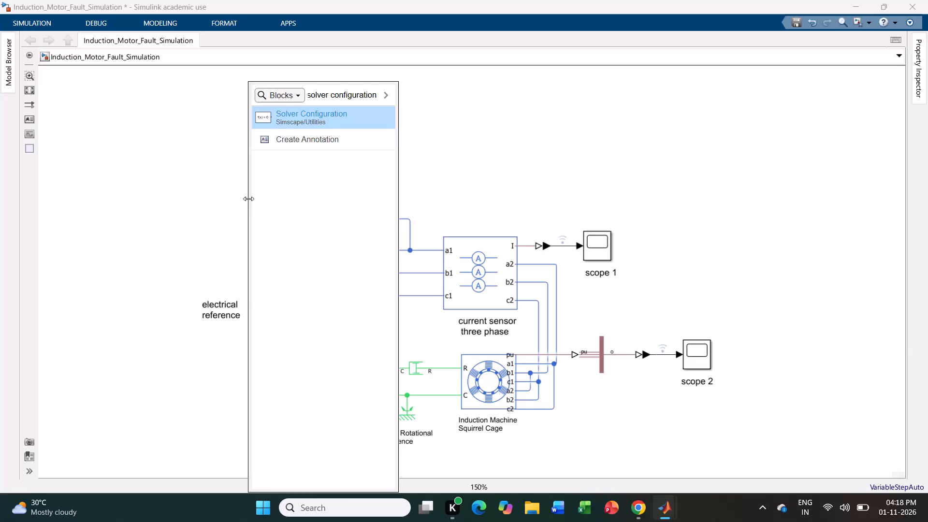
Create the annotation "solver configuration" and place it centred above the f(x) = 0 block.
click(313, 137)
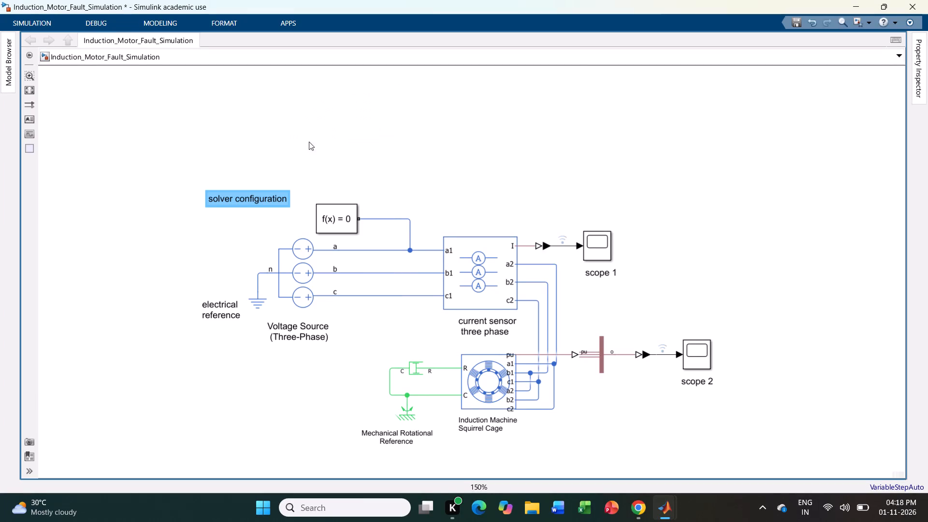
drag(252, 196, 330, 184)
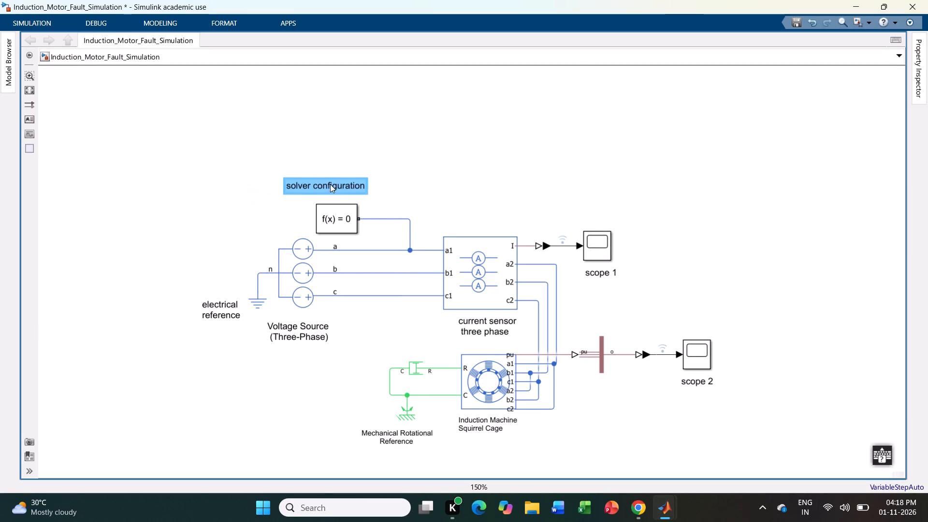
drag(330, 184, 339, 185)
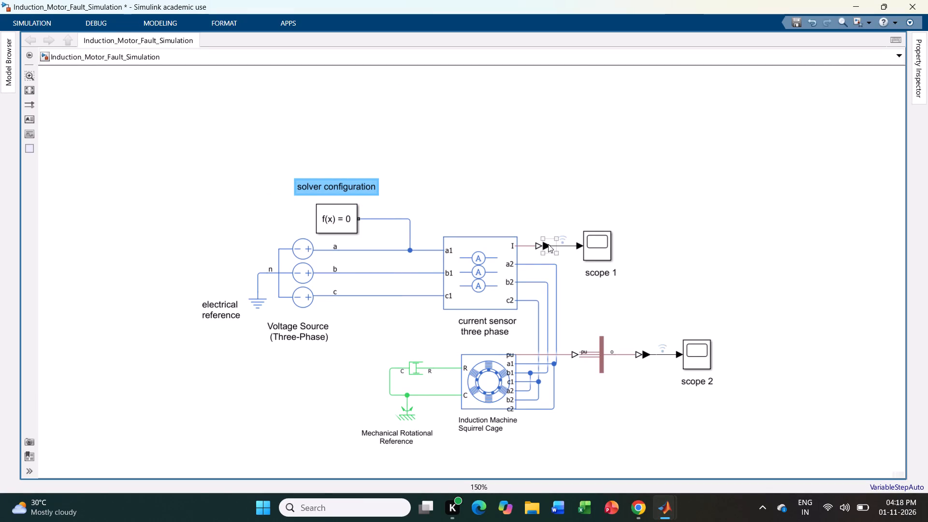
Add a text annotation reading "PS-simulink converter 1" in the empty area above scope 1.
click(548, 245)
double_click(583, 179)
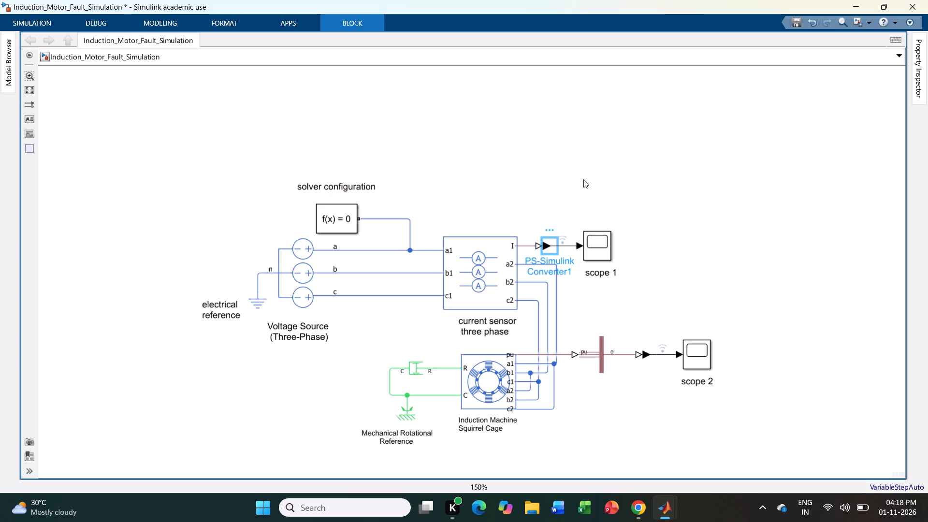
text(PD)
key(BackSpace)
key(s)
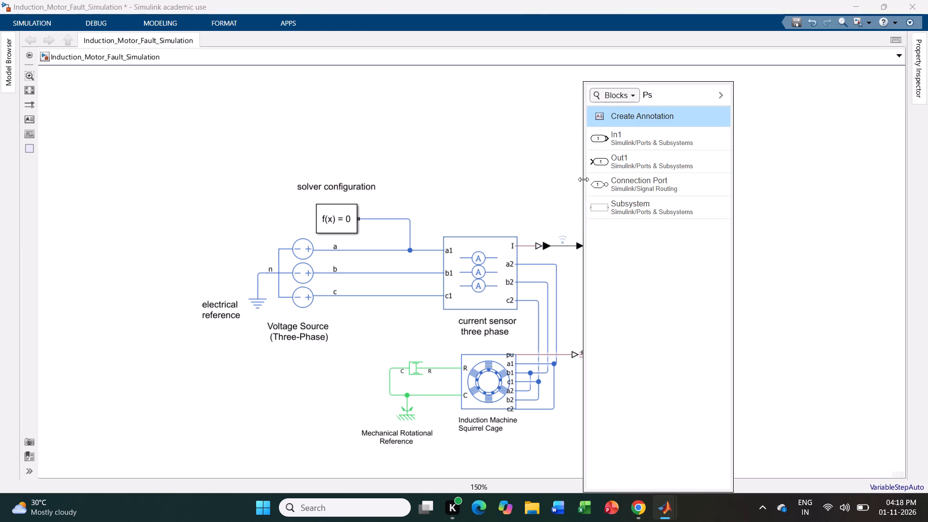
key(BackSpace)
key(shift+s)
key(minus)
text(simulink)
key(space)
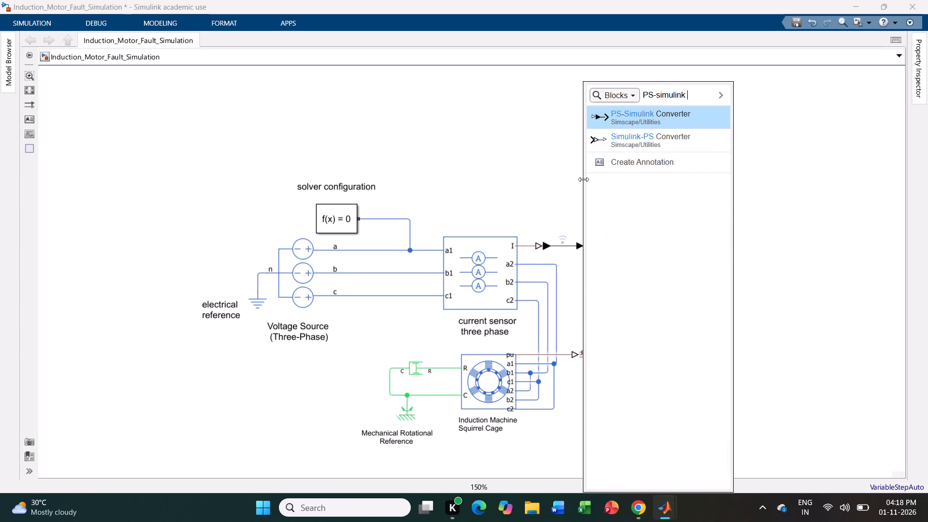
text(converter 1)
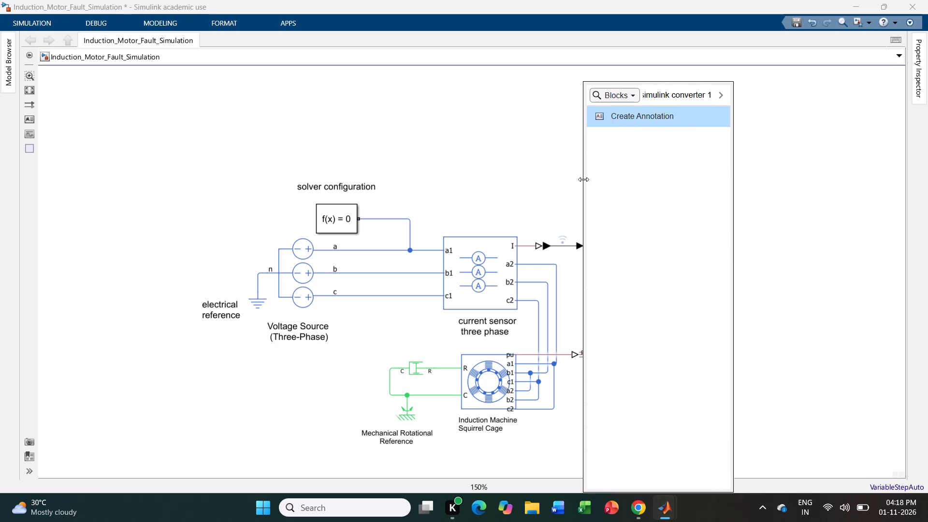
click(638, 116)
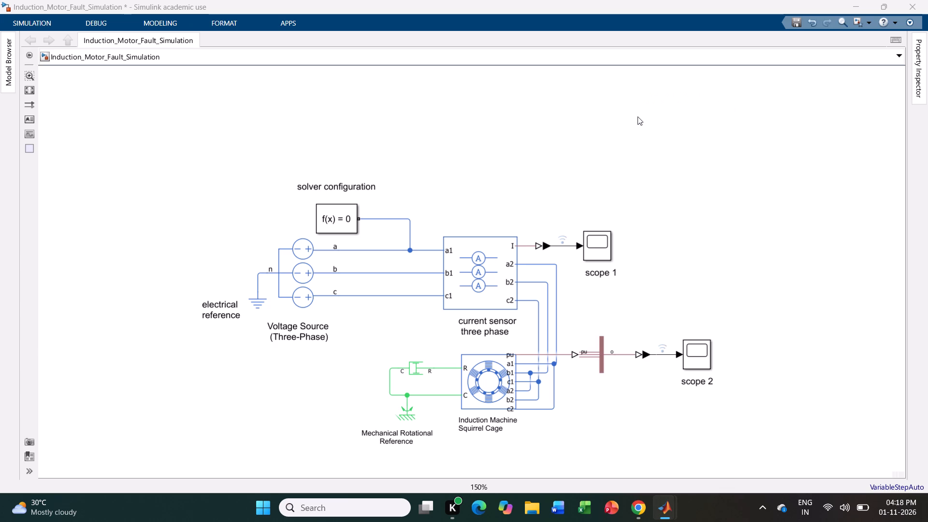
Break the "PS-simulink converter 1" annotation into two lines and place it above the converter feeding scope 1.
click(581, 181)
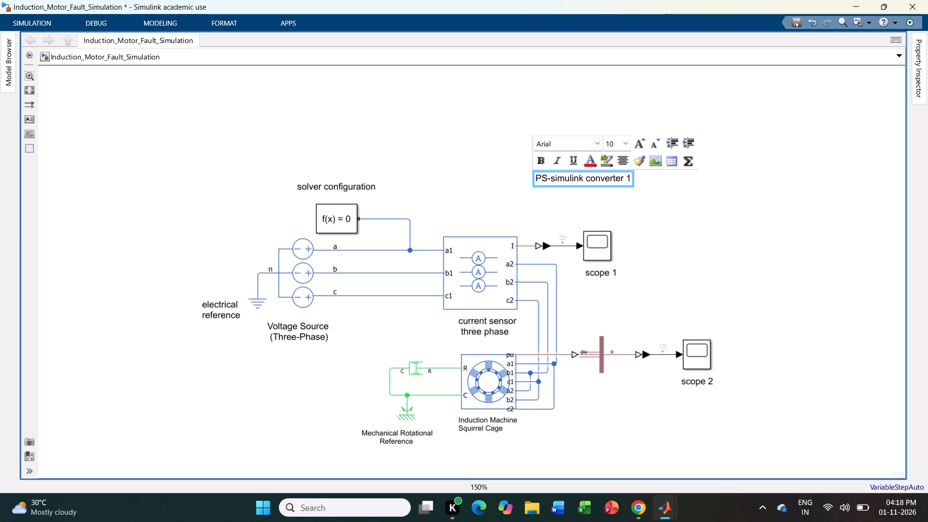
key(Return)
click(617, 194)
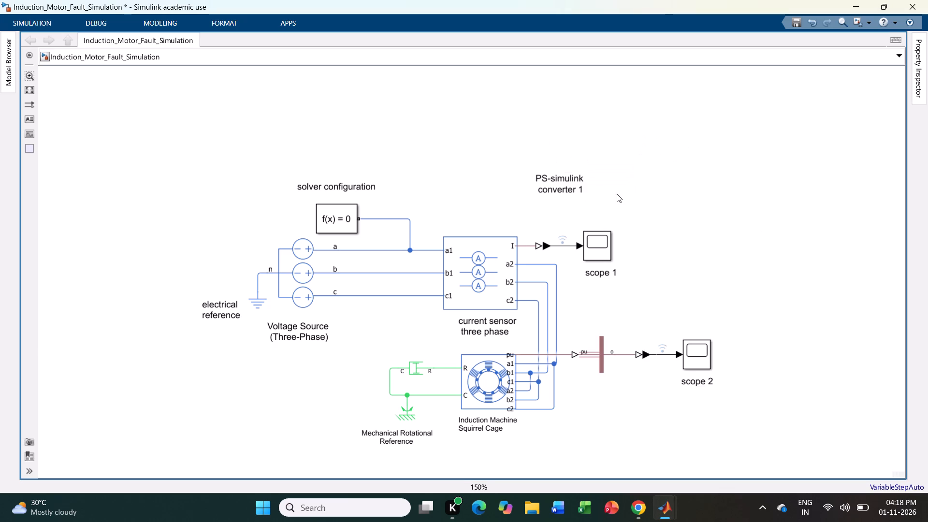
drag(566, 182, 549, 219)
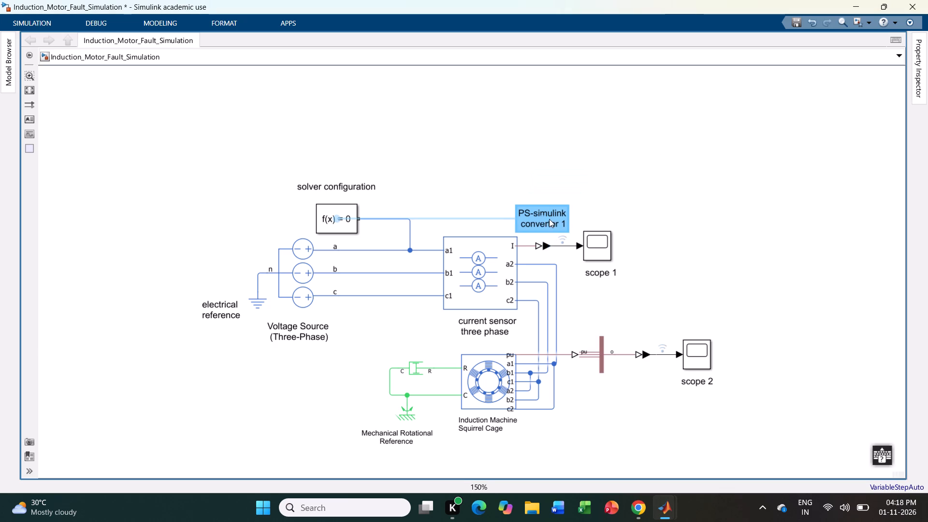
drag(549, 219, 553, 219)
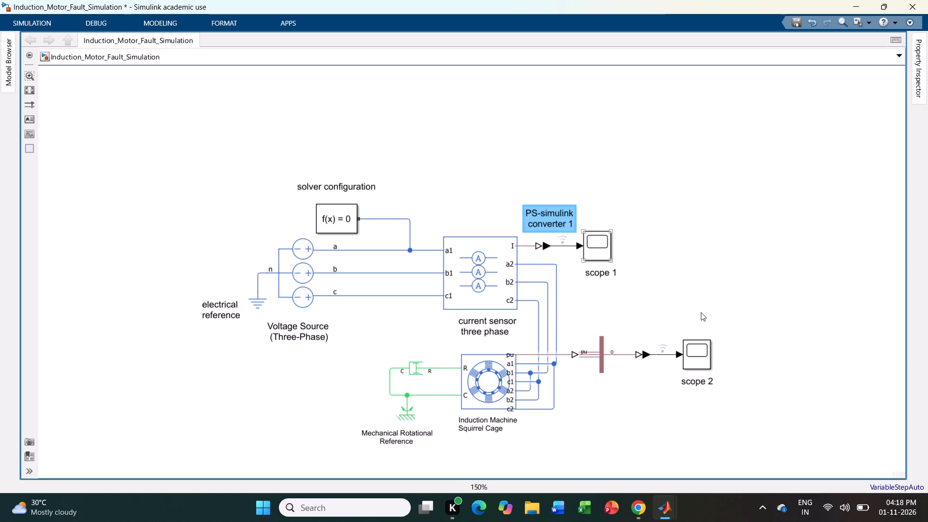
Copy the converter annotation above the converter feeding scope 2 and change its text to "PS-simulink converter 2".
key(ctrl+c)
click(638, 323)
key(ctrl+v)
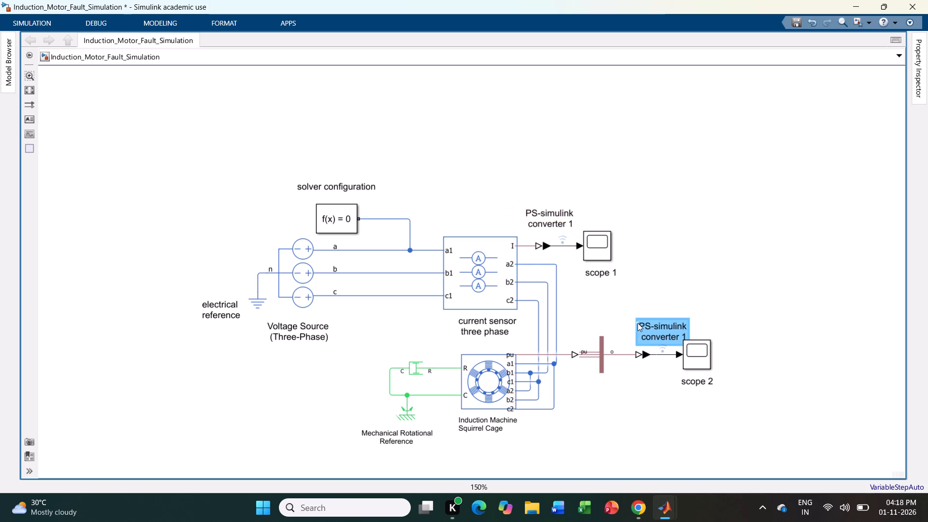
drag(667, 325, 654, 325)
click(672, 334)
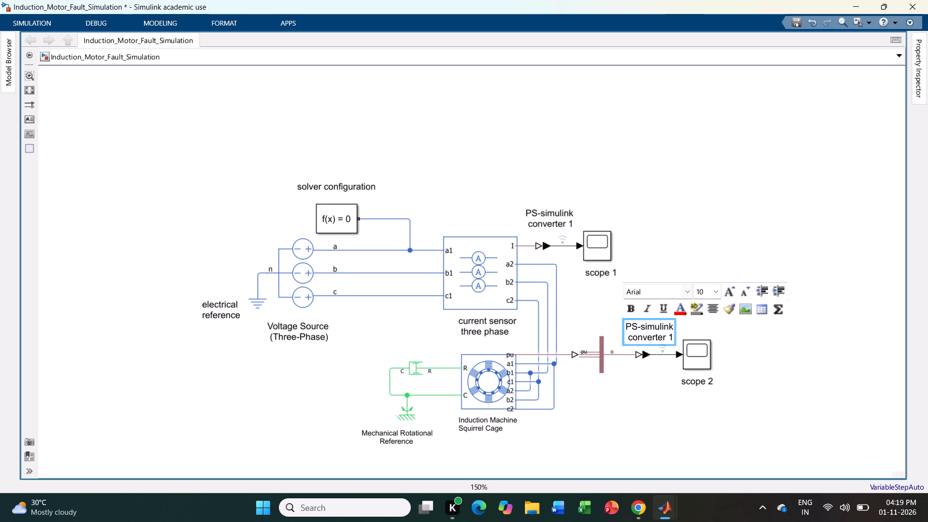
key(BackSpace)
key(2)
click(752, 346)
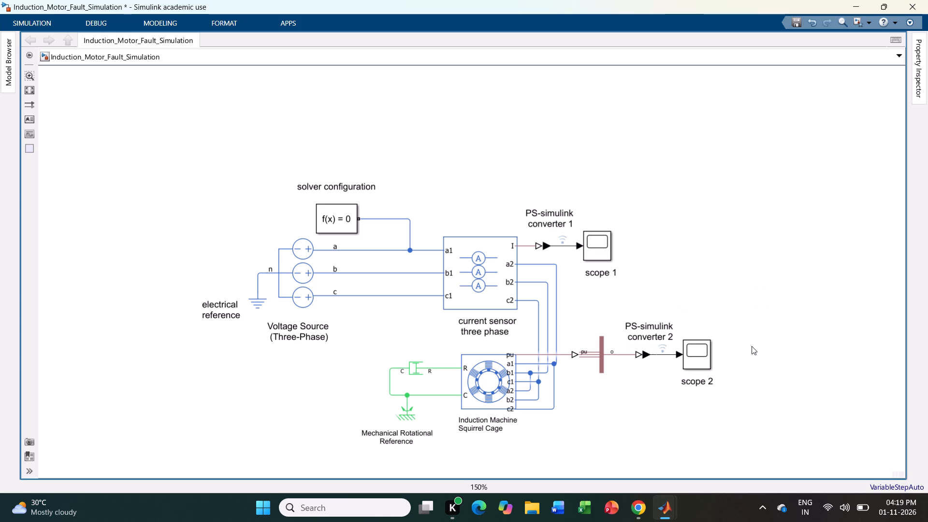
Add a text annotation reading "induction machine measurement" in the empty area beside scope 1.
click(602, 358)
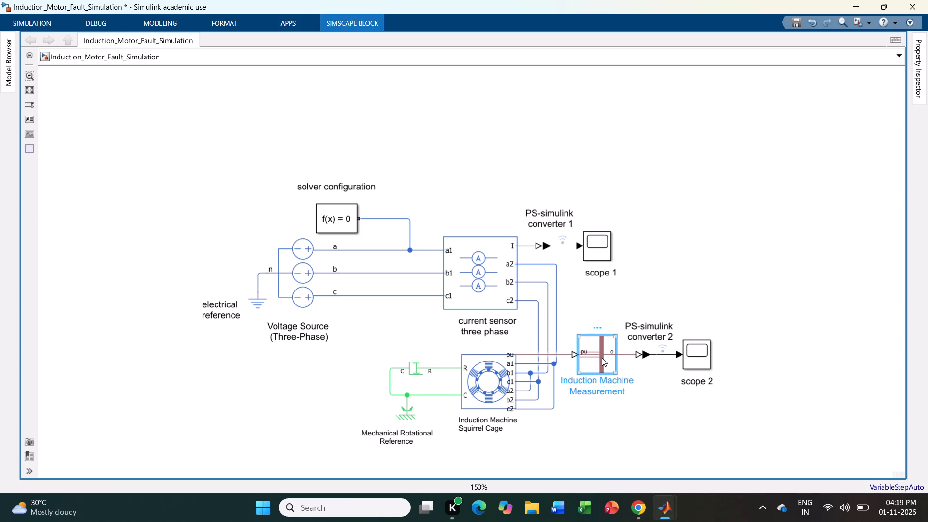
double_click(711, 240)
text(induction machine e)
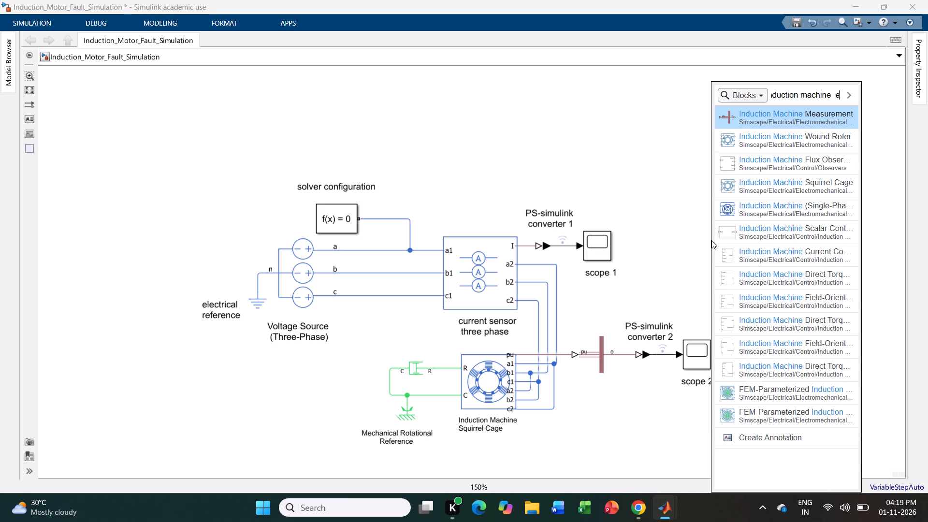
key(BackSpace)
text(measuremen)
key(t)
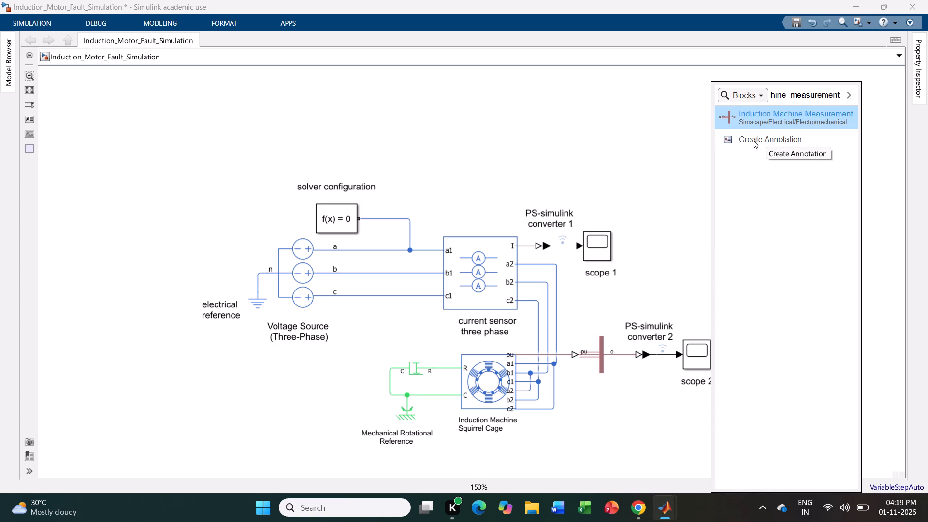
click(731, 138)
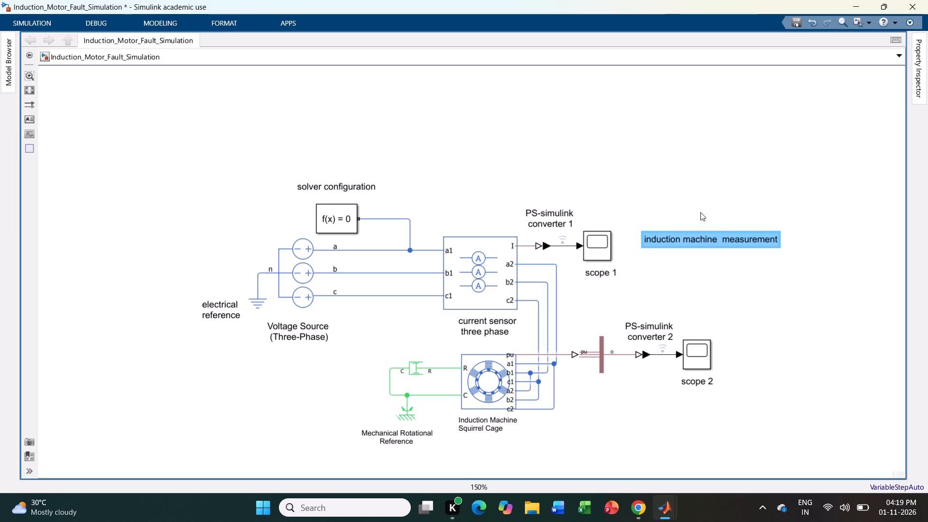
Split the "induction machine measurement" annotation into two lines, indent the second, and place it below the Induction Machine Measurement block.
click(724, 239)
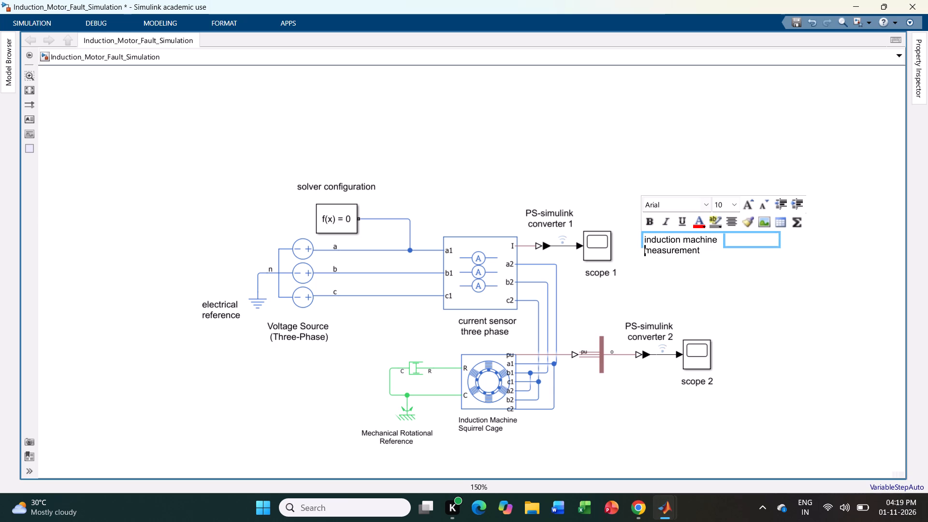
key(Return)
key(space)
key(space)
key(space)
key(space)
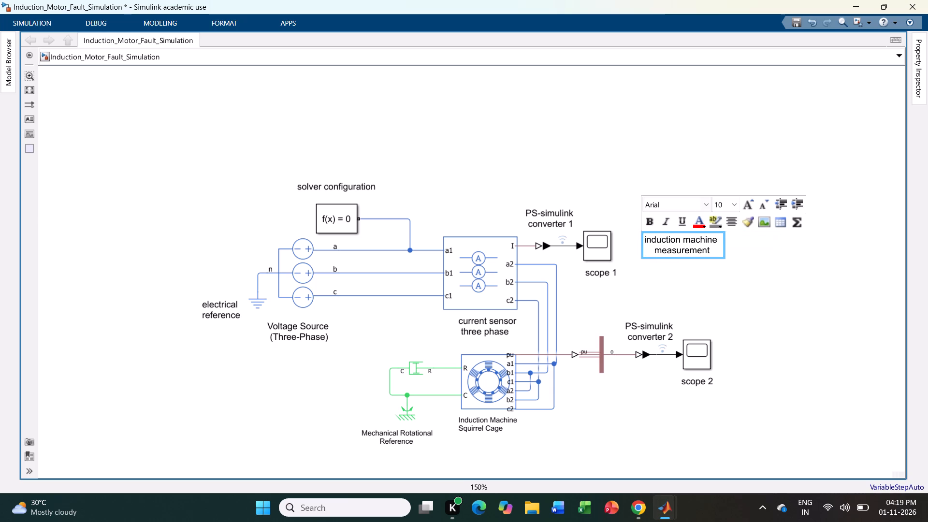
click(679, 261)
drag(685, 247, 621, 397)
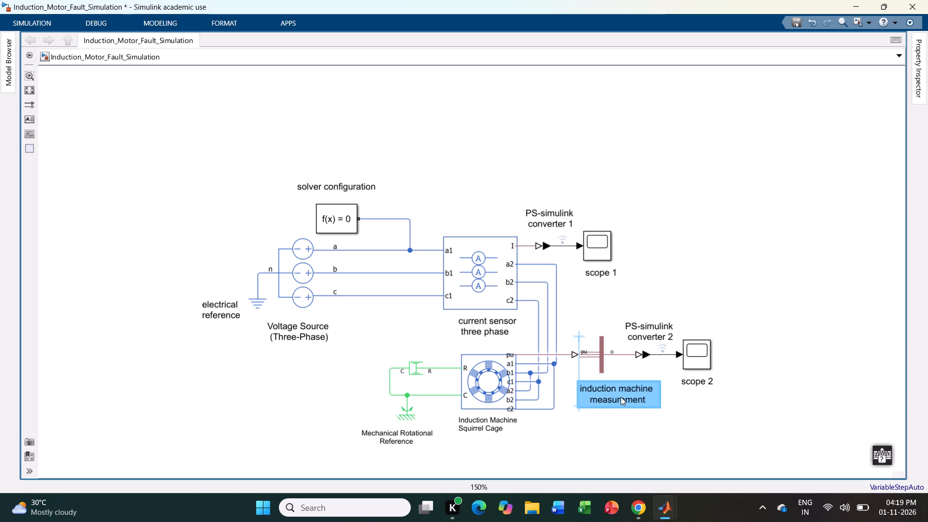
drag(621, 397, 607, 397)
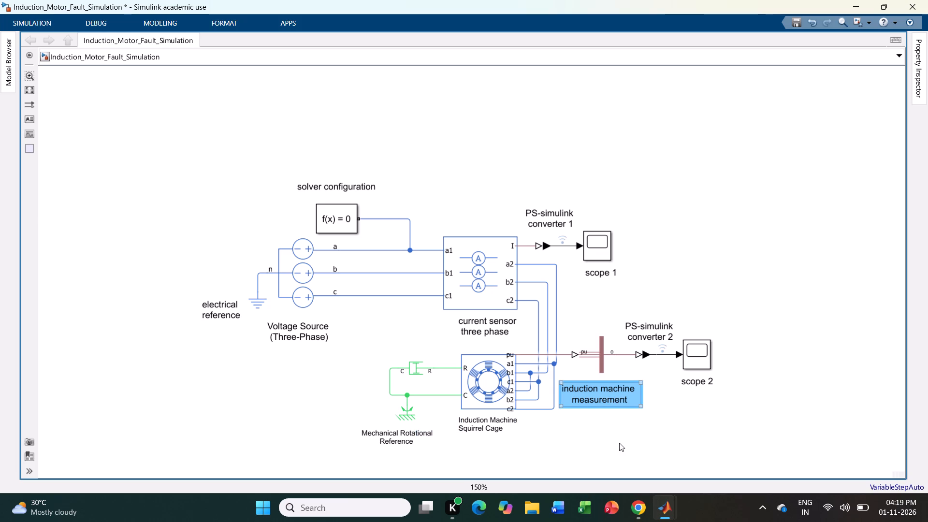
click(619, 443)
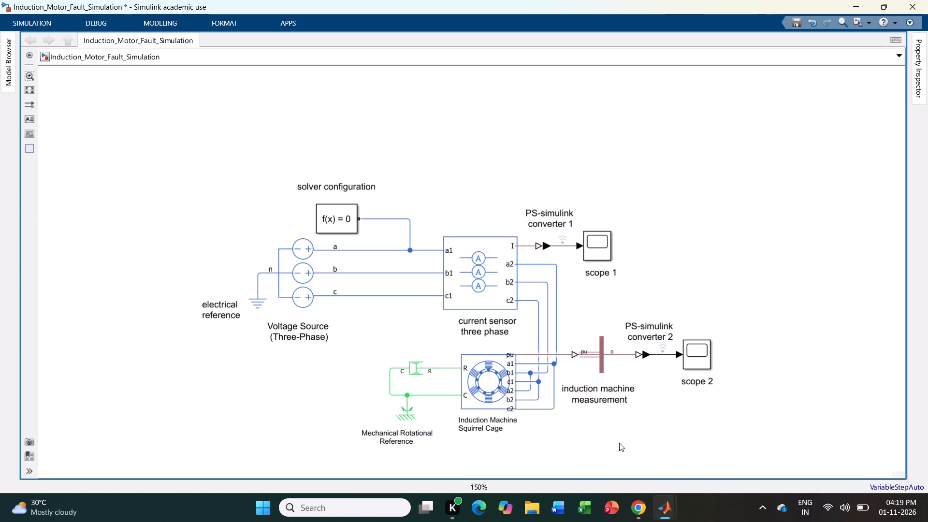
Capture a rectangular screenshot covering the whole labelled induction motor diagram.
key(shift+super+s)
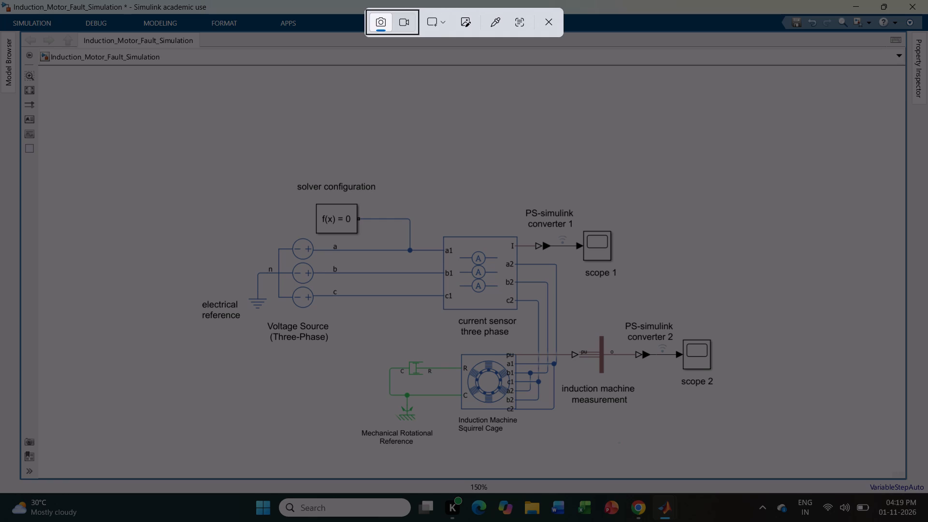
drag(161, 153, 736, 385)
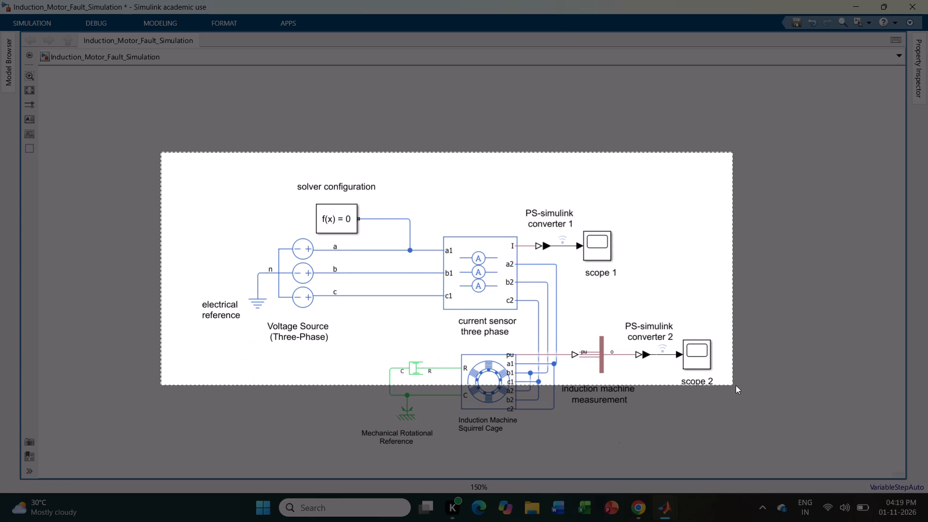
drag(736, 385, 794, 432)
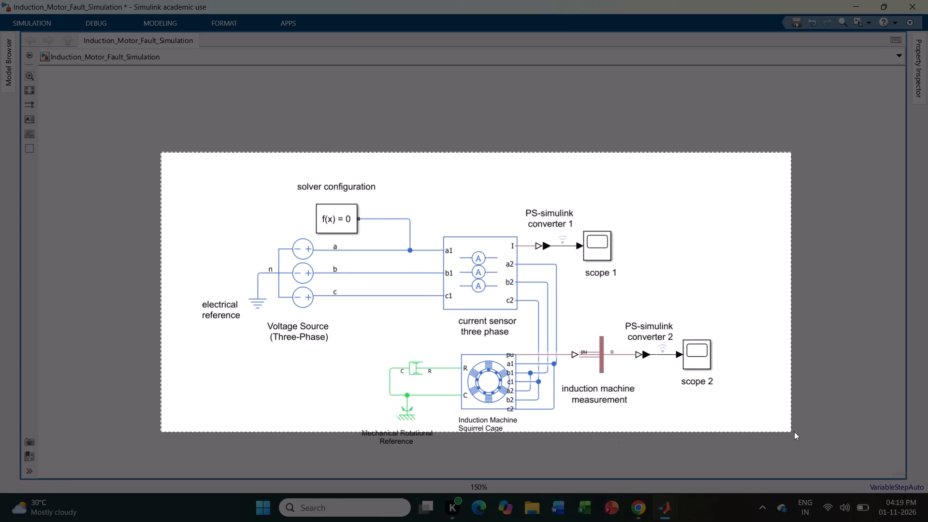
drag(794, 432, 792, 468)
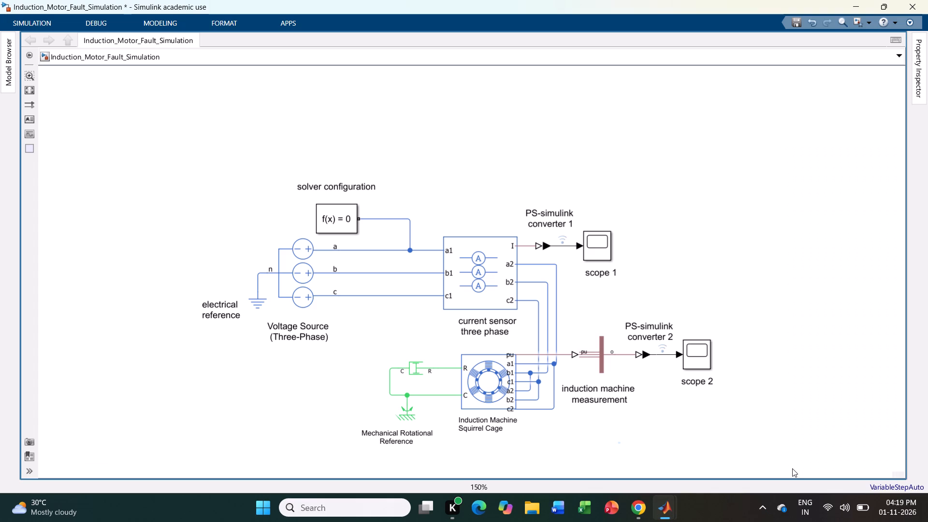
Save the labelled Induction_Motor_Fault_Simulation model.
key(ctrl+s)
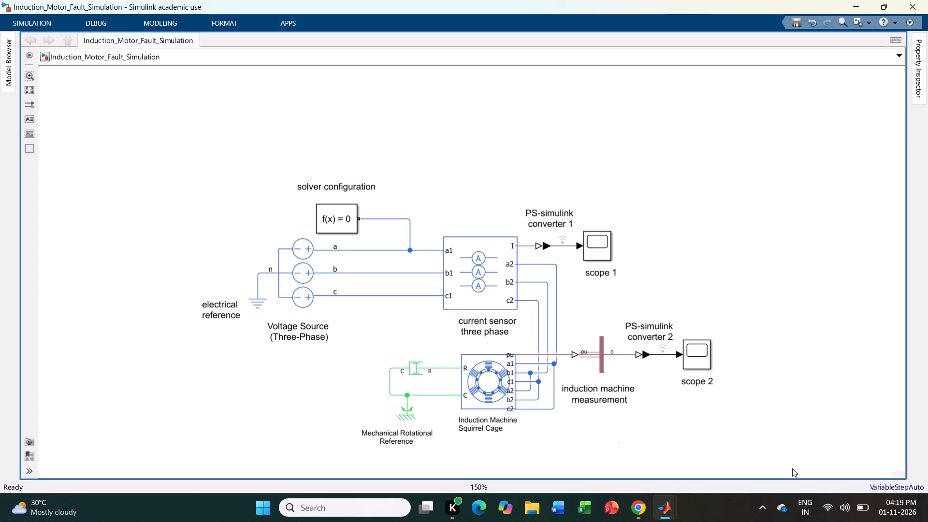
Switch to Paint and paste the captured induction motor diagram screenshot onto the blank canvas.
click(387, 506)
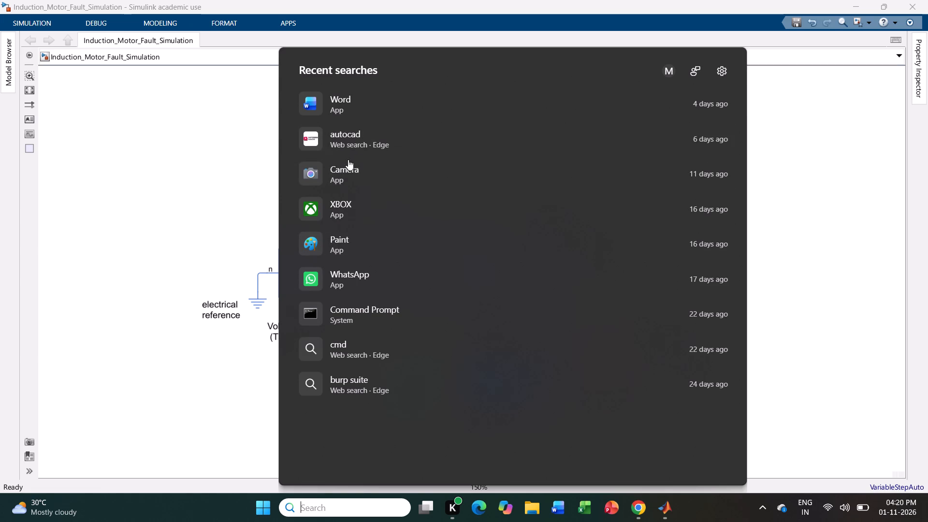
click(353, 259)
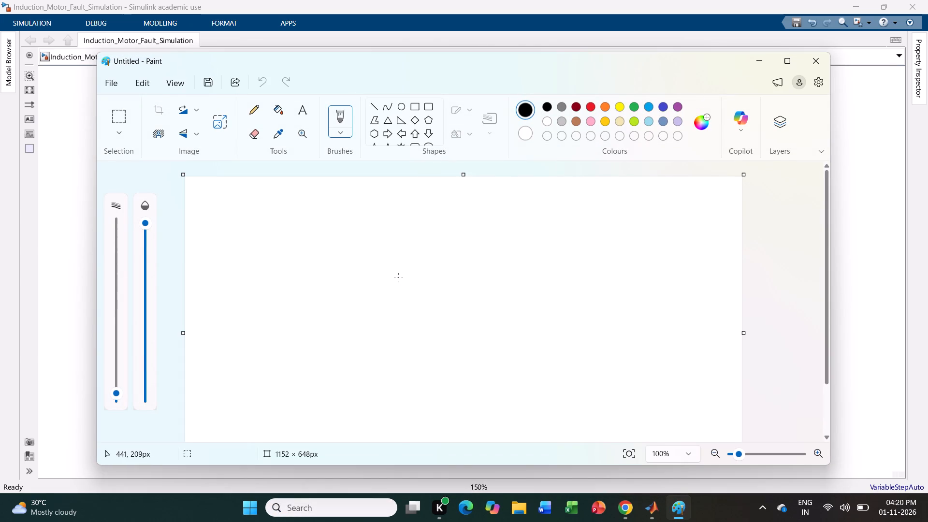
key(ctrl+v)
Save the pasted induction motor diagram as a PNG image.
key(ctrl+s)
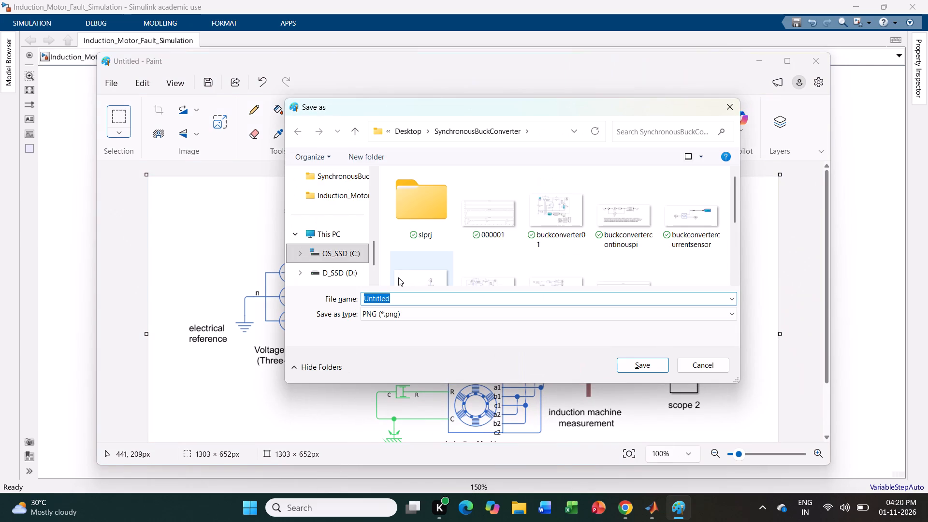
Save the captured image in Paint as the PNG "Simulation model of the induction motor" and close Paint.
key(BackSpace)
text(Simu)
text(lation model of t)
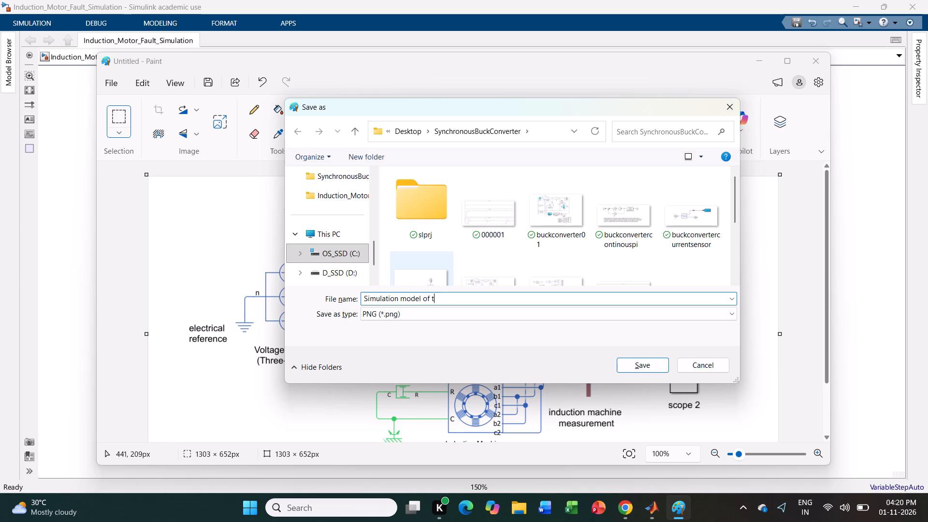
text(he)
key(space)
text(induction motor)
key(space)
key(Return)
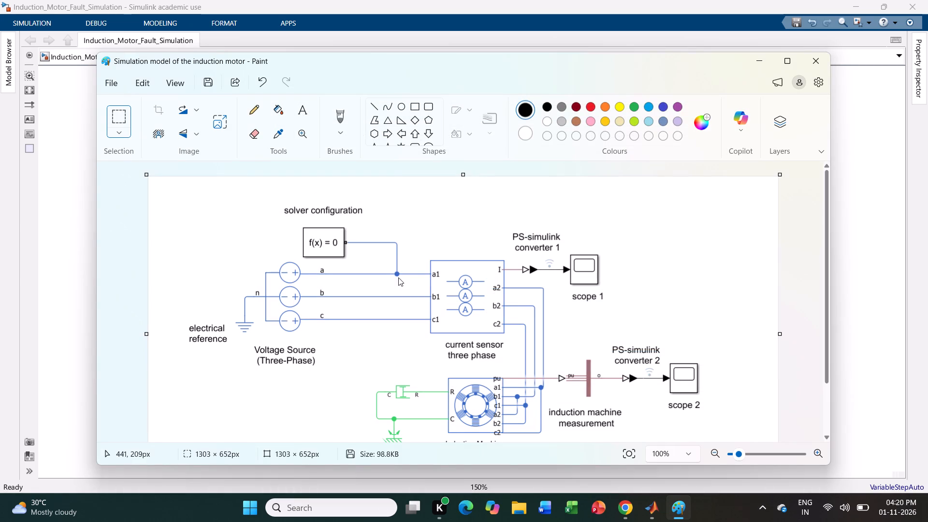
click(818, 57)
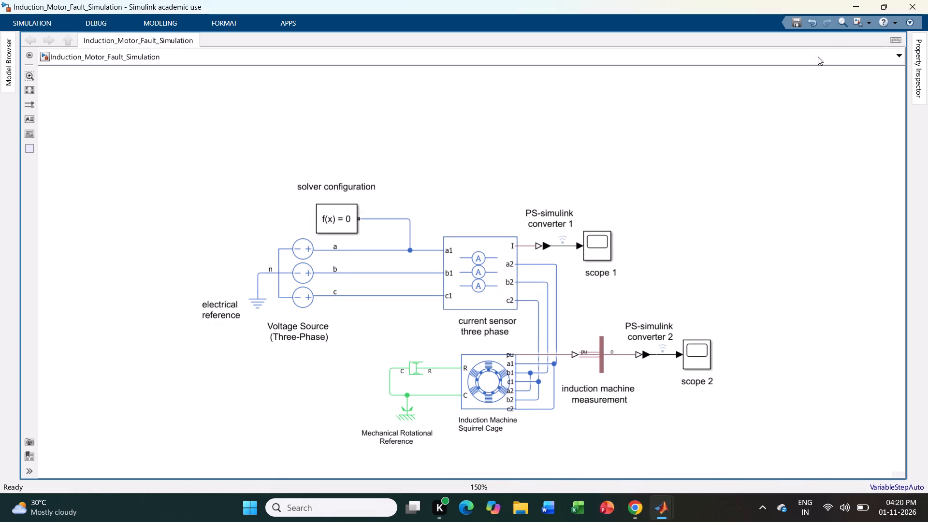
Switch to the ChatGPT conversation in Chrome and read through the revised CIA report preview, from cover page to submission checklist.
click(850, 3)
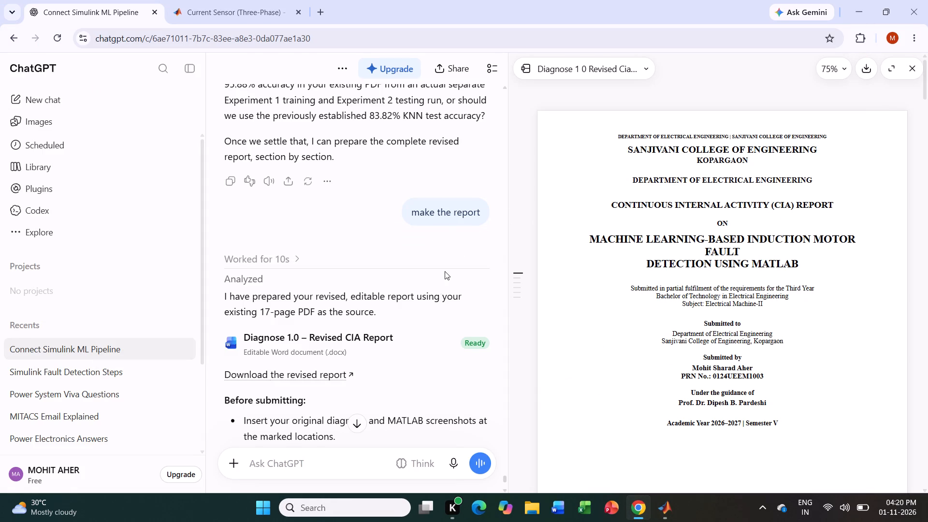
scroll(685, 312, down, 3)
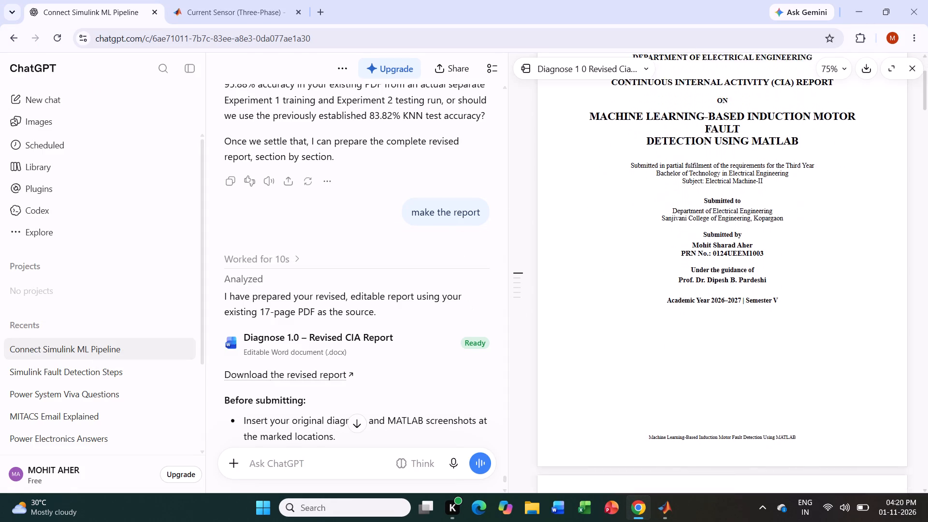
scroll(685, 312, down, 4)
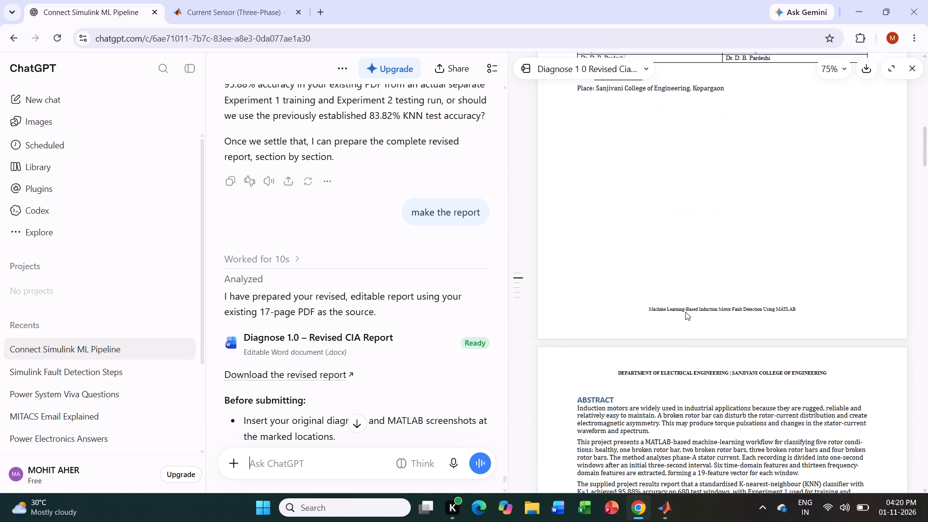
scroll(685, 312, down, 3)
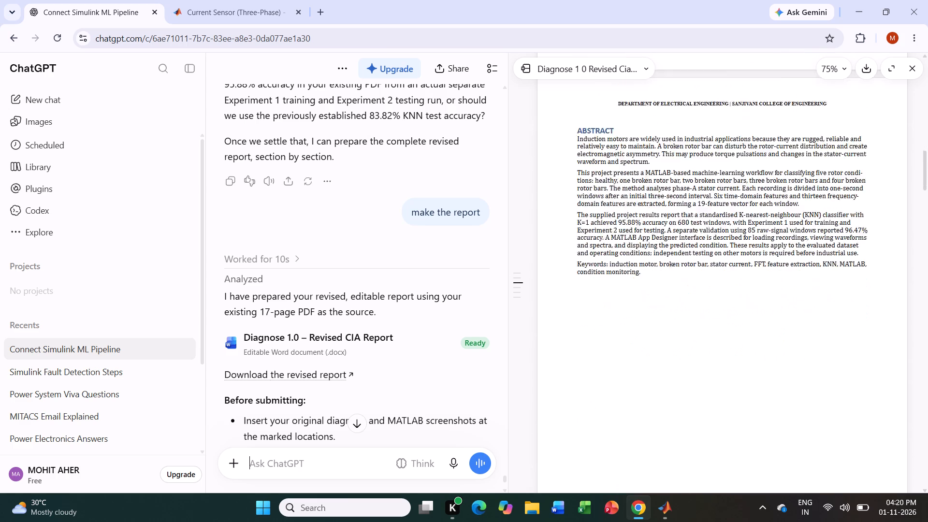
scroll(685, 312, down, 3)
scroll(685, 312, up, 1)
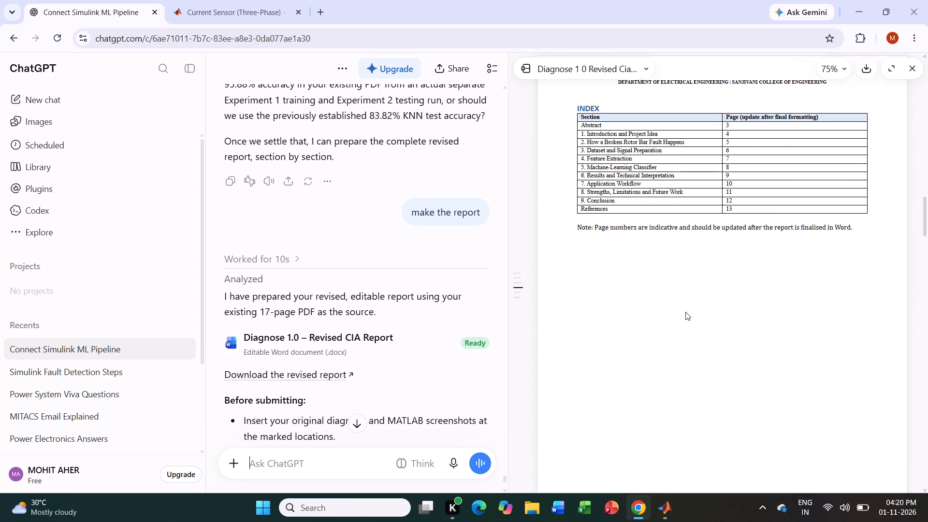
scroll(685, 312, up, 1)
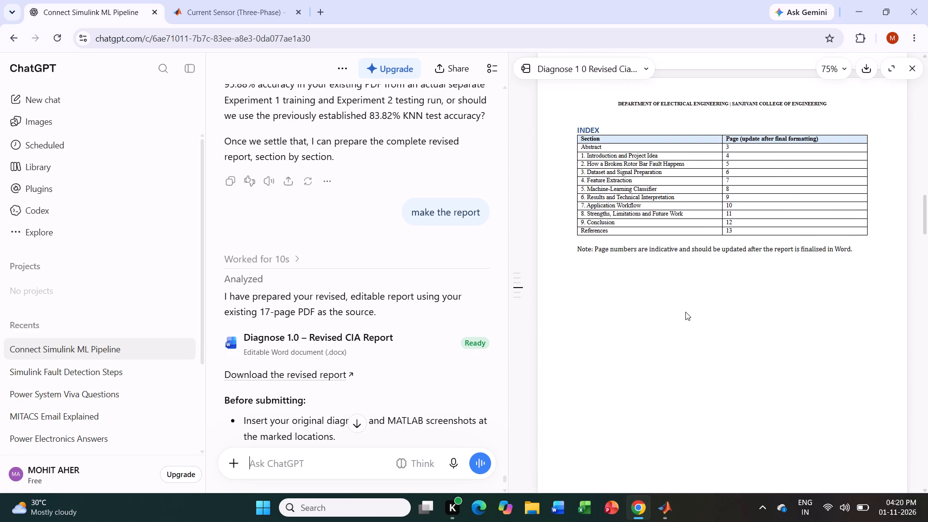
scroll(685, 312, down, 5)
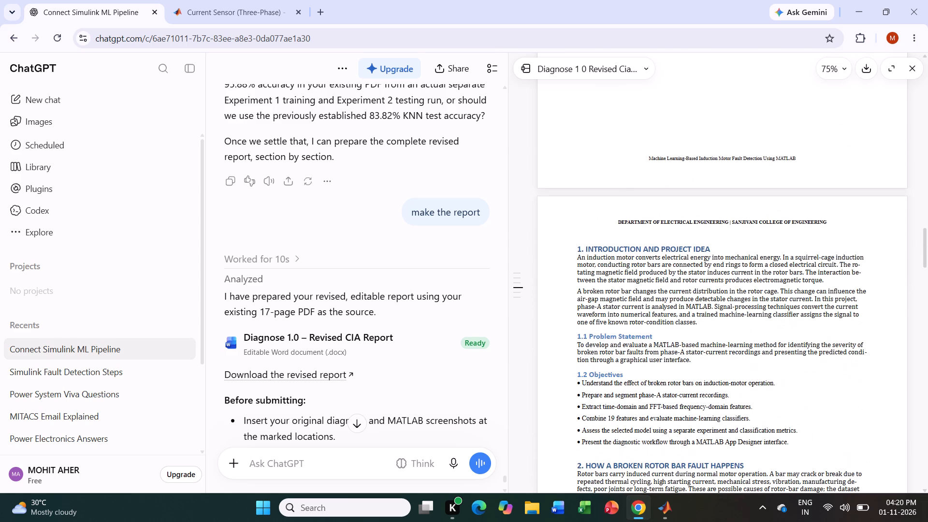
scroll(685, 312, down, 4)
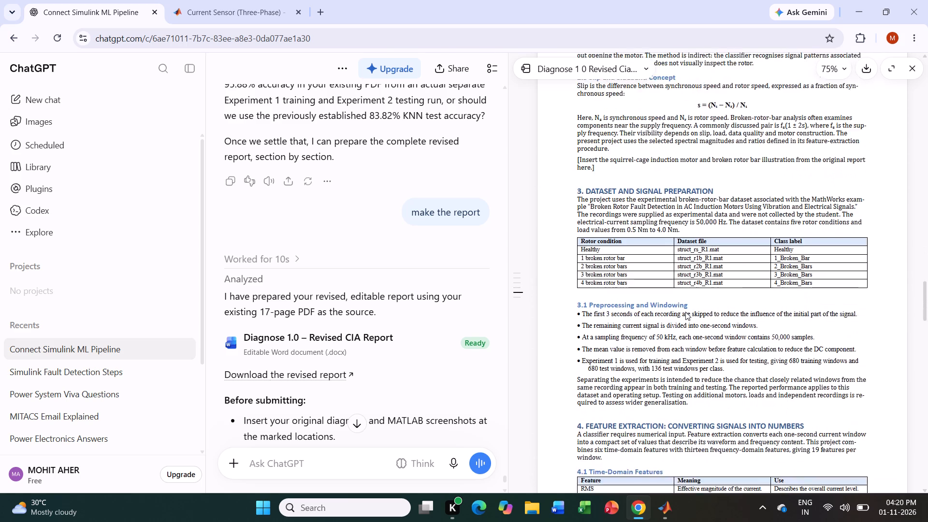
scroll(685, 312, down, 5)
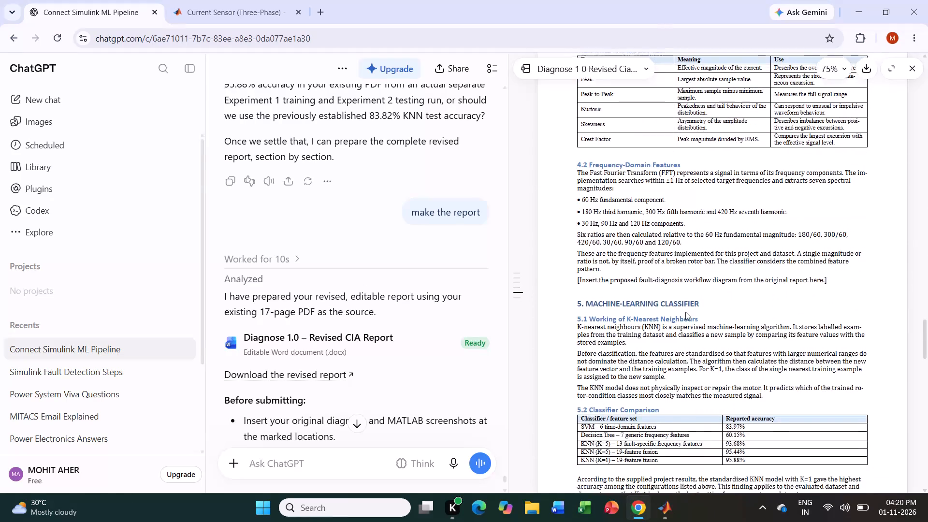
scroll(685, 312, down, 5)
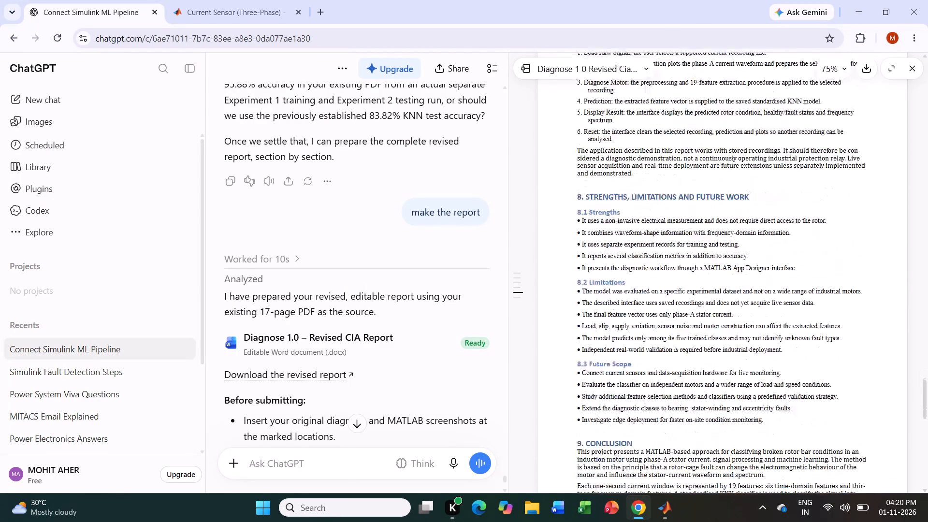
scroll(685, 312, down, 1)
scroll(685, 312, up, 5)
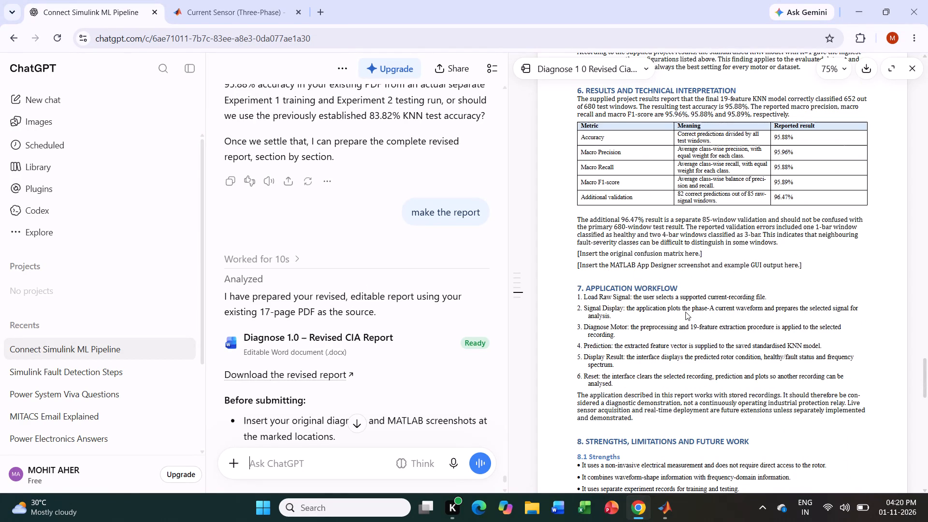
scroll(685, 312, down, 3)
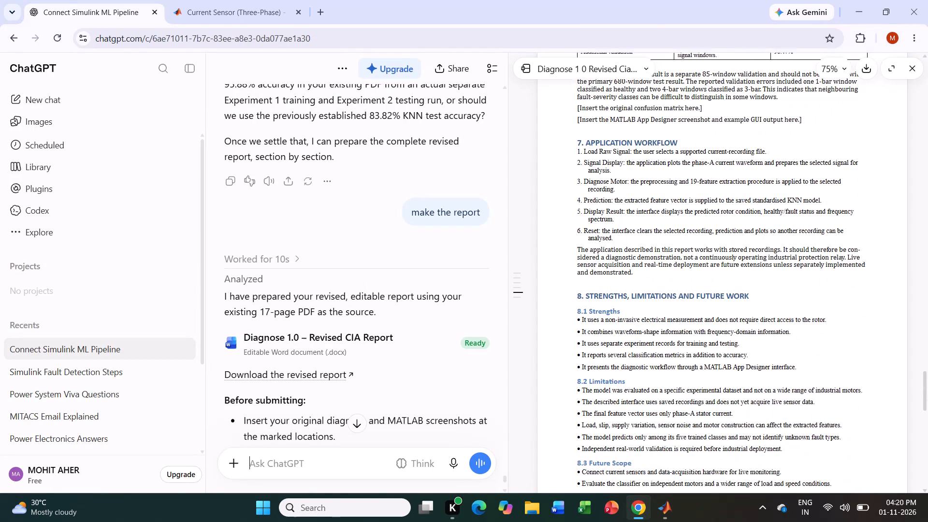
scroll(685, 312, down, 3)
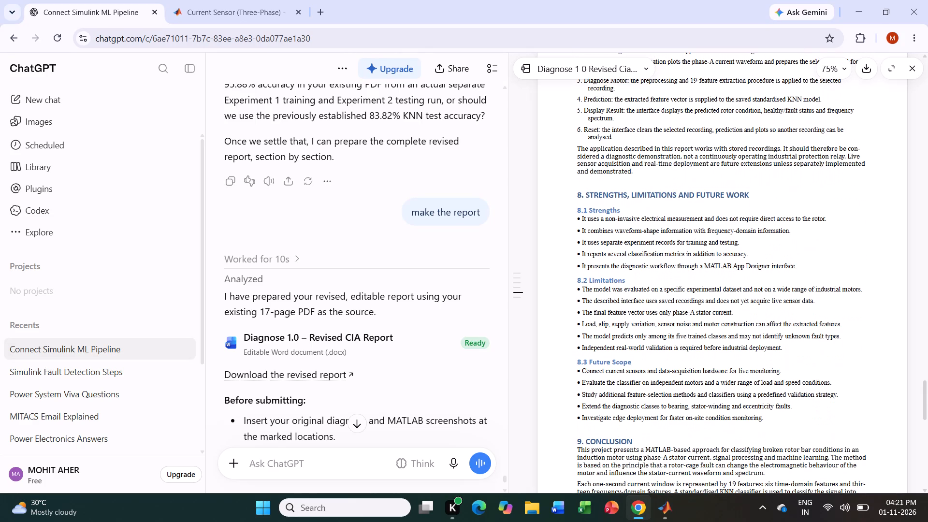
scroll(685, 312, down, 2)
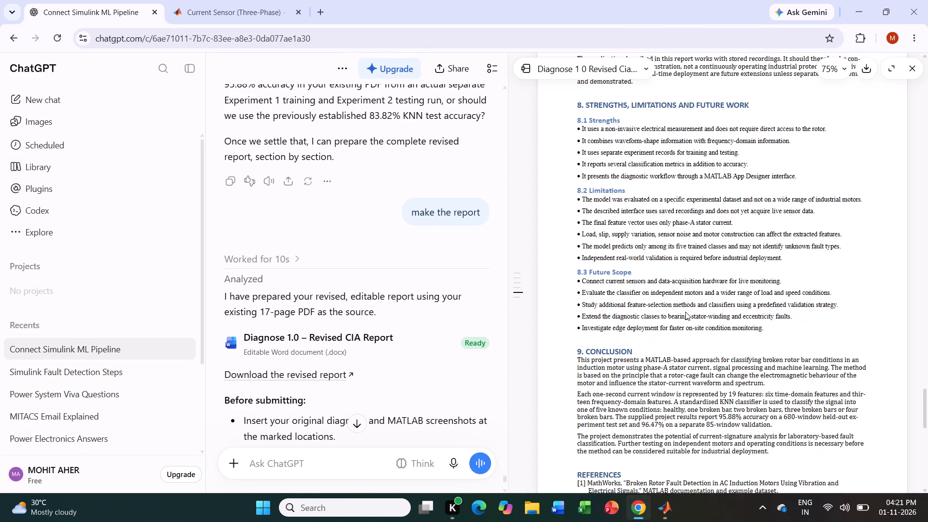
scroll(685, 312, down, 5)
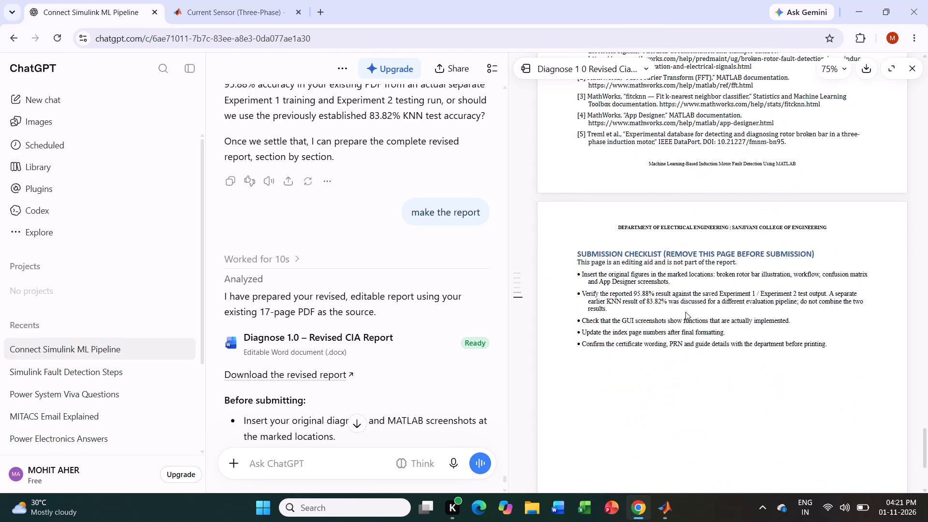
scroll(685, 312, up, 7)
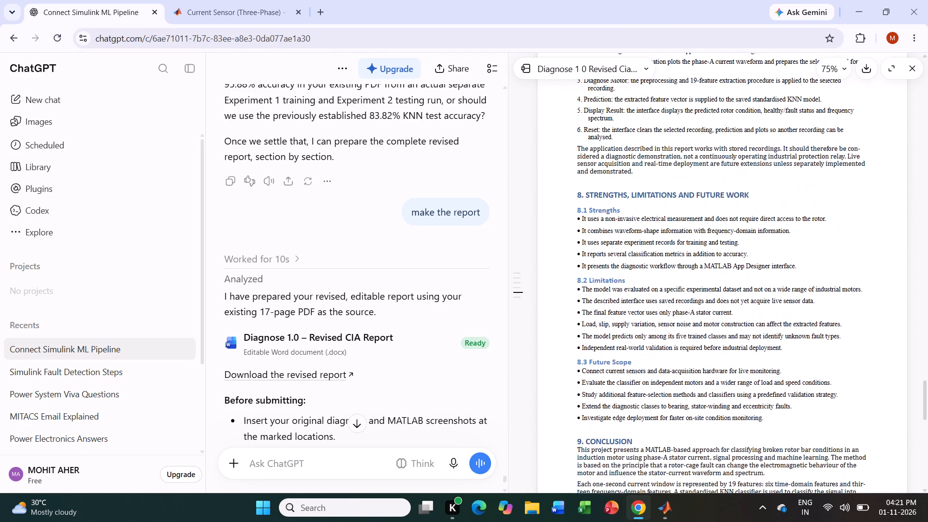
scroll(685, 312, up, 3)
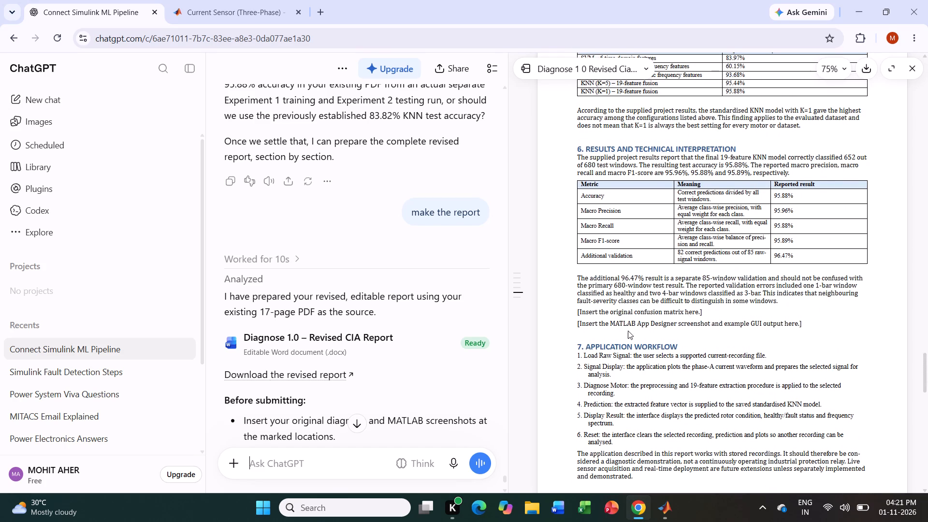
scroll(701, 329, up, 5)
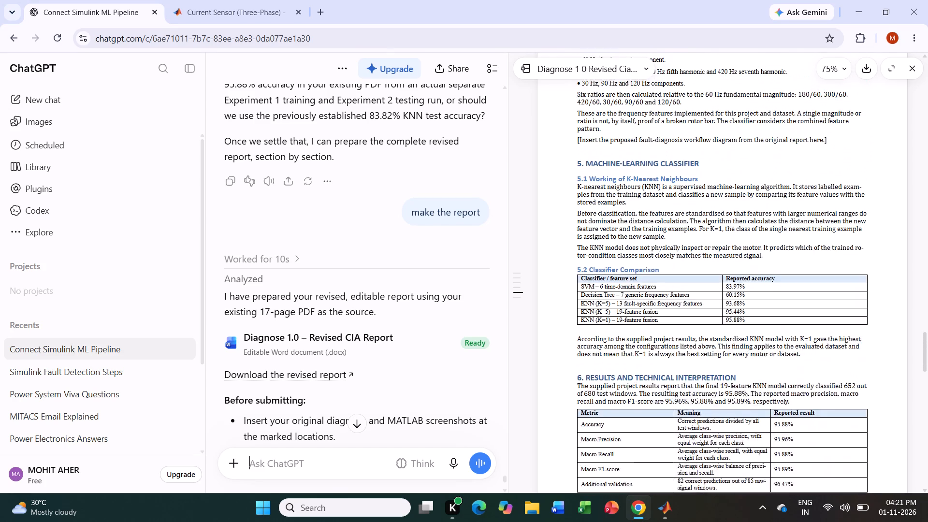
scroll(701, 329, up, 6)
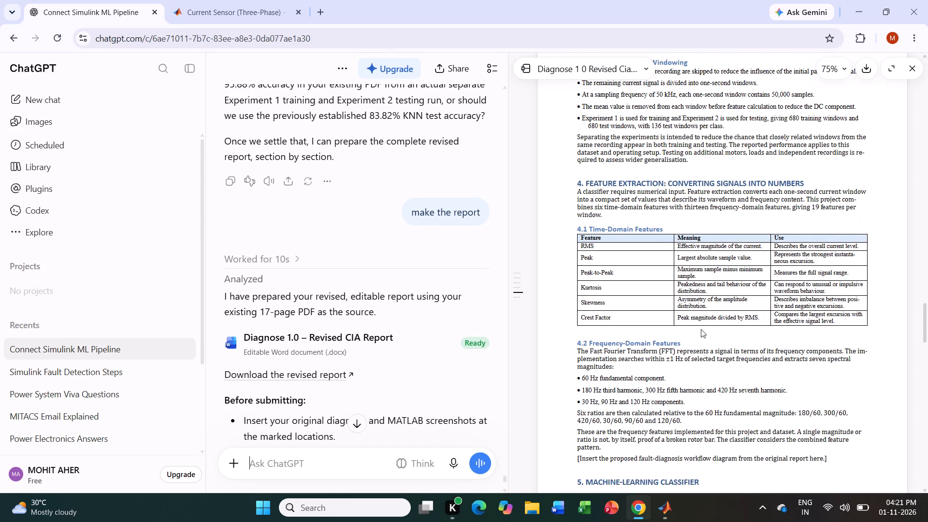
scroll(701, 329, up, 5)
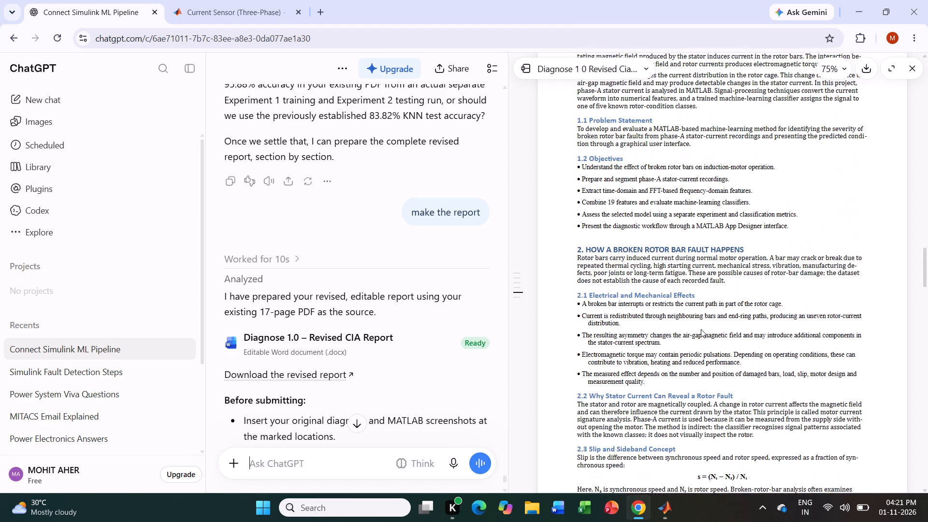
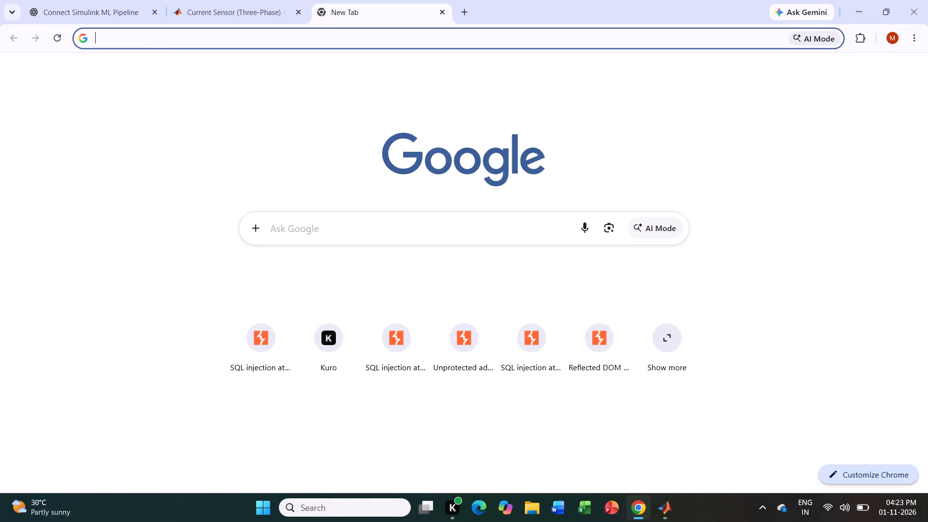
click(324, 233)
text(ilove)
click(289, 285)
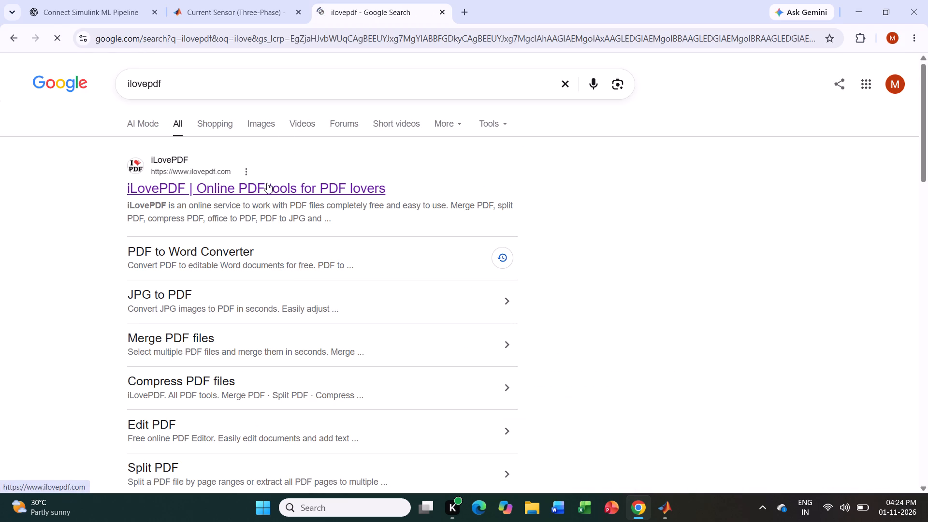
click(267, 183)
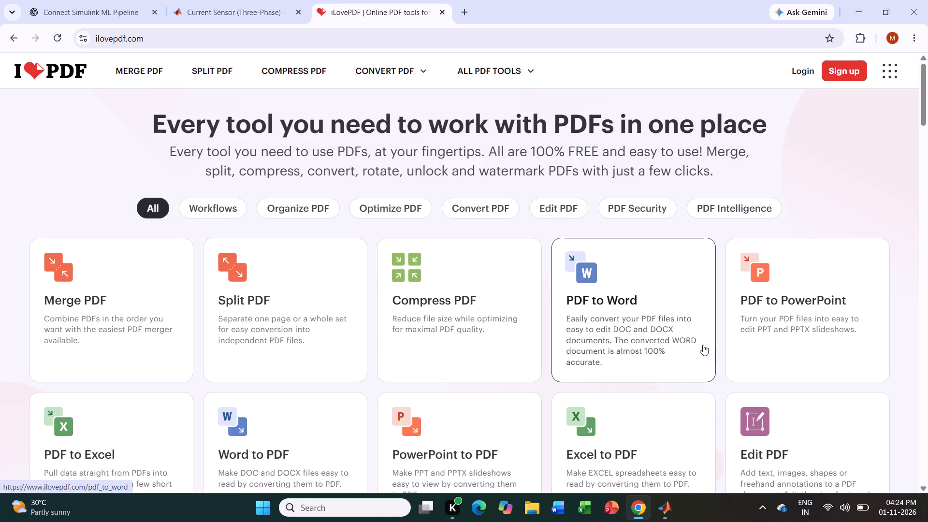
scroll(439, 442, down, 2)
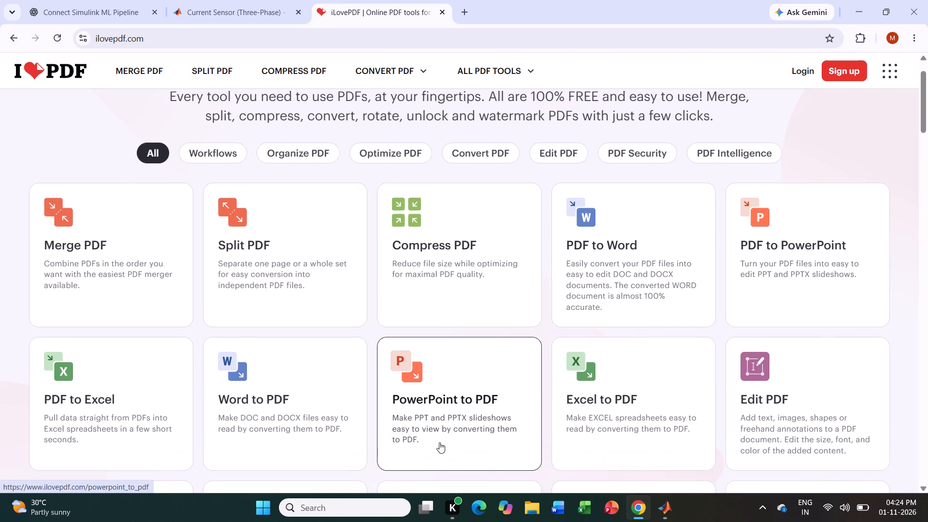
scroll(439, 442, down, 3)
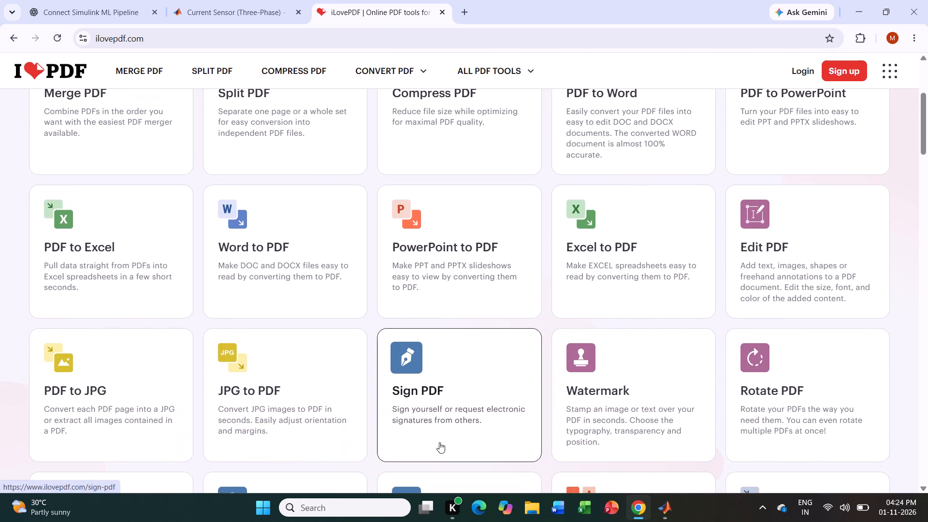
scroll(609, 303, up, 2)
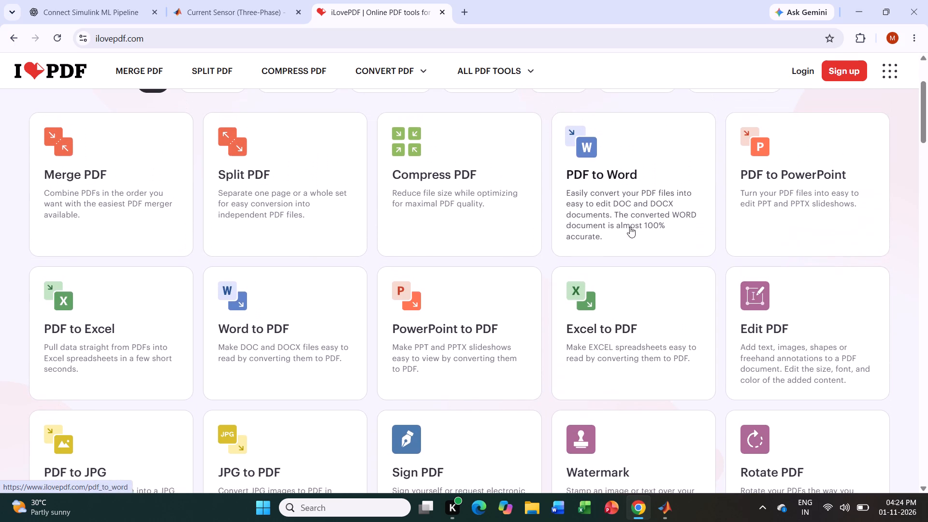
click(635, 202)
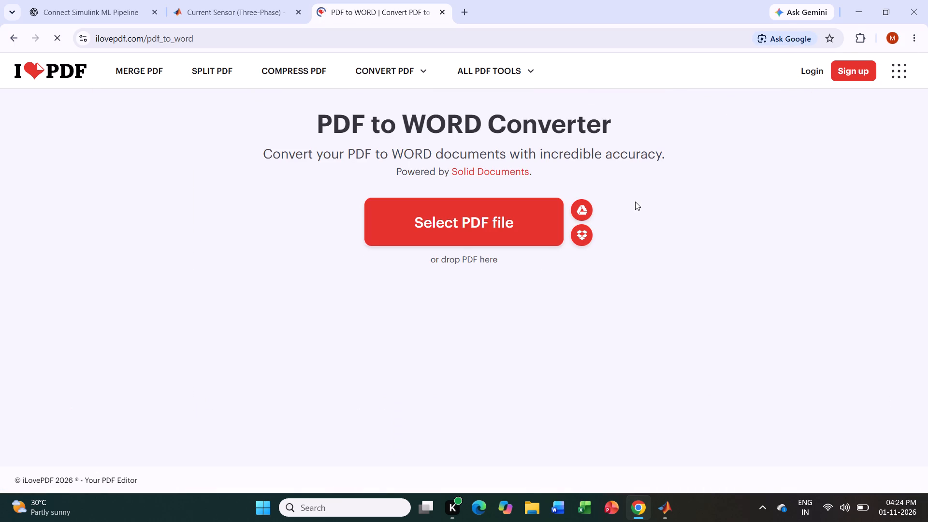
Convert the "Machine 2 CIA Report (1)" PDF from the Downloads folder to Word and download the converted document.
click(469, 218)
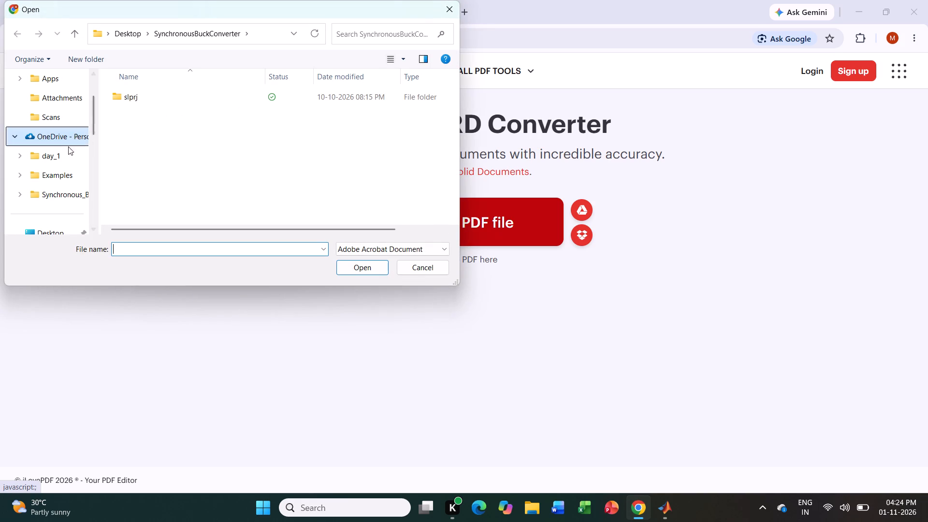
scroll(68, 148, right, 1)
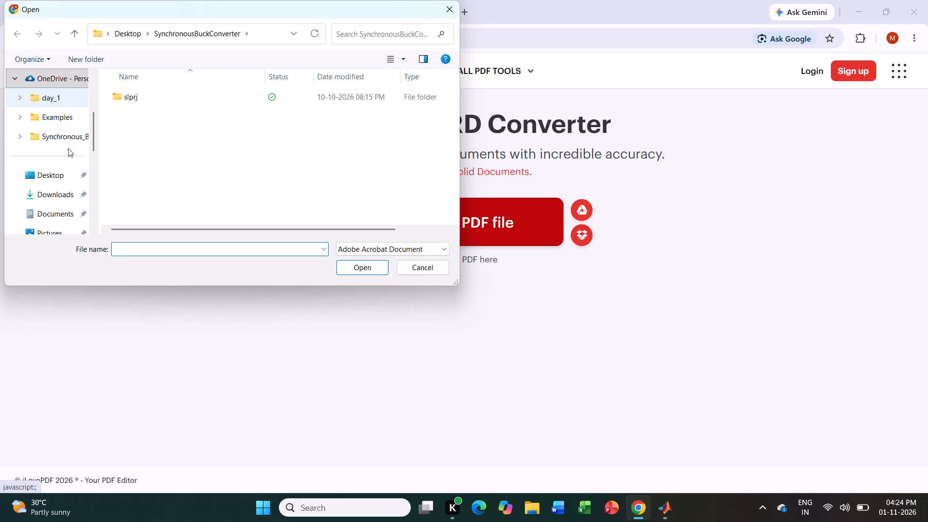
click(50, 188)
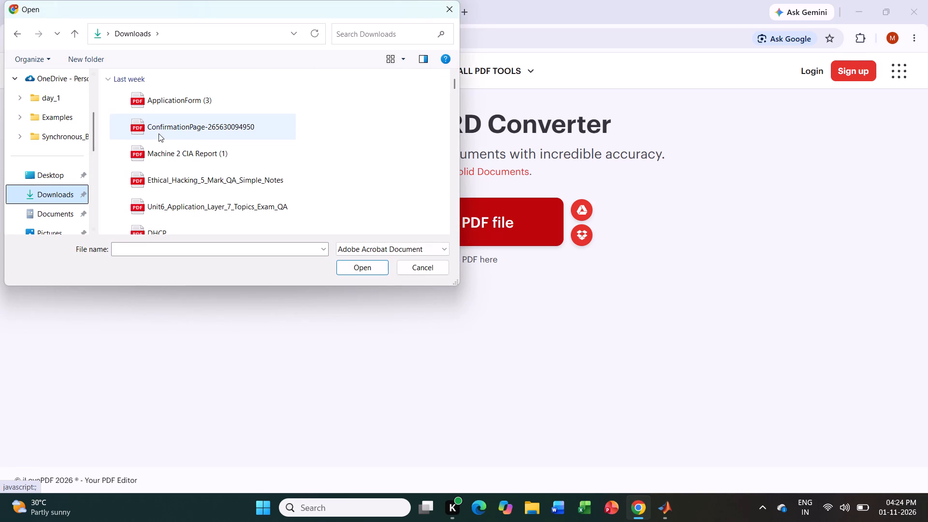
click(208, 153)
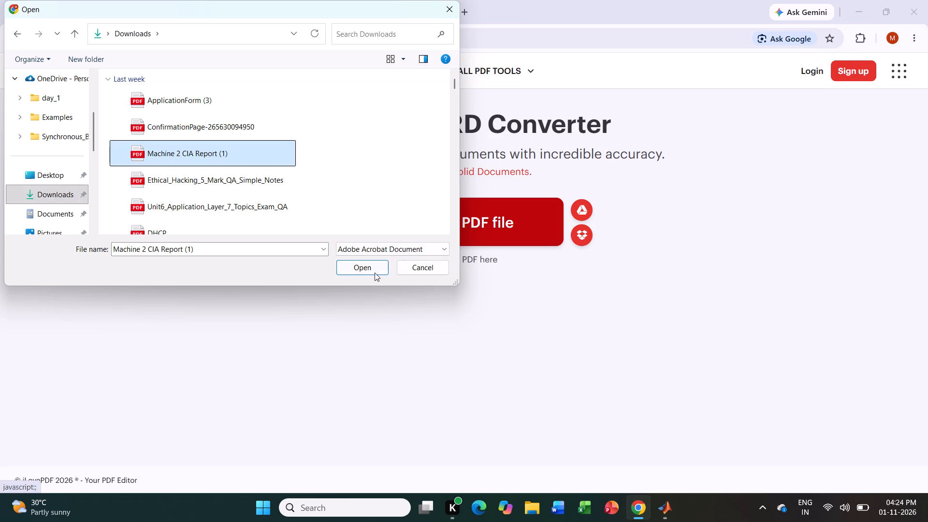
click(369, 272)
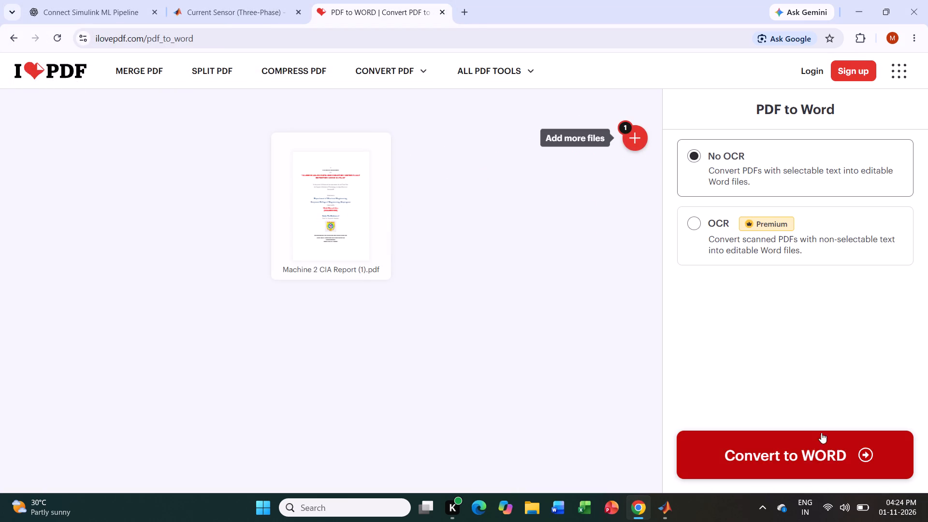
click(809, 453)
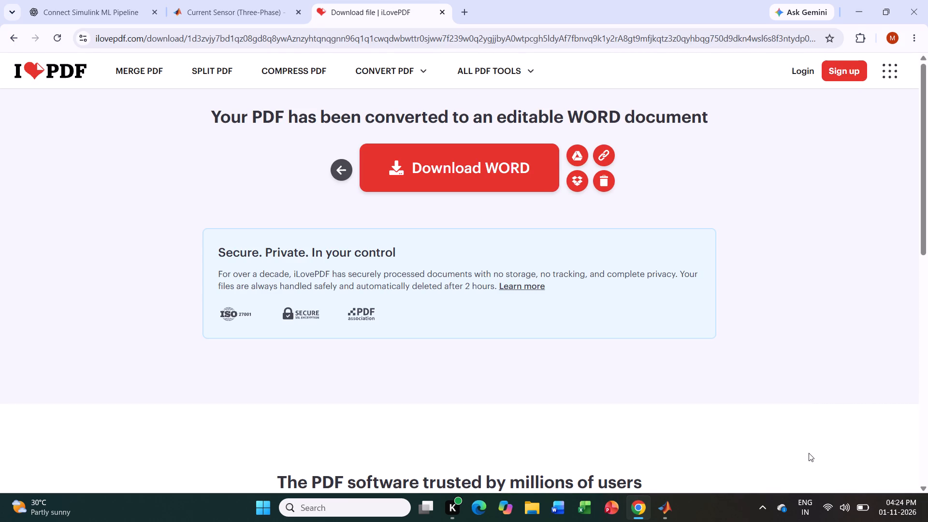
click(531, 171)
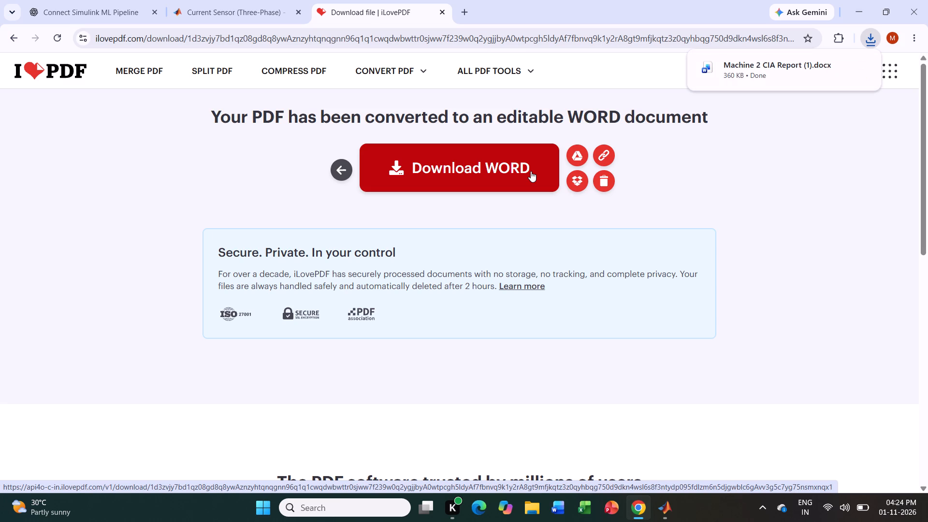
Open the downloaded "Machine 2 CIA Report (1)" document in Word and enable editing.
click(741, 86)
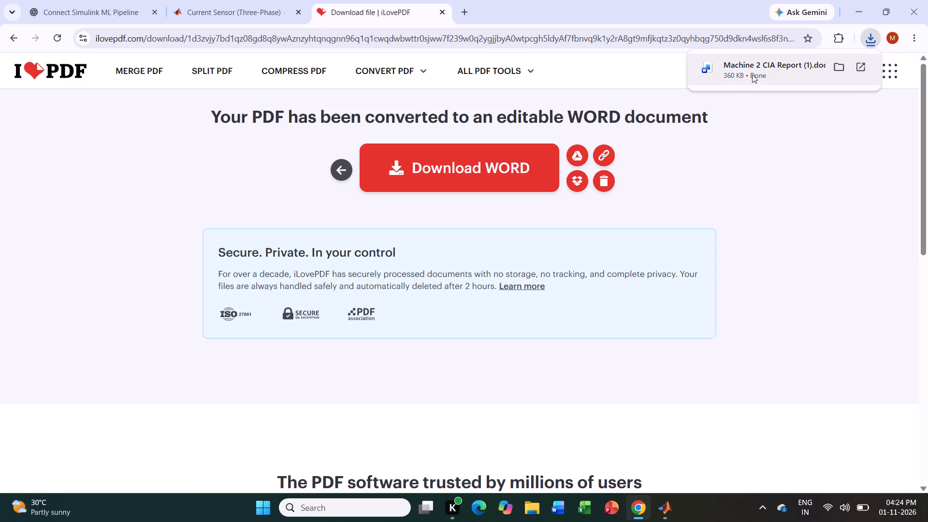
double_click(754, 72)
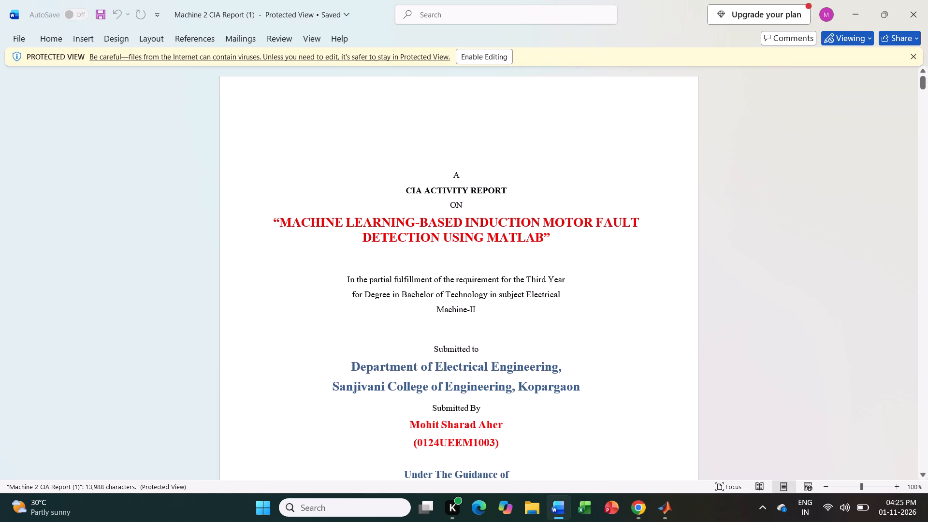
click(491, 58)
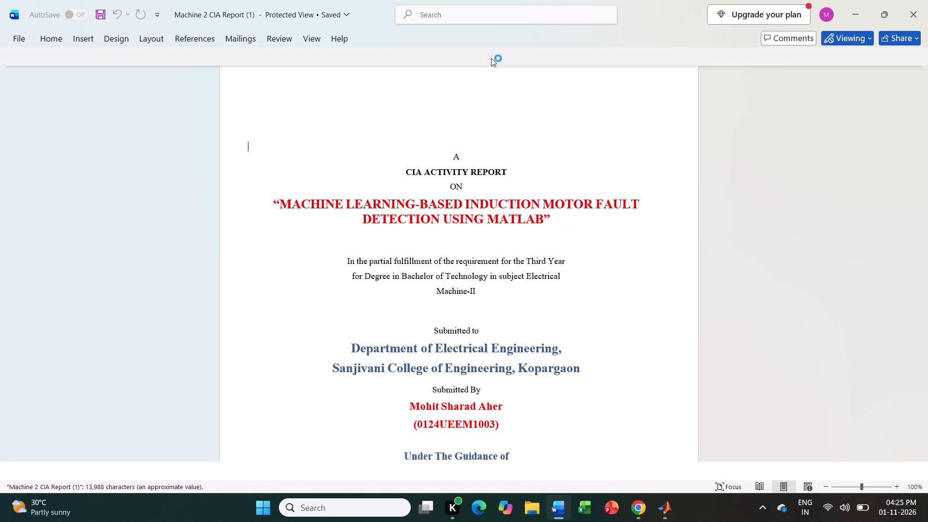
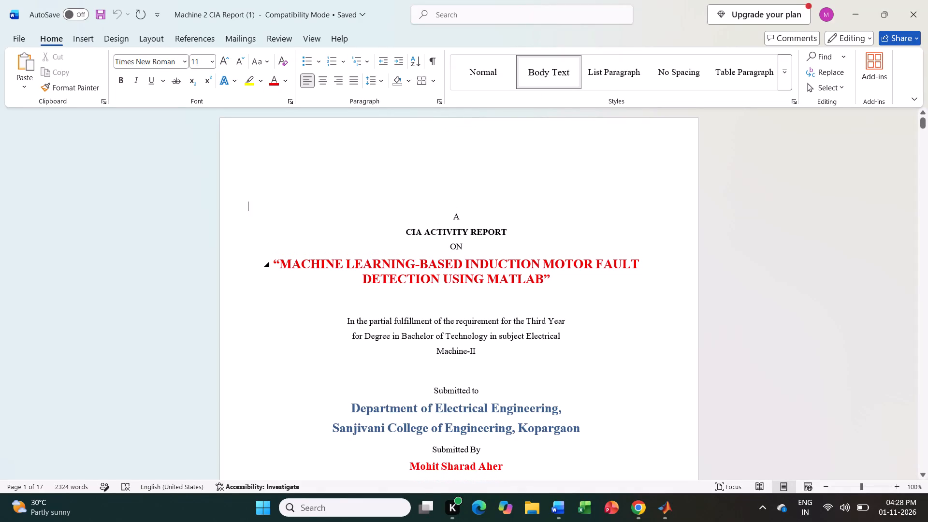
scroll(490, 255, down, 12)
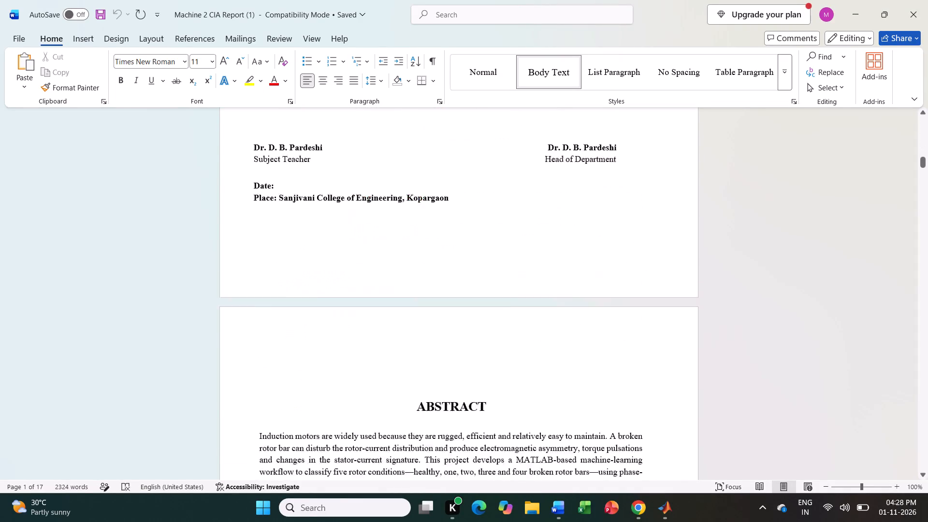
scroll(490, 255, down, 1)
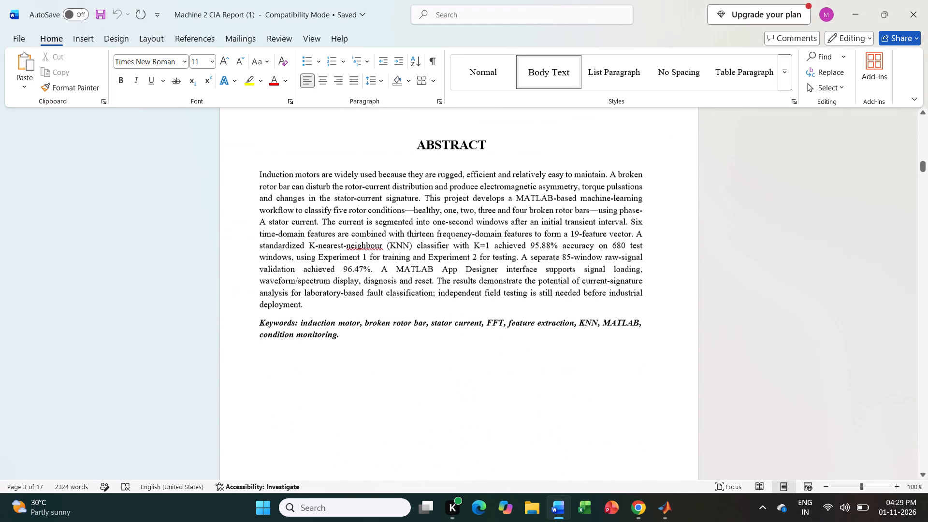
scroll(550, 372, down, 3)
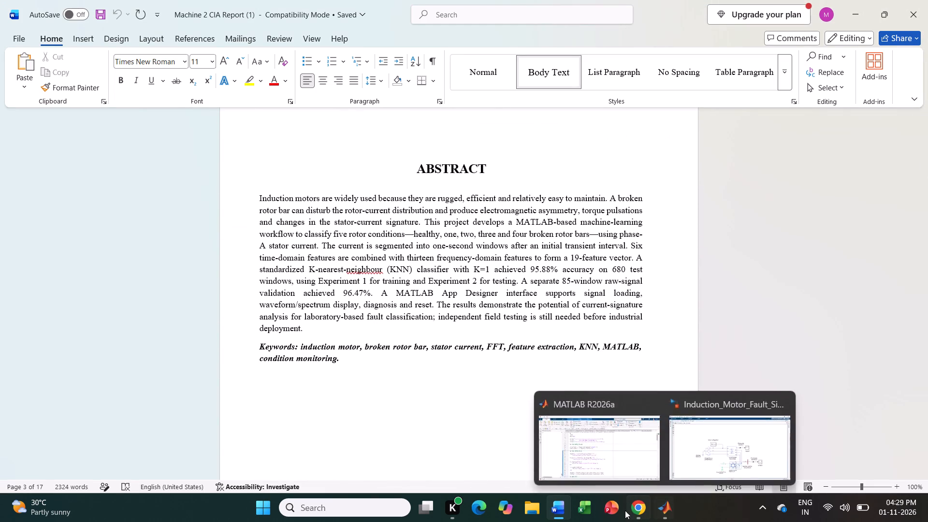
Copy the updated report's text in the ChatGPT preview from the ABSTRACT heading through reference [5], leaving out the submission checklist.
click(628, 508)
scroll(631, 355, down, 4)
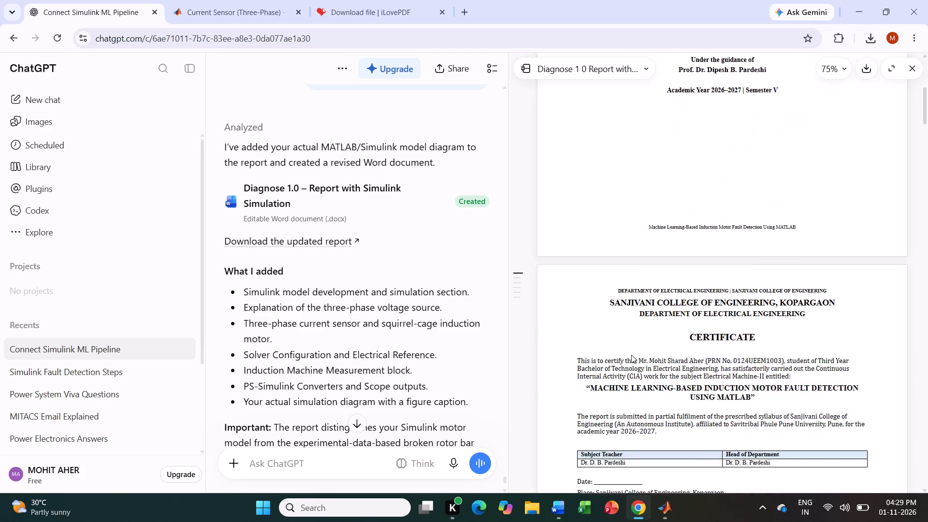
scroll(631, 355, down, 4)
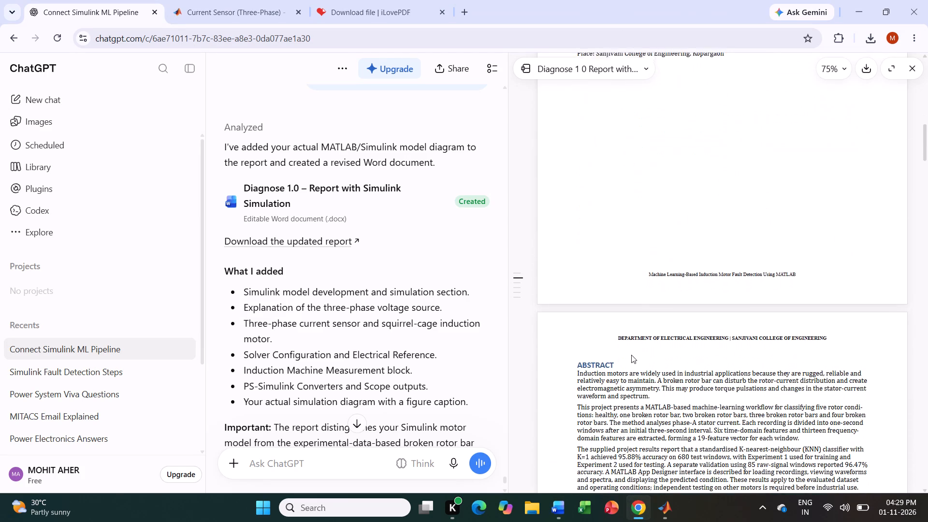
scroll(631, 355, down, 1)
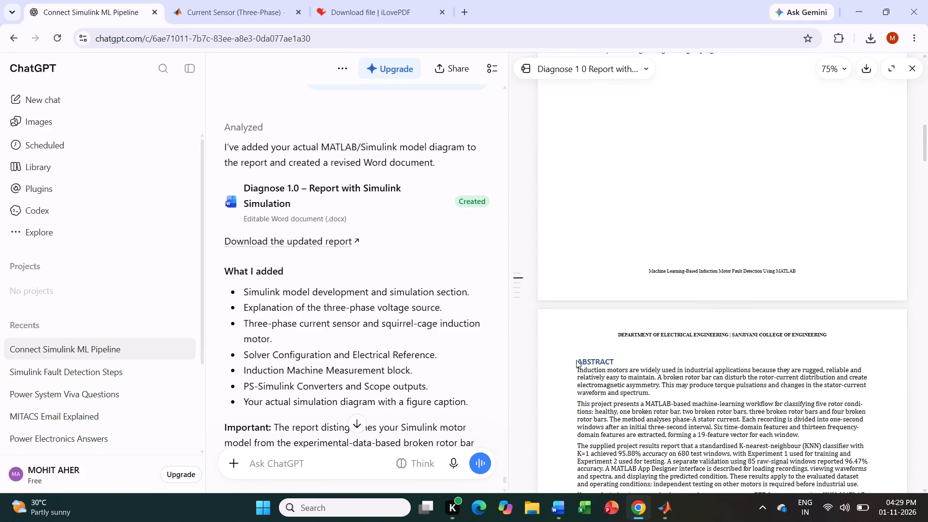
drag(576, 360, 698, 520)
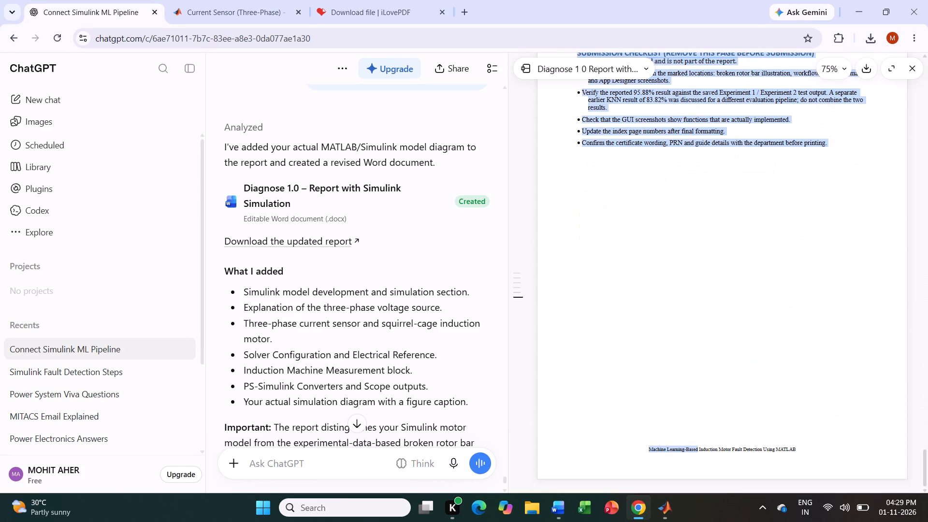
drag(698, 520, 831, 162)
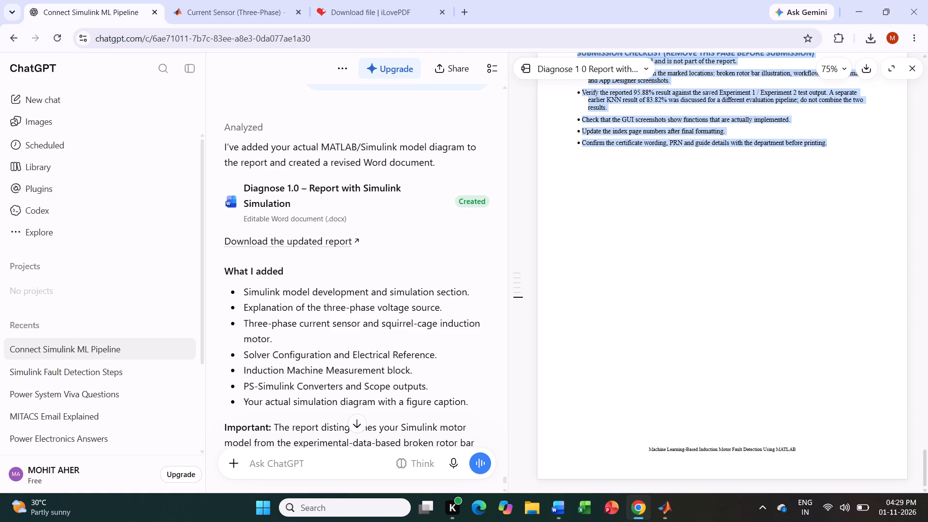
drag(831, 162, 830, 95)
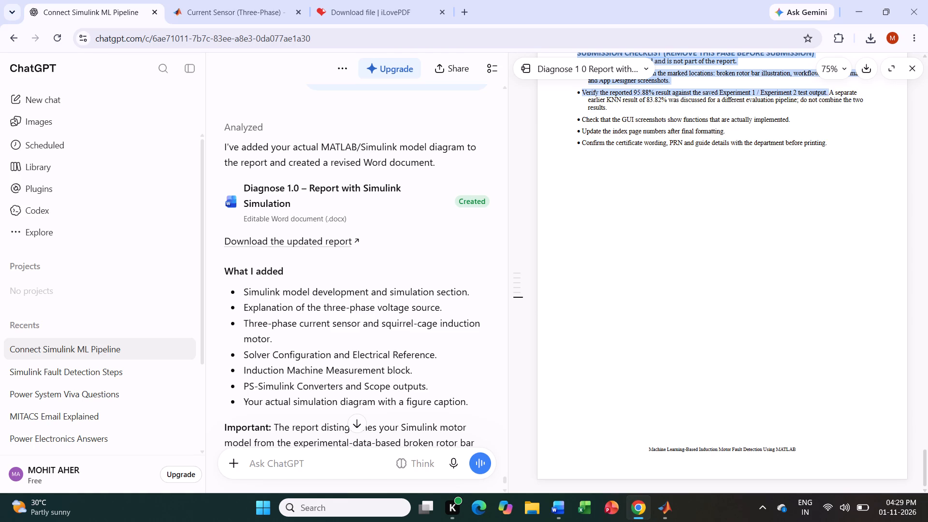
drag(830, 95, 779, 464)
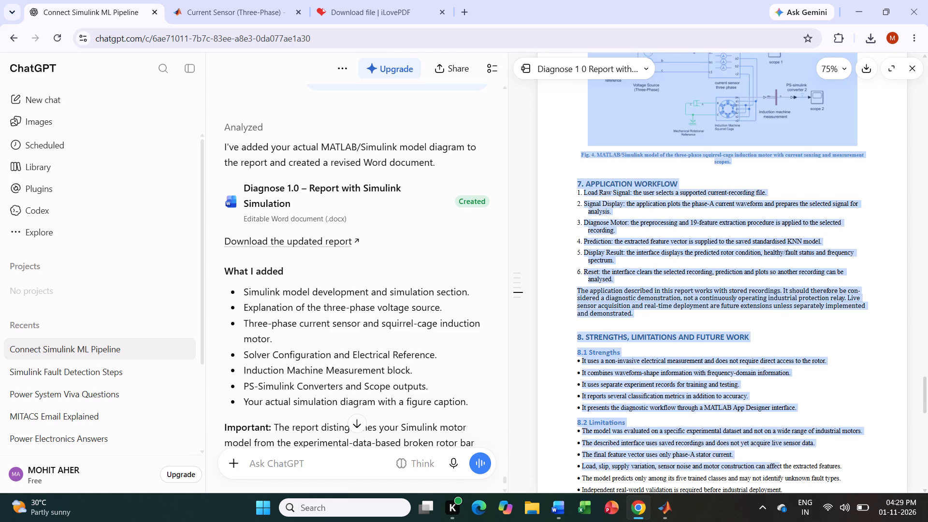
drag(779, 464, 787, 429)
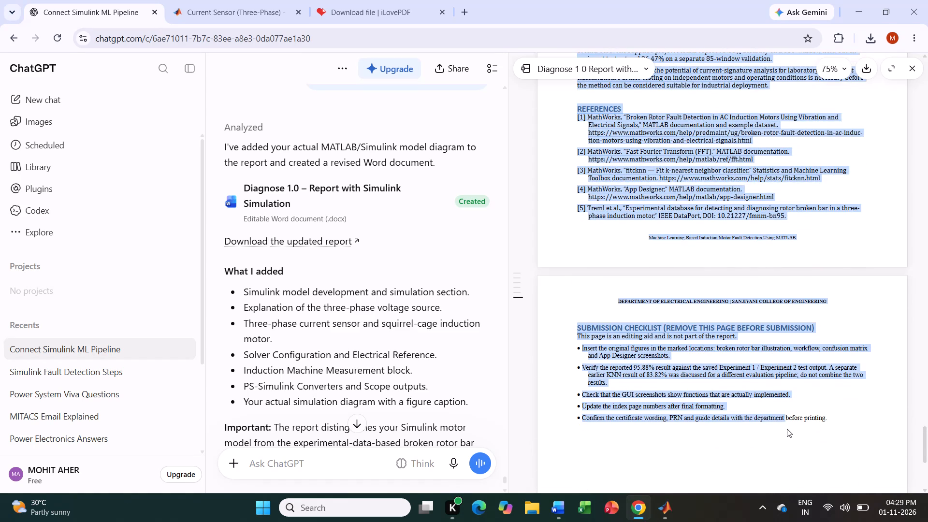
drag(787, 429, 761, 309)
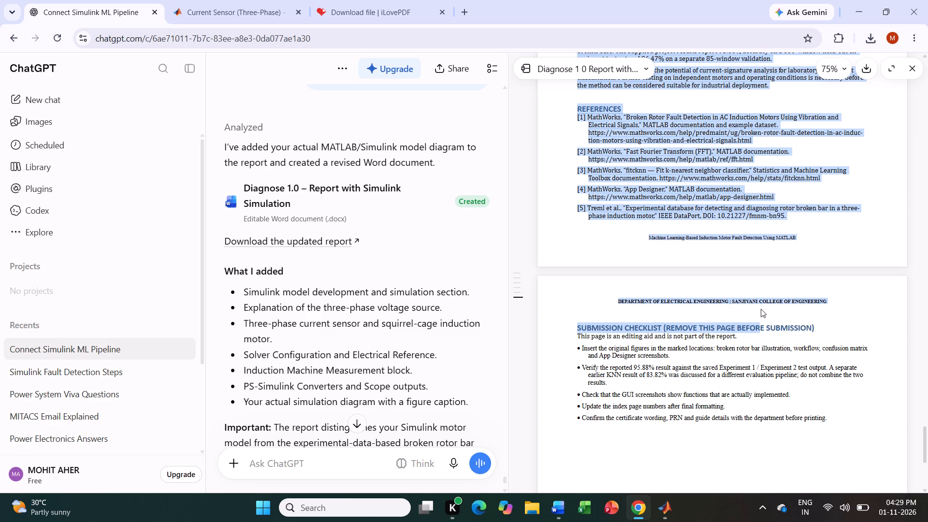
drag(761, 309, 768, 270)
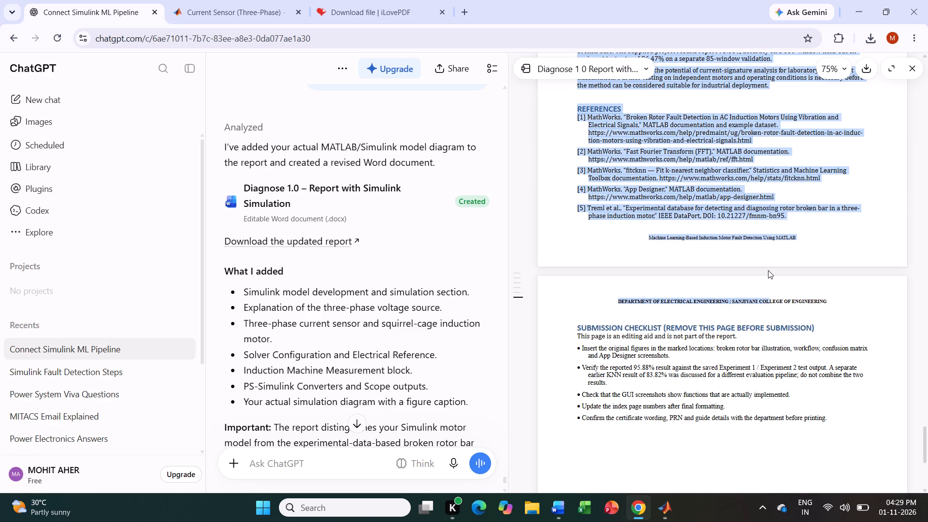
drag(768, 270, 797, 217)
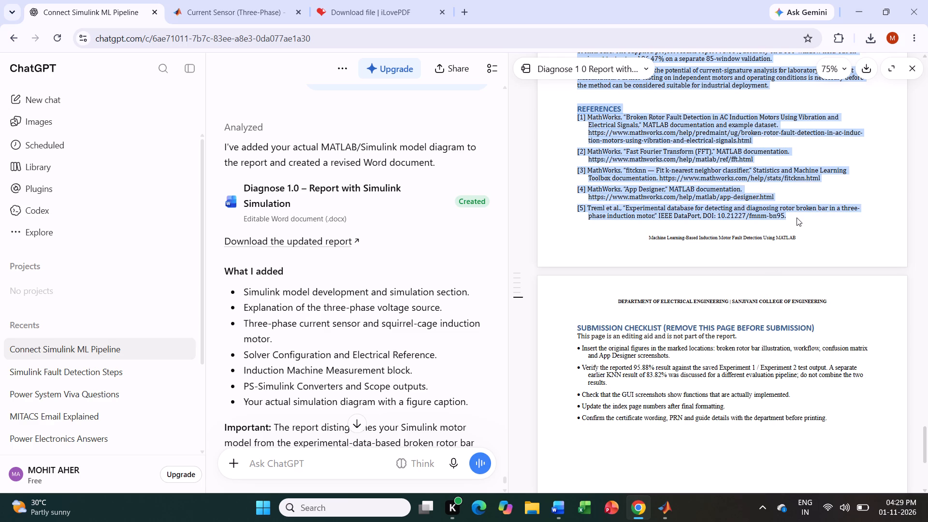
key(ctrl+c)
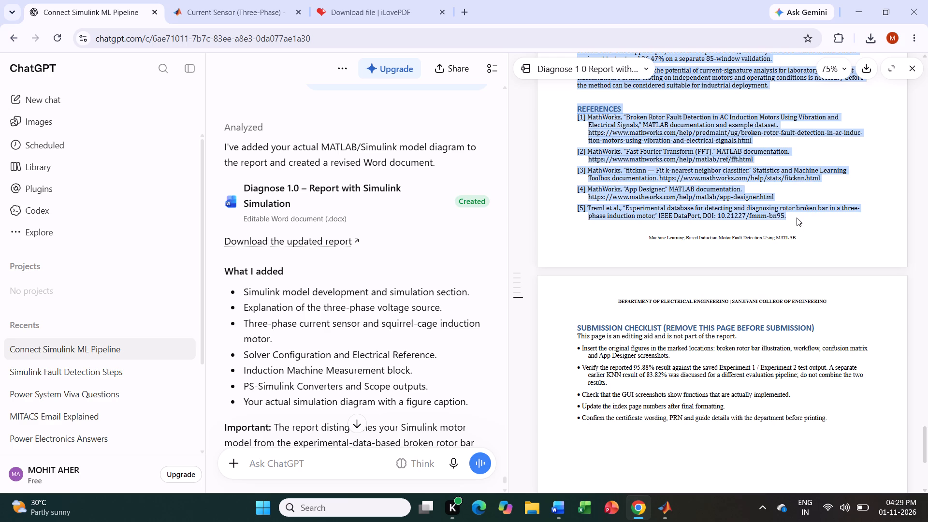
click(797, 217)
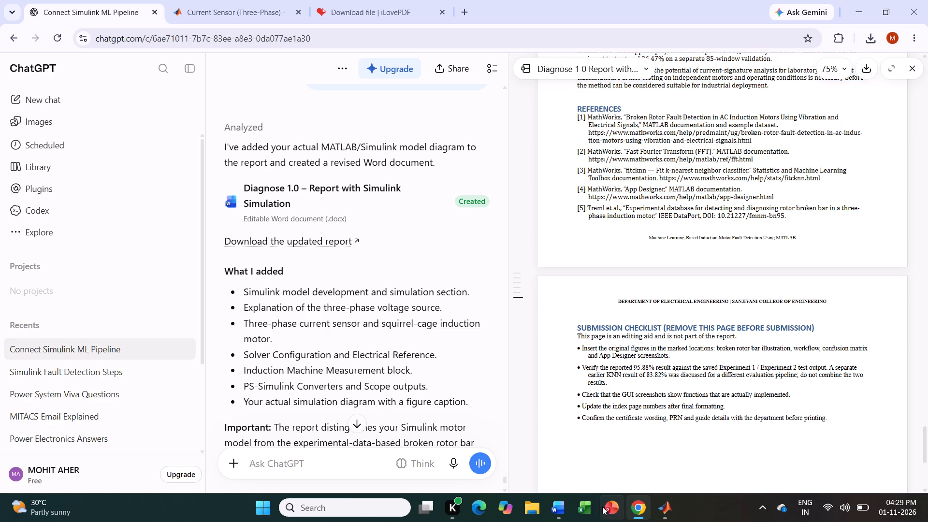
In the Word report, insert a blank line above the ABSTRACT heading and paste the copied report text there.
click(558, 508)
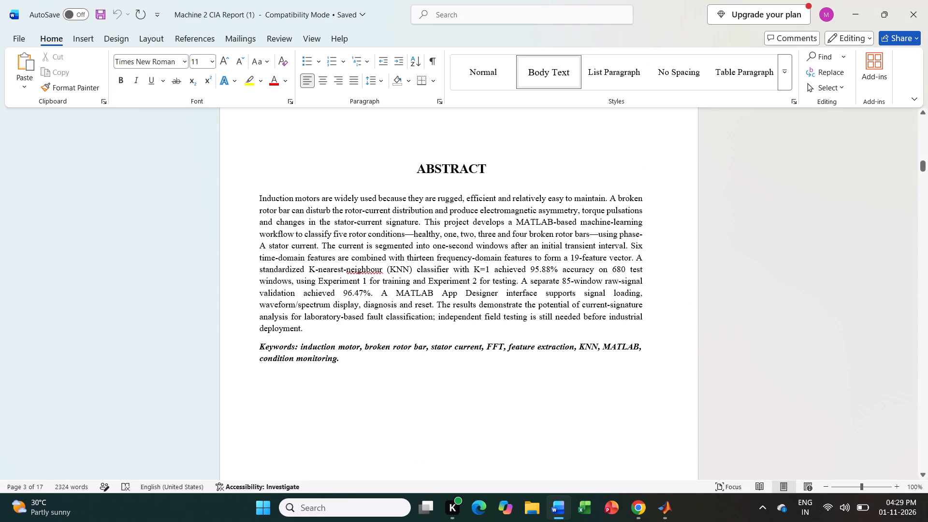
click(420, 170)
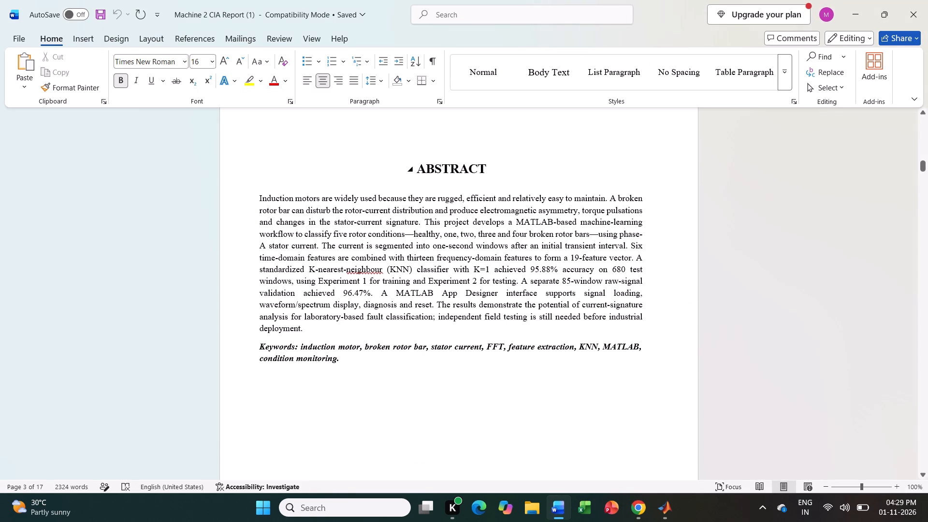
key(Return)
key(Up)
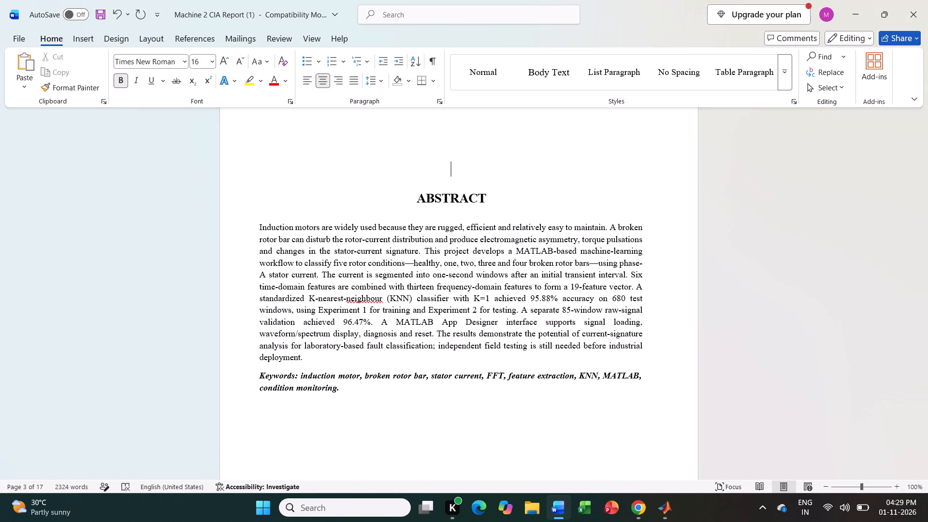
key(ctrl+v)
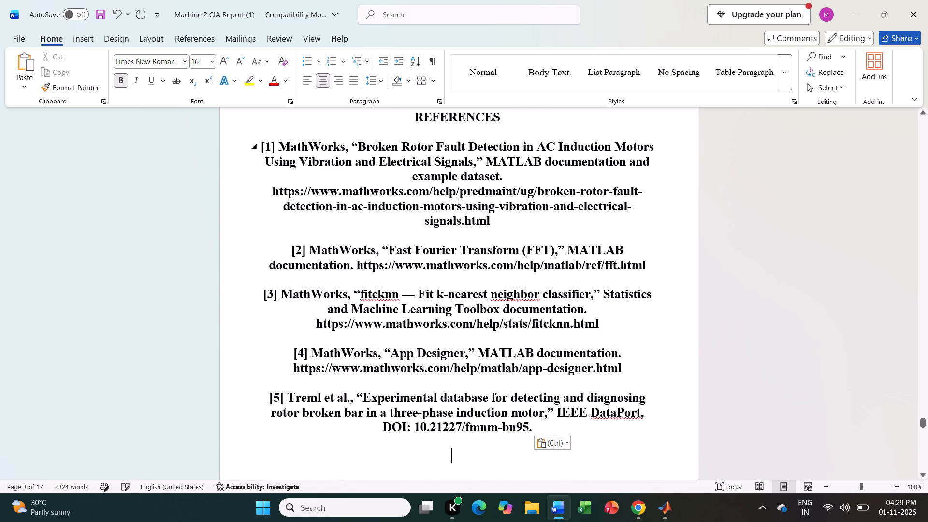
Inspect the original ABSTRACT heading and paragraph that follow the pasted references.
scroll(396, 281, down, 3)
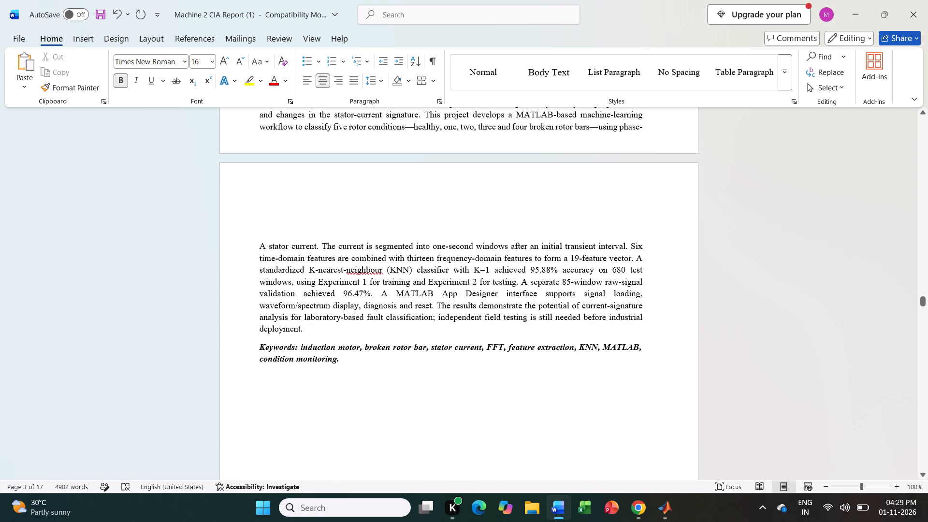
scroll(349, 273, up, 1)
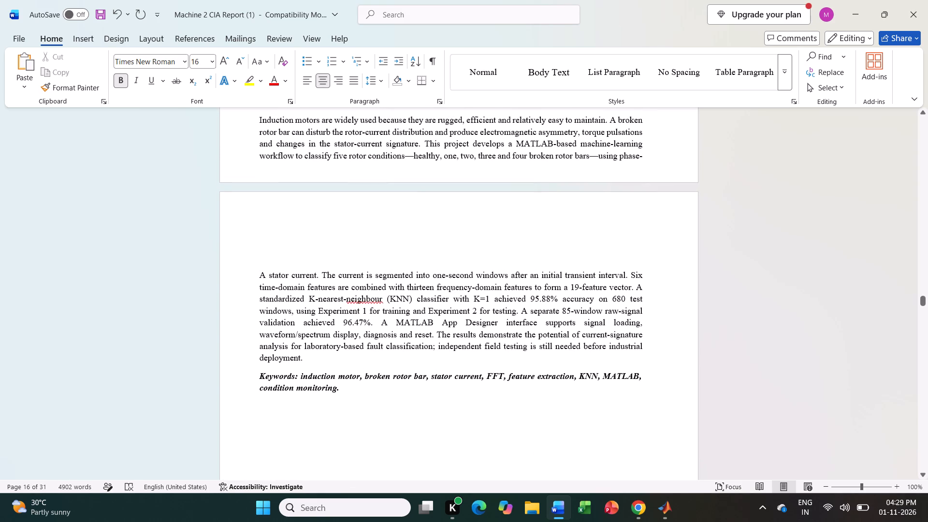
scroll(258, 270, up, 1)
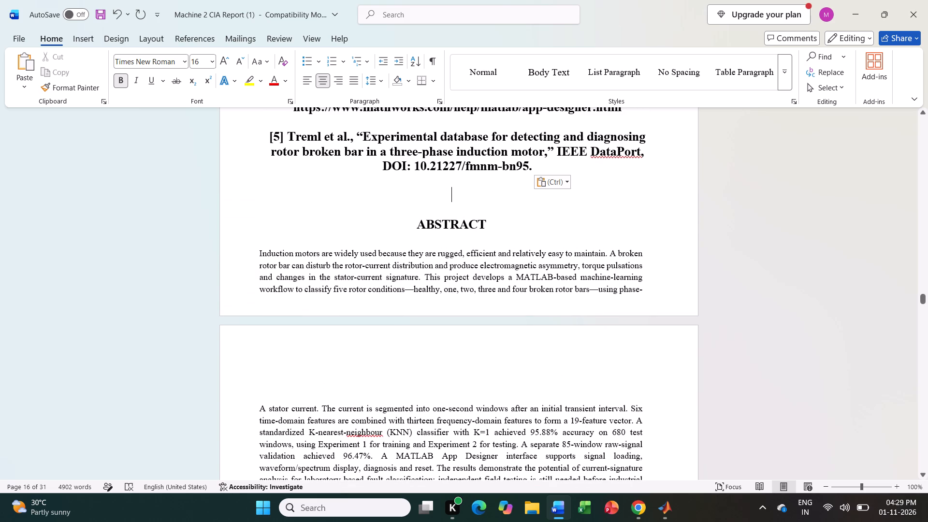
drag(255, 254, 315, 261)
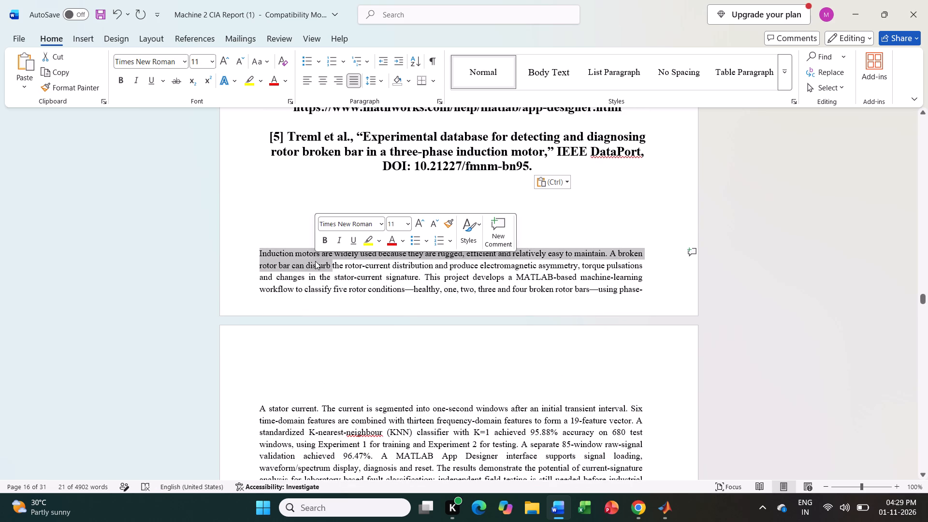
click(348, 267)
drag(420, 220, 489, 226)
click(516, 235)
Remove the bold formatting from all the pasted report text, from its ABSTRACT heading through reference [5].
scroll(516, 235, up, 10)
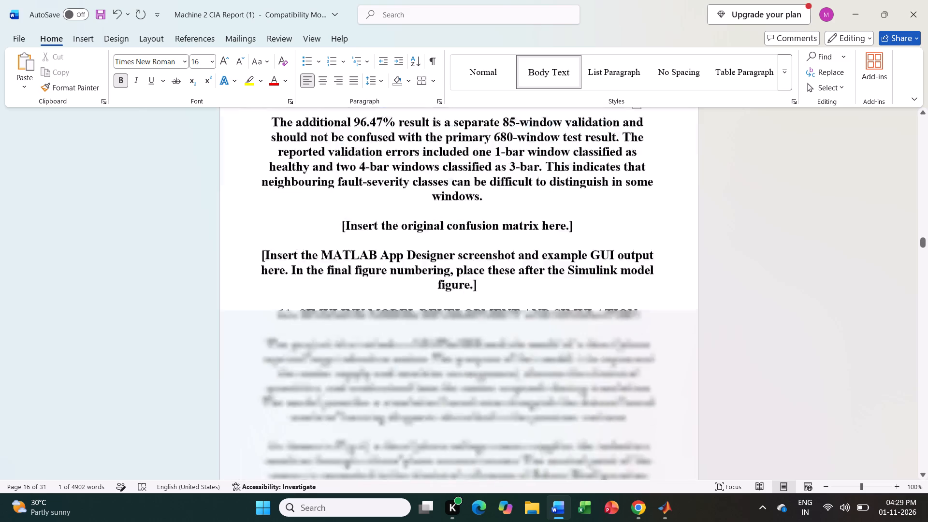
scroll(516, 235, up, 6)
scroll(516, 235, down, 6)
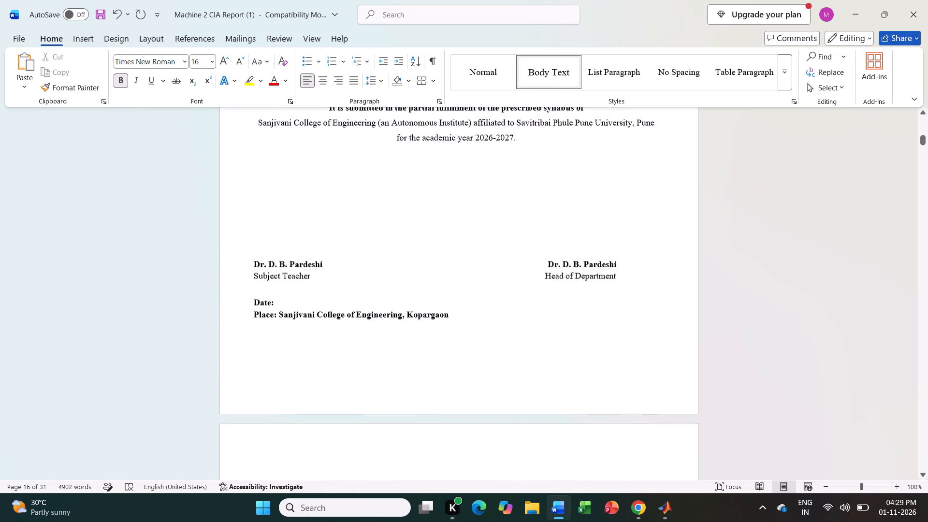
scroll(516, 235, down, 1)
drag(423, 243, 434, 246)
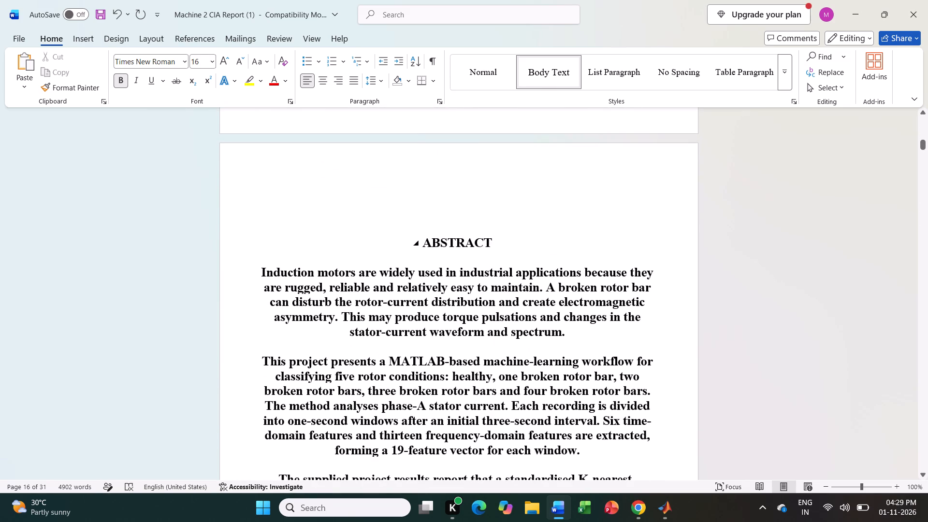
drag(434, 246, 593, 521)
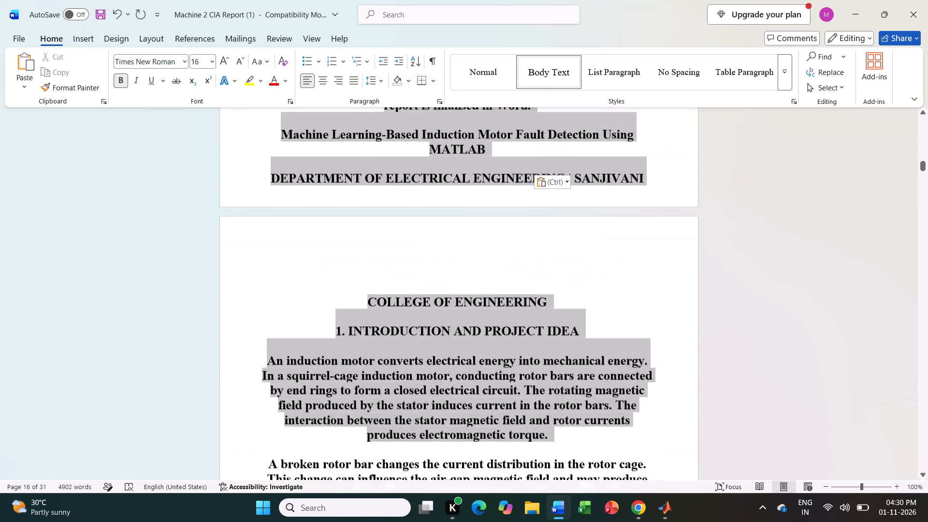
drag(593, 521, 594, 521)
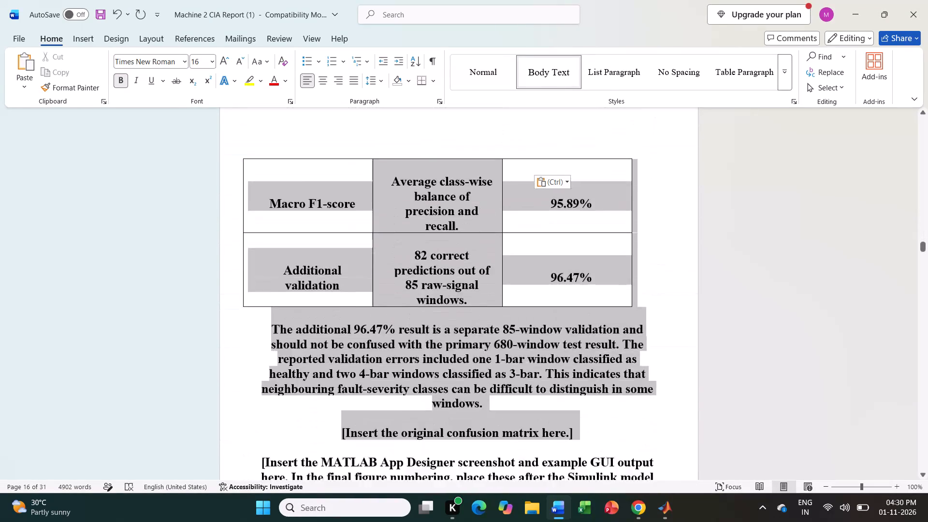
drag(594, 521, 594, 521)
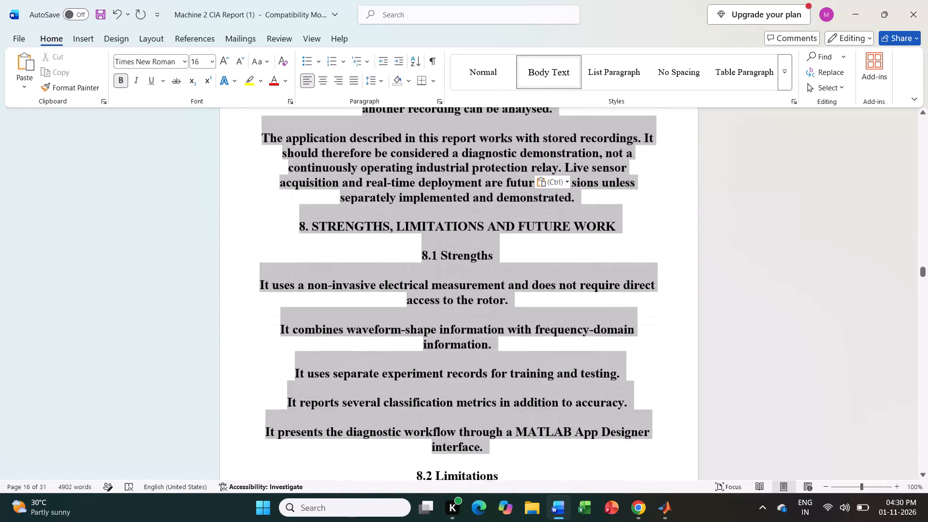
drag(594, 521, 594, 519)
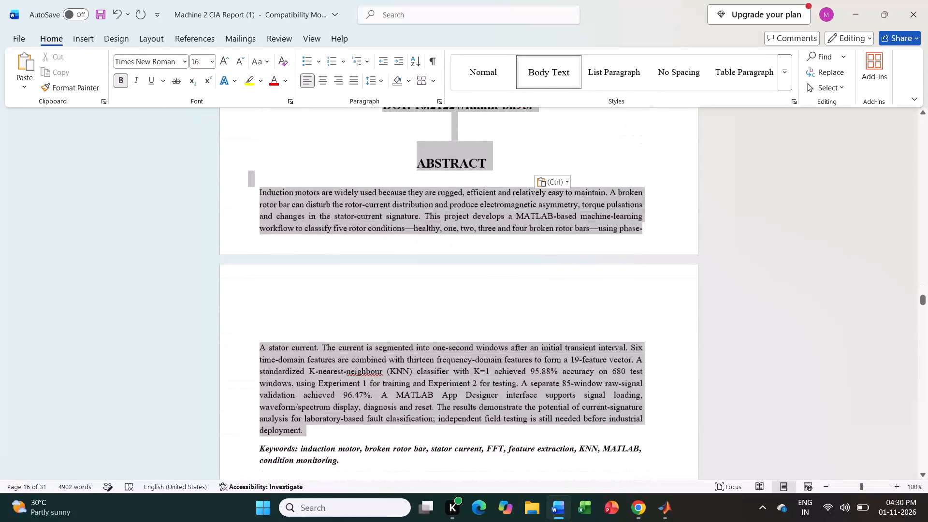
drag(594, 519, 540, 141)
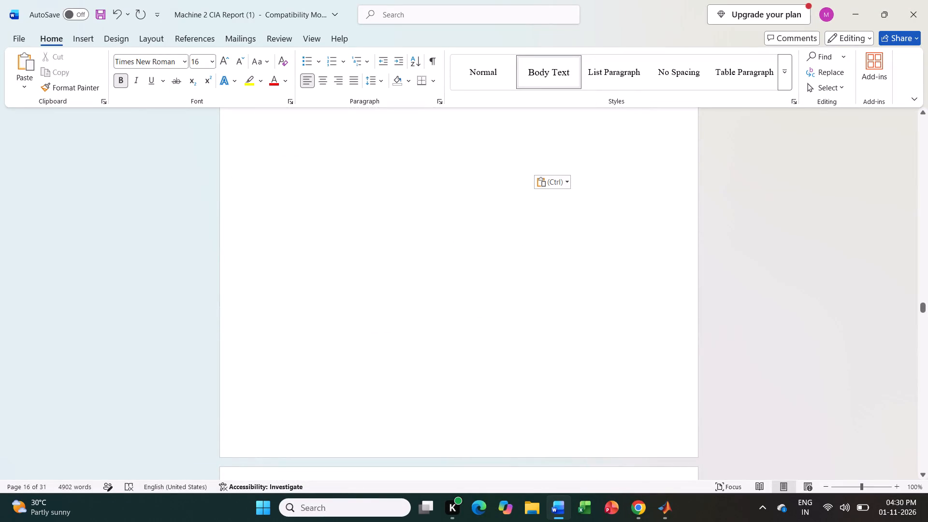
drag(540, 141, 527, 163)
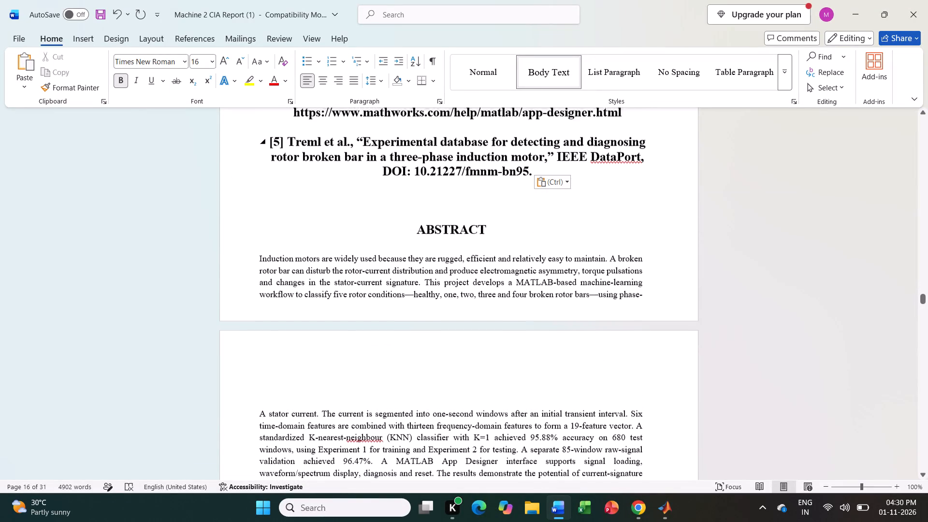
drag(527, 163, 549, 173)
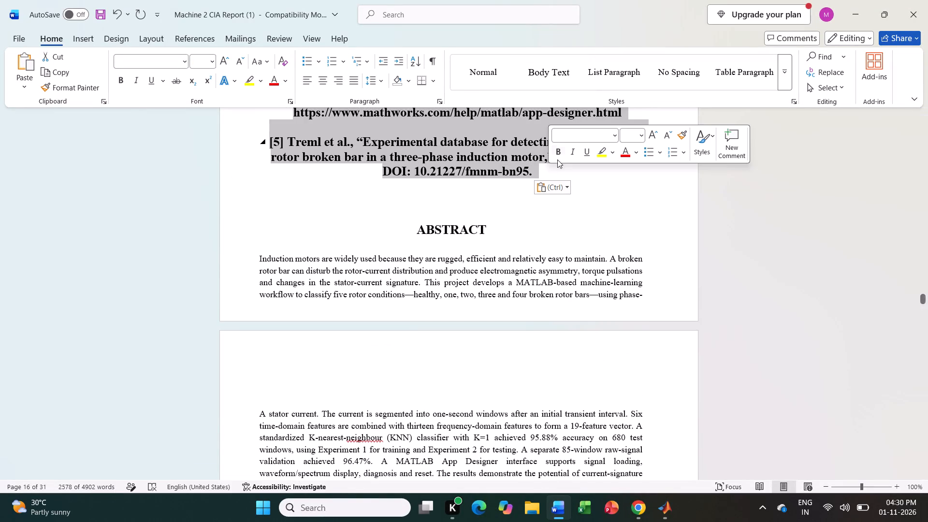
click(561, 147)
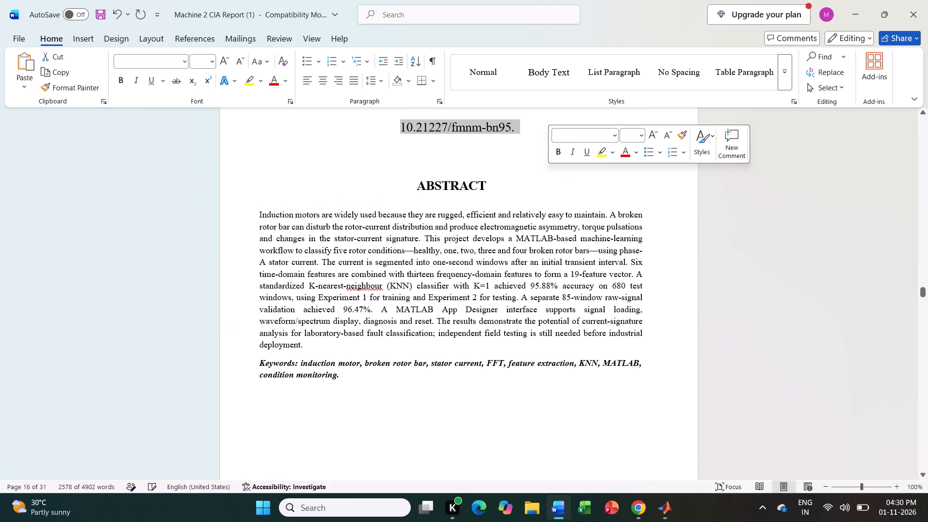
Reduce the font size of the selected pasted report text to 12 pt.
scroll(494, 149, up, 4)
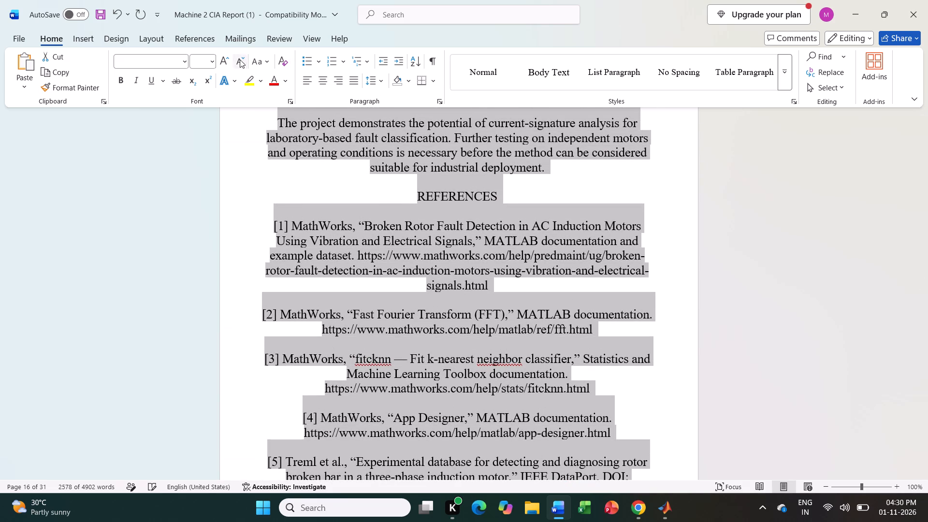
click(237, 59)
scroll(321, 147, up, 8)
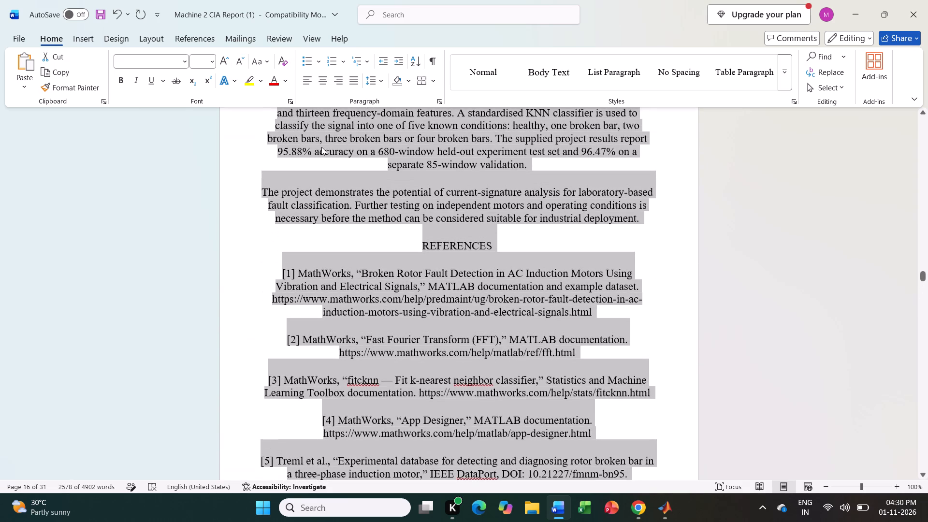
click(243, 66)
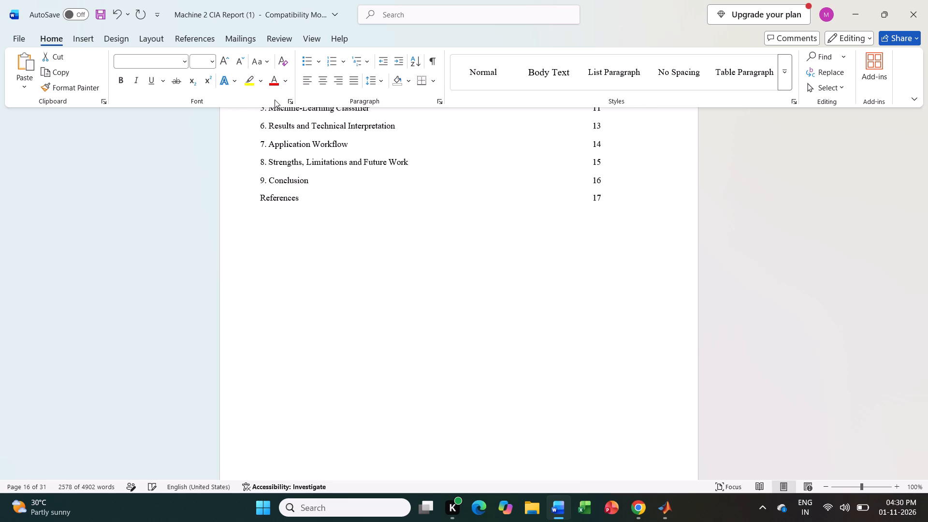
Justify the paragraphs of the selected pasted report text.
scroll(313, 156, up, 7)
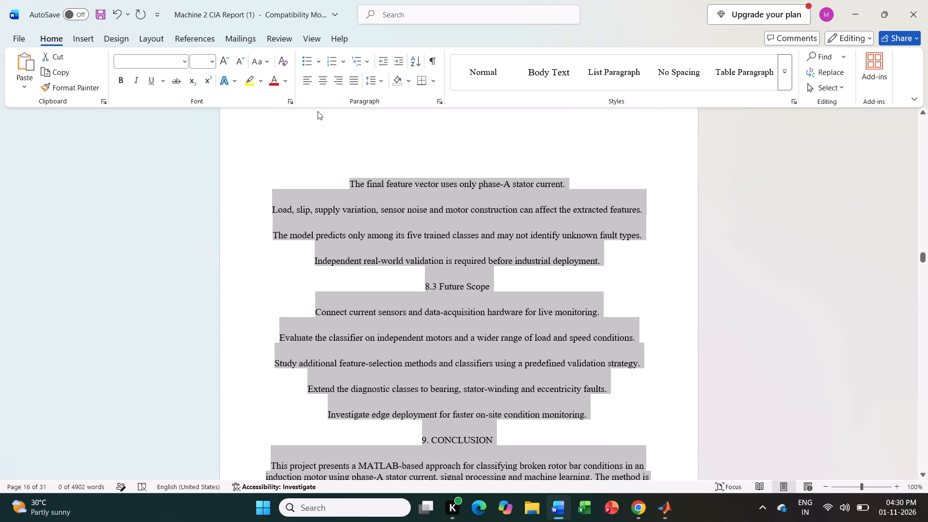
click(353, 77)
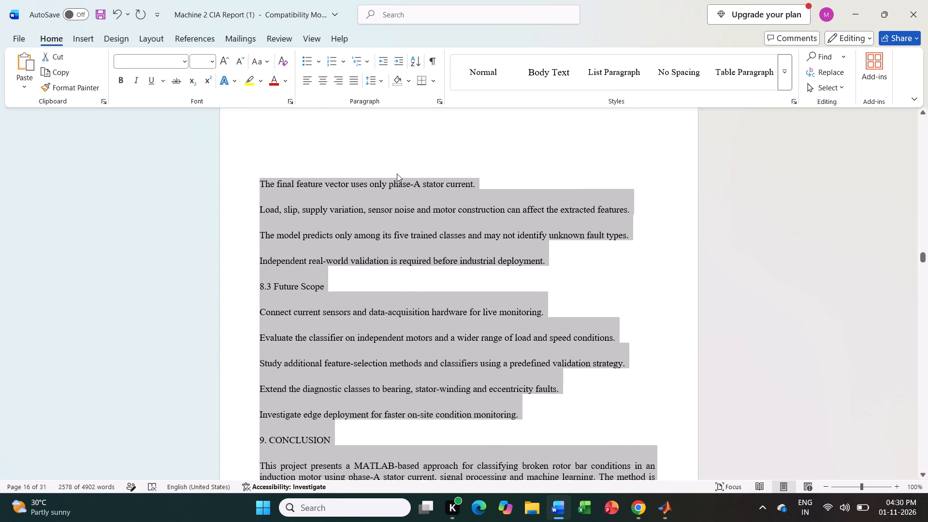
click(403, 192)
Format the pasted ABSTRACT heading as bold, 16 pt and centred.
scroll(403, 192, up, 4)
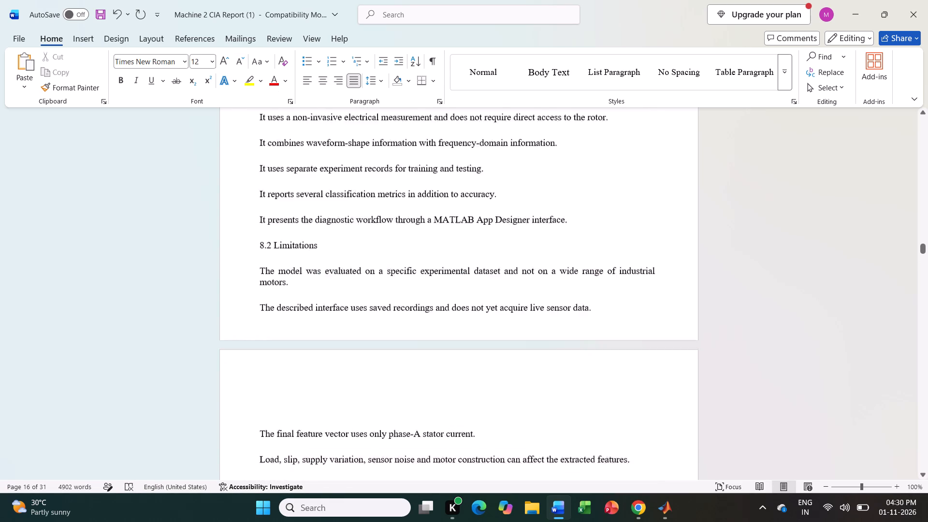
scroll(403, 192, up, 6)
scroll(403, 192, up, 20)
scroll(403, 192, up, 4)
scroll(403, 192, down, 5)
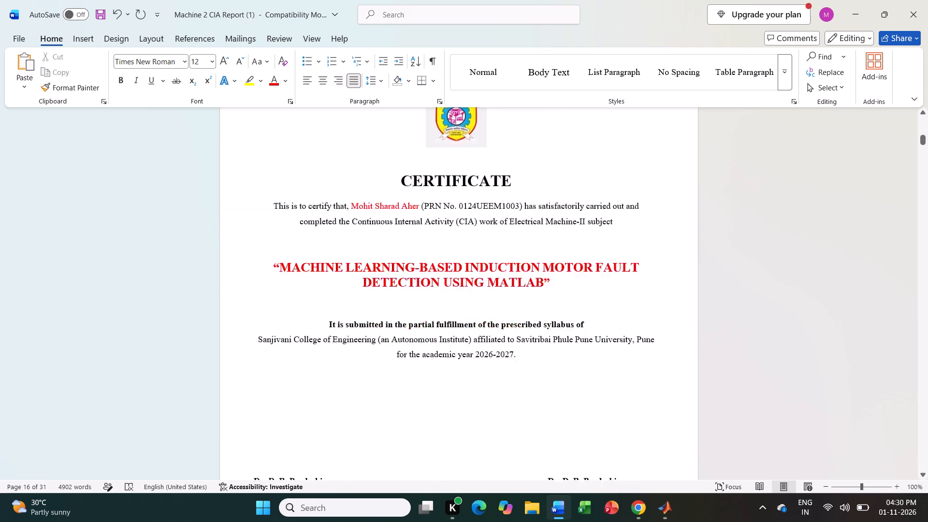
scroll(403, 192, down, 4)
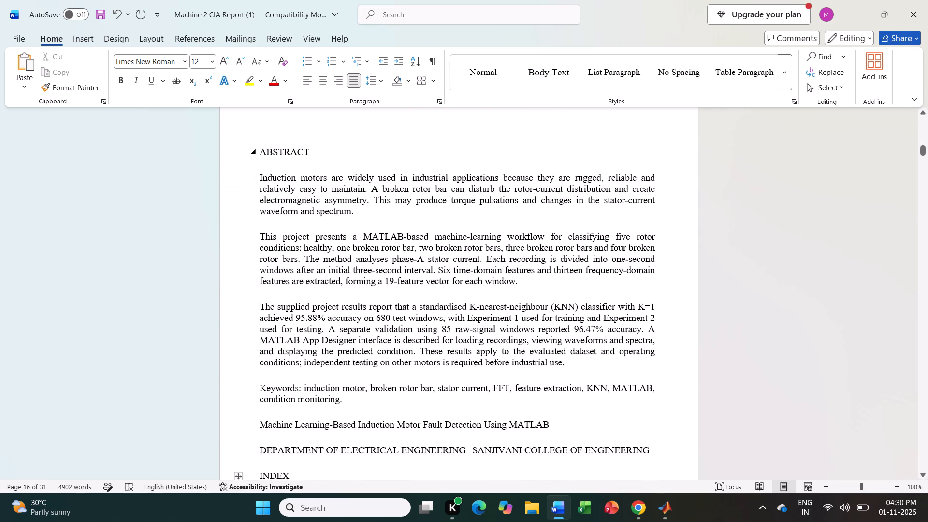
drag(261, 152, 321, 154)
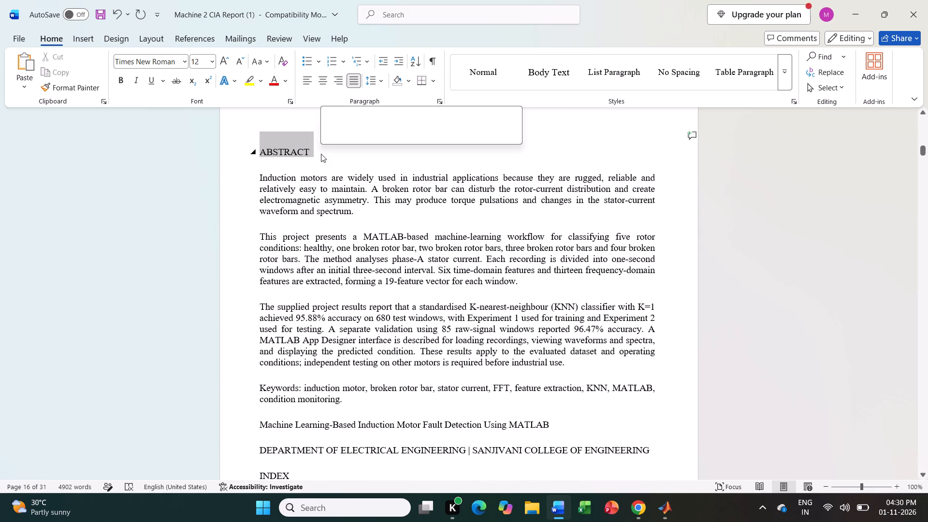
click(330, 131)
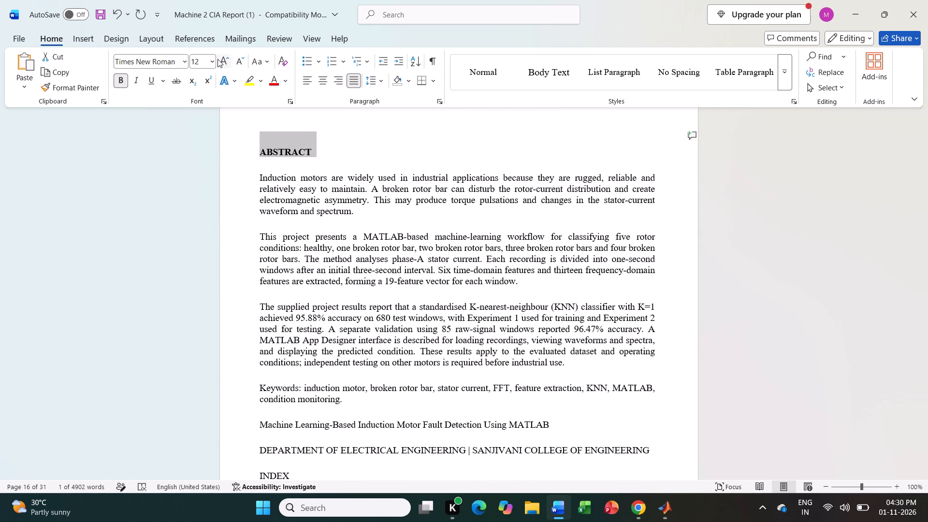
click(217, 59)
click(217, 59)
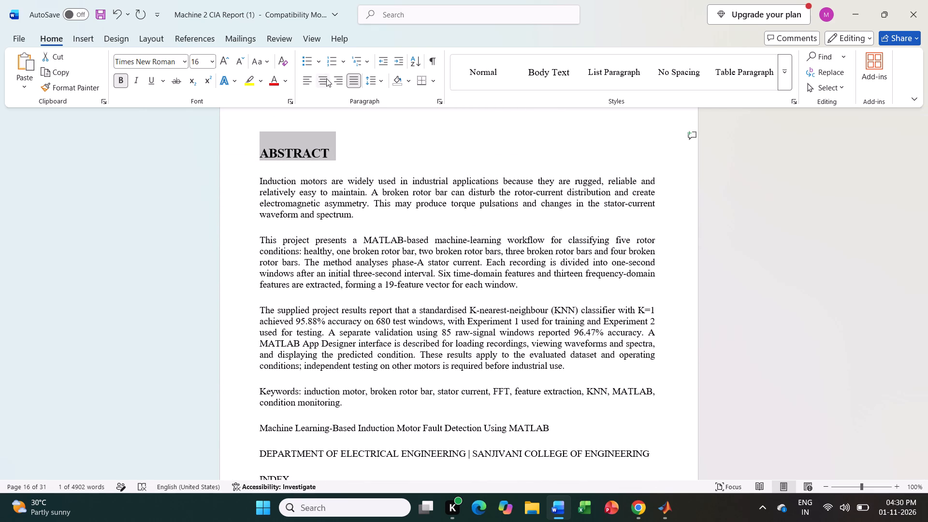
click(326, 78)
Delete the line "DEPARTMENT OF ELECTRICAL ENGINEERING | SANJIVANI COLLEGE OF ENGINEERING" above the INDEX heading.
scroll(394, 286, down, 1)
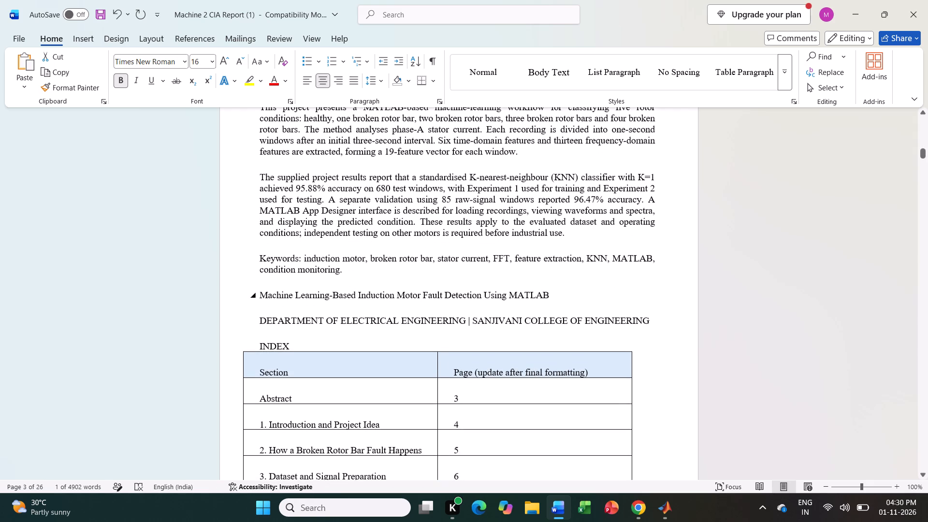
scroll(394, 286, up, 1)
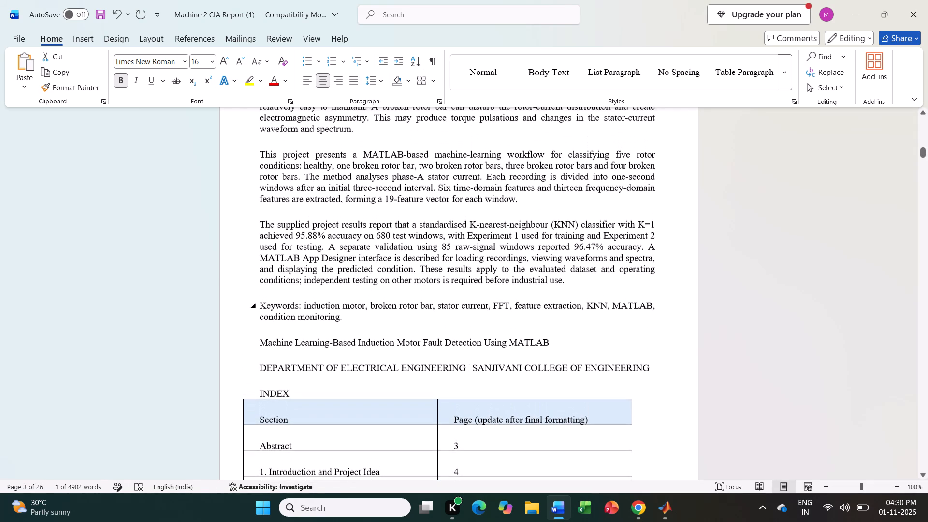
scroll(394, 286, up, 1)
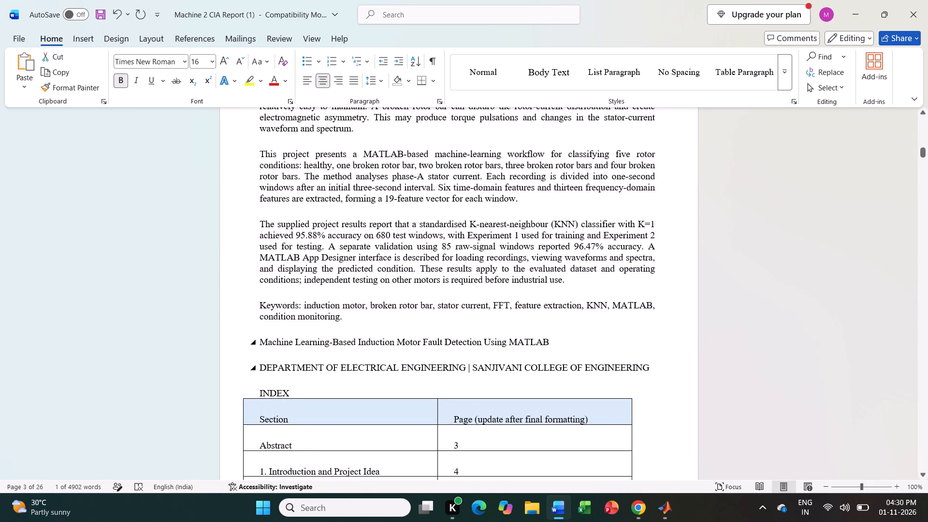
scroll(301, 348, down, 1)
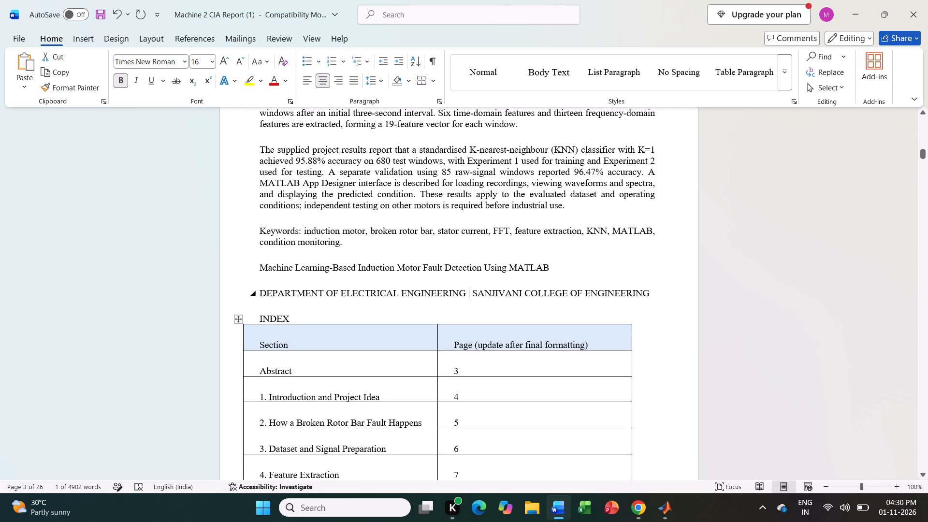
drag(257, 291, 262, 290)
drag(262, 290, 263, 295)
drag(263, 295, 268, 294)
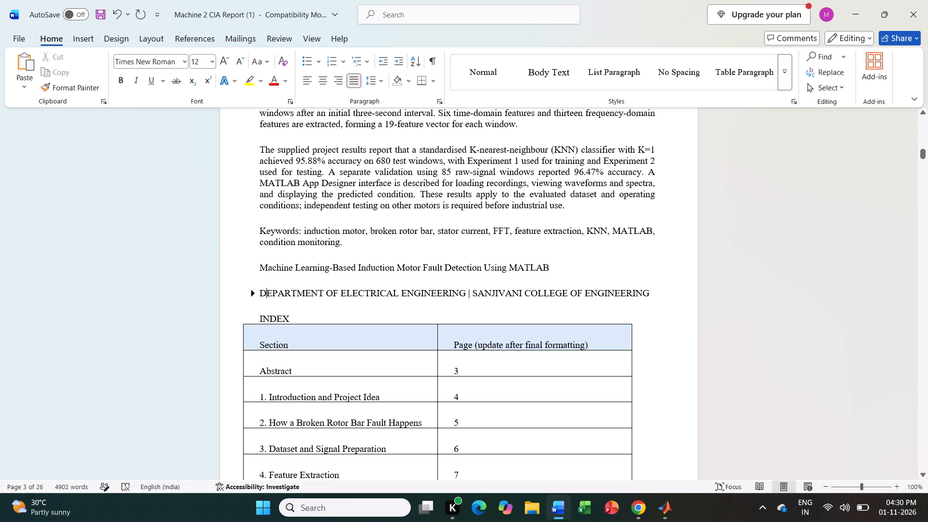
drag(261, 292, 439, 295)
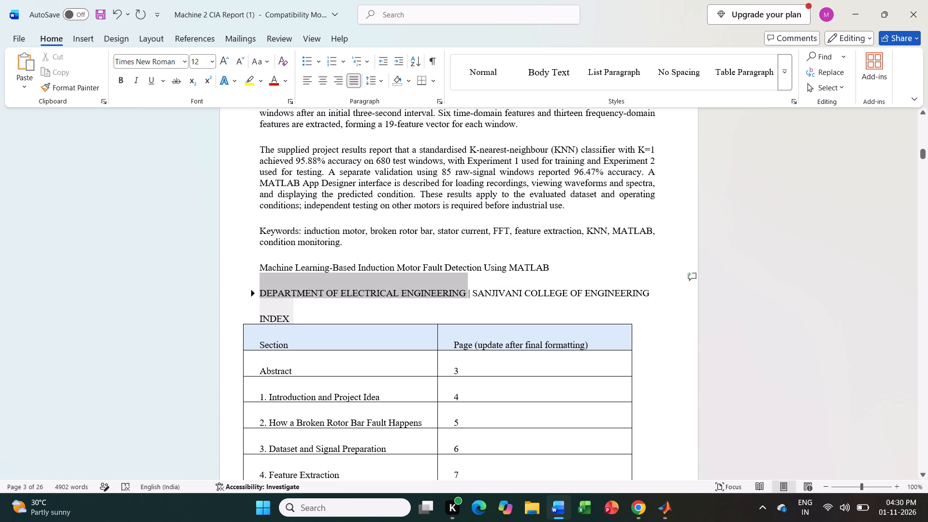
drag(439, 295, 623, 297)
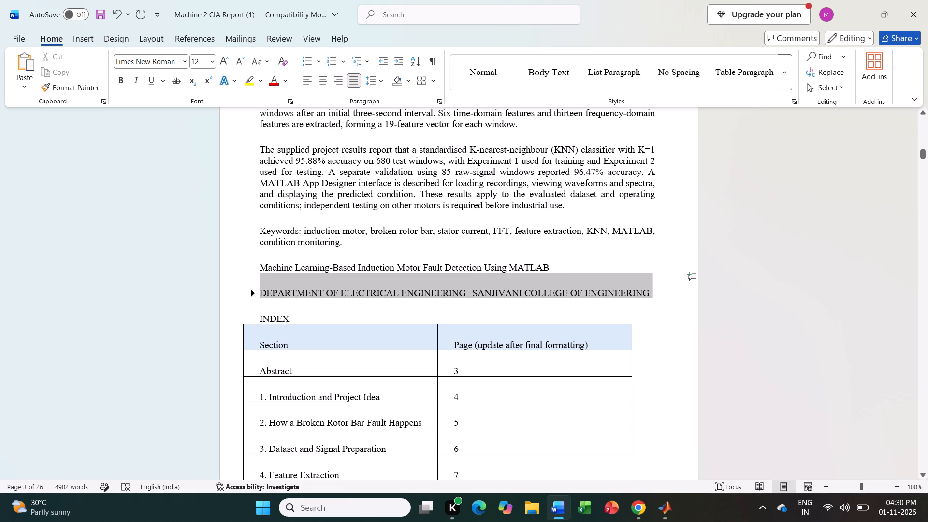
drag(623, 297, 628, 296)
key(BackSpace)
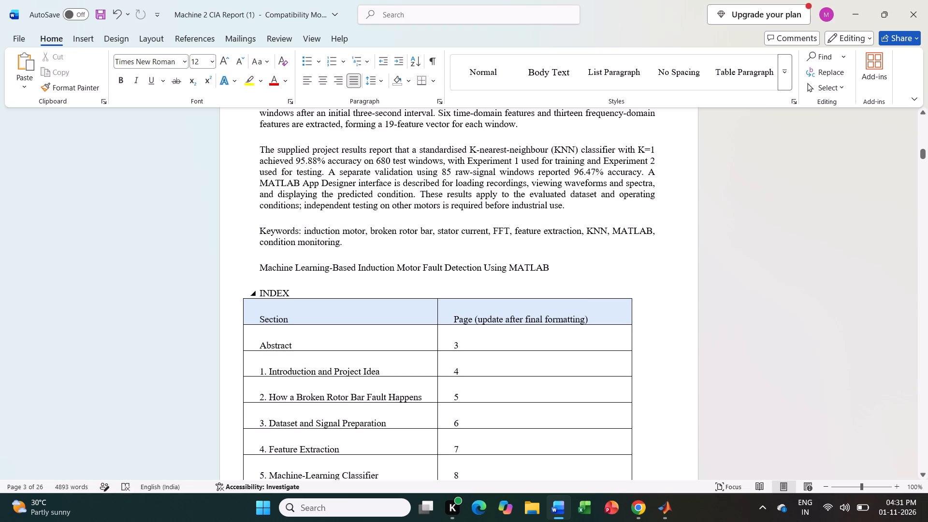
Insert blank lines before the INDEX heading to move it and its table to the start of the next page.
key(Return)
key(Return)
key(Return)
key(Return)
key(Return)
key(Return)
scroll(628, 296, down, 1)
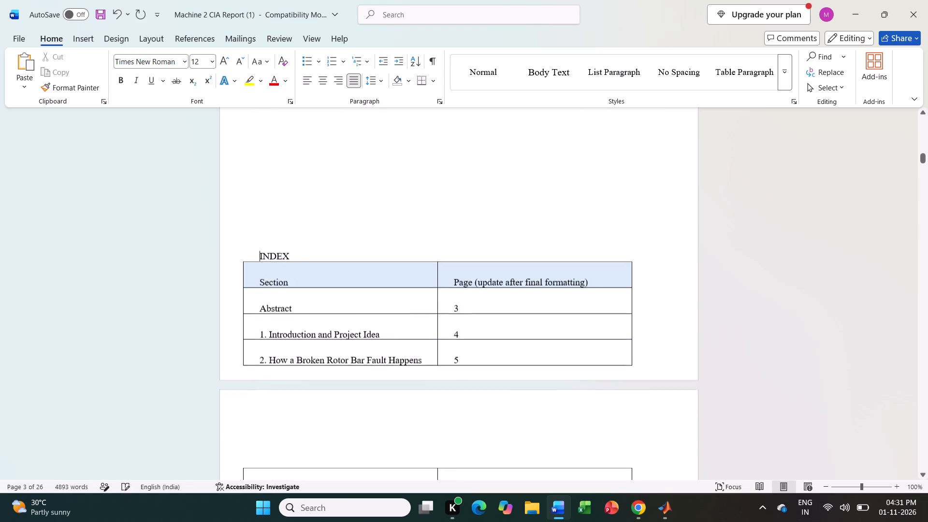
scroll(628, 296, down, 2)
key(Return)
key(Return)
key(Return)
key(Return)
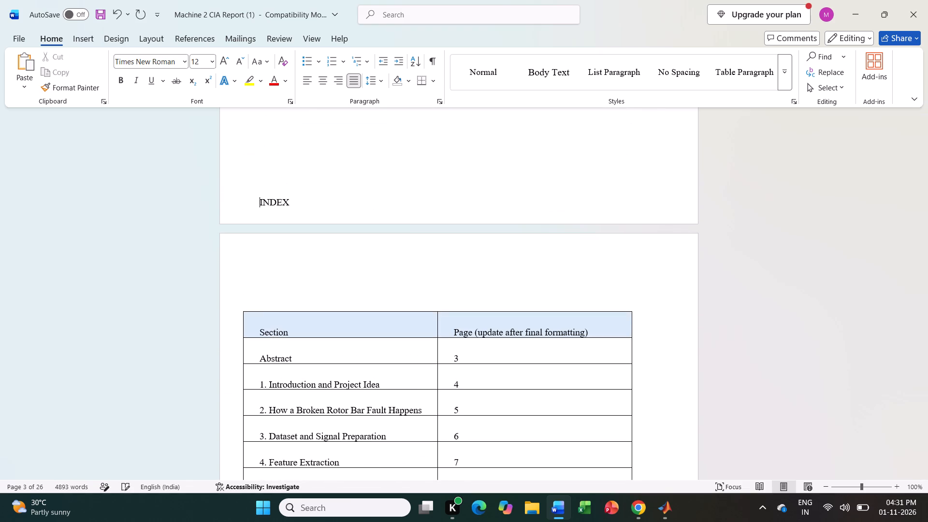
key(Return)
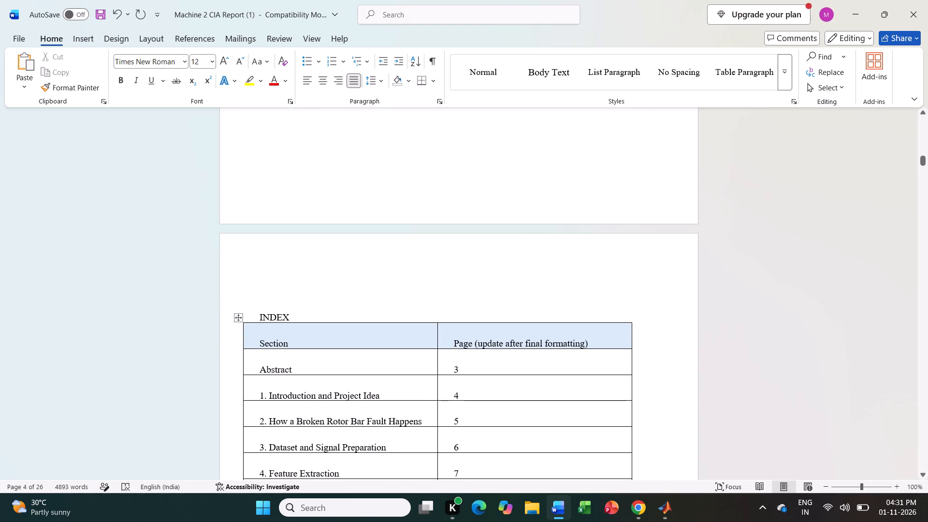
Remove "(update after final formatting)" from the INDEX table's second column header, leaving only "Page".
click(604, 347)
key(BackSpace)
key(BackSpace)
key(BackSpace)
key(BackSpace)
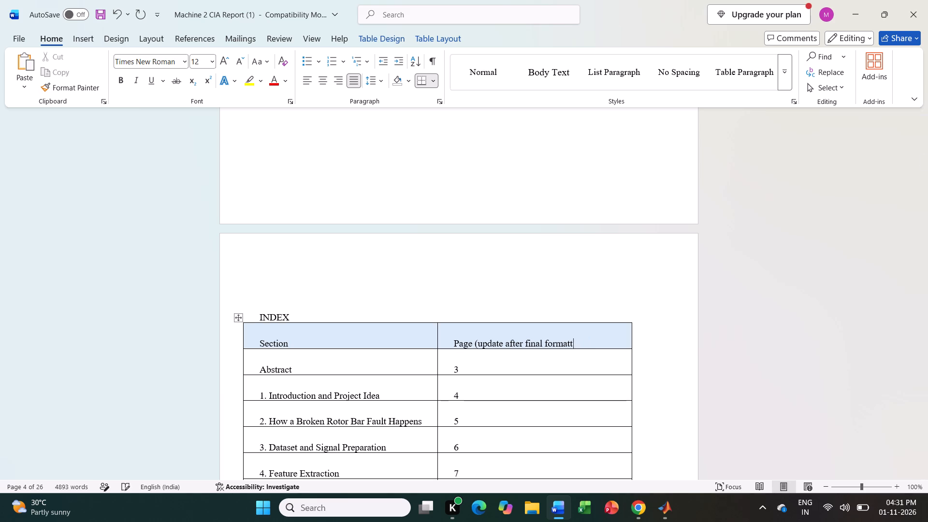
key(BackSpace)
key(BackSpace)
key(BackSpace)
key(BackSpace)
key(BackSpace)
key(BackSpace)
key(BackSpace)
key(BackSpace)
key(BackSpace)
key(BackSpace)
key(BackSpace)
key(BackSpace)
key(BackSpace)
key(BackSpace)
key(BackSpace)
key(BackSpace)
key(BackSpace)
key(BackSpace)
key(BackSpace)
key(BackSpace)
key(BackSpace)
key(BackSpace)
key(BackSpace)
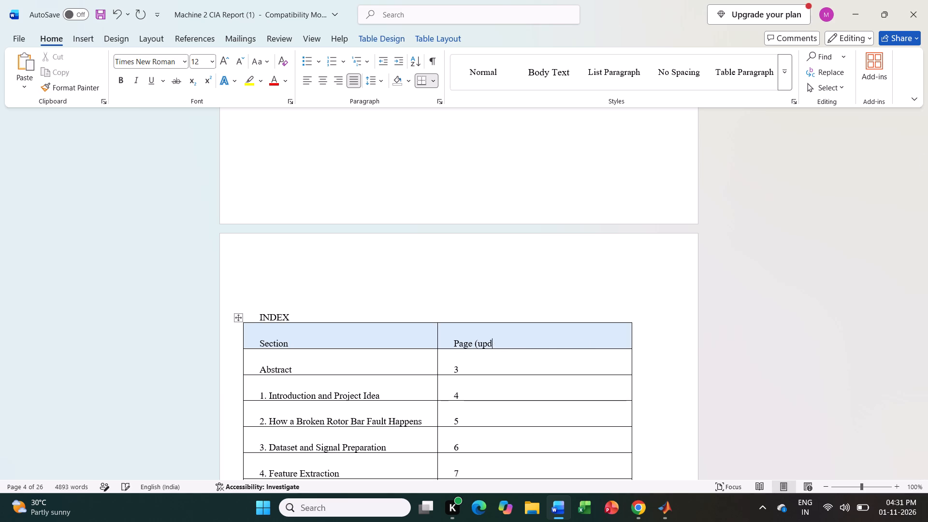
key(BackSpace)
key(BackSpace)
key(BackSpace)
key(BackSpace)
Delete the note about indicative page numbers below the INDEX table.
scroll(536, 361, down, 2)
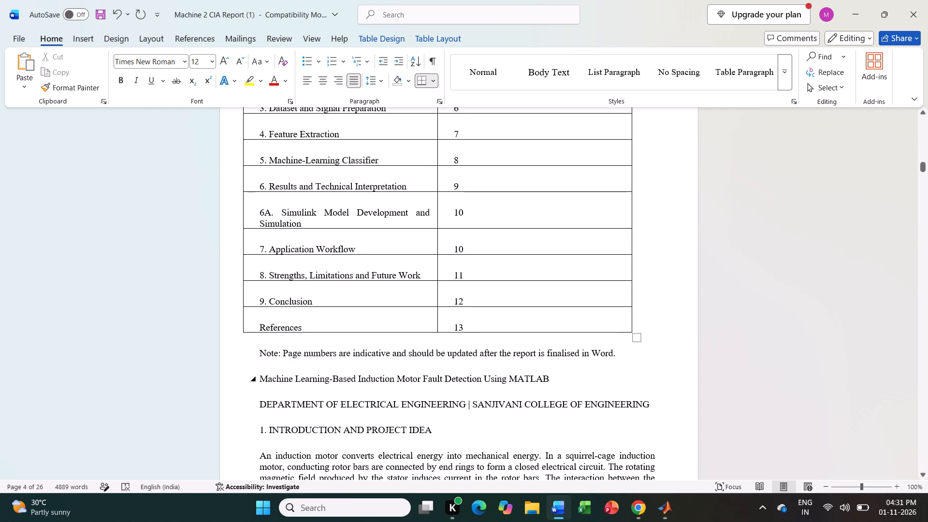
drag(257, 356, 274, 357)
drag(259, 353, 602, 354)
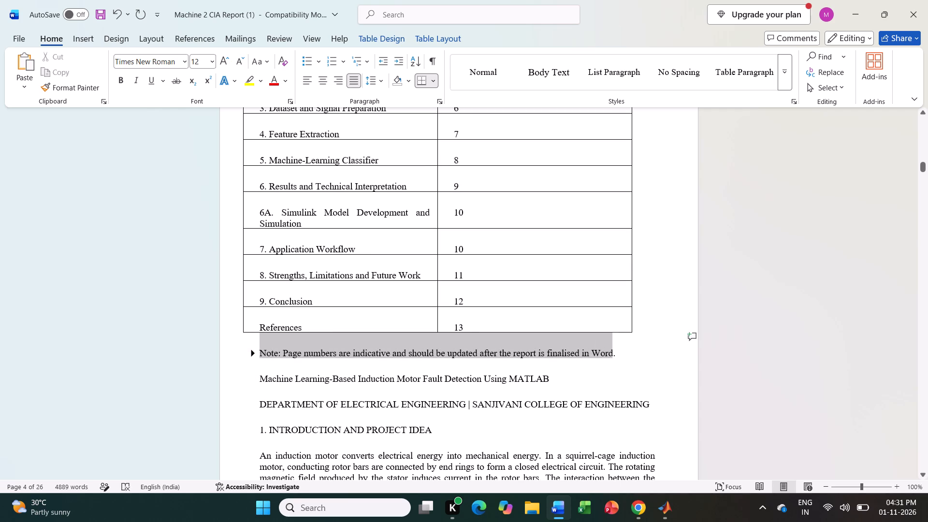
drag(602, 354, 655, 353)
key(BackSpace)
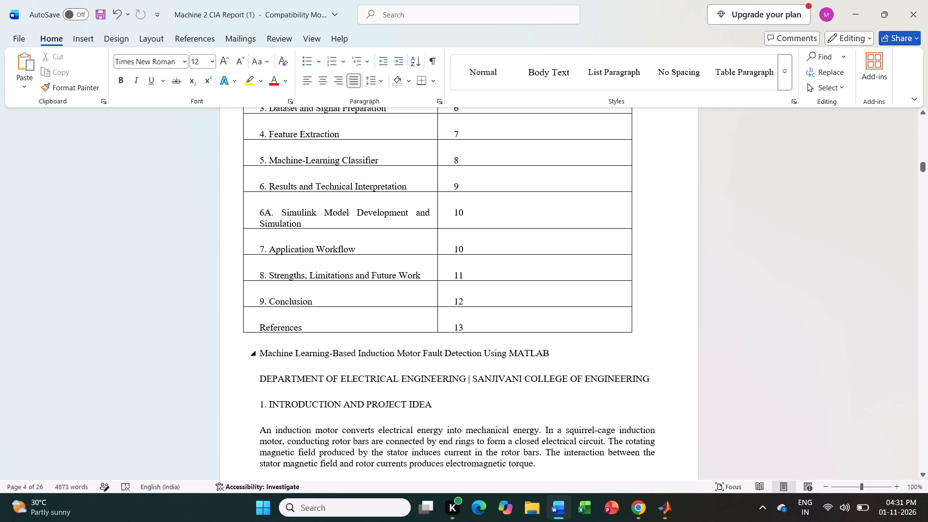
Delete the project title line and the "DEPARTMENT OF ELECTRICAL ENGINEERING | SANJIVANI COLLEGE OF ENGINEERING" line above the "1. INTRODUCTION AND PROJECT IDEA" heading.
drag(260, 353, 602, 381)
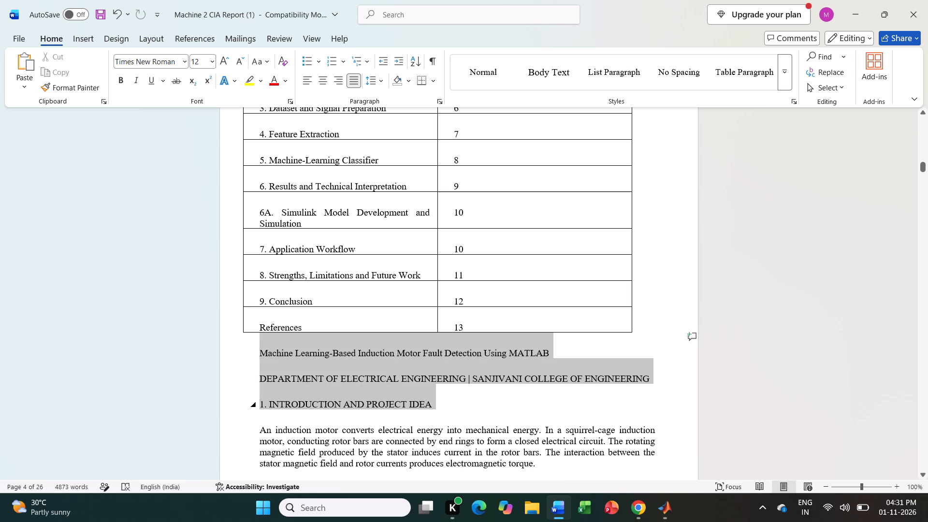
drag(602, 381, 655, 377)
key(BackSpace)
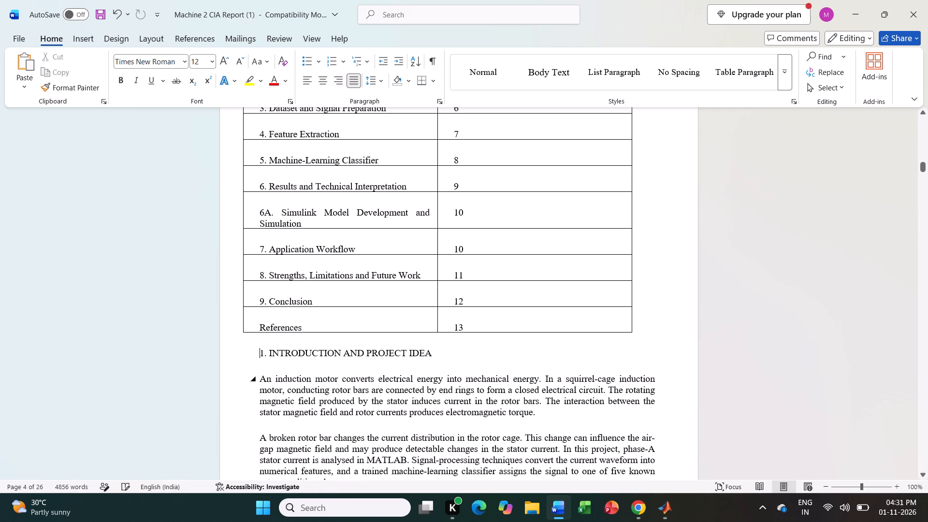
Insert blank lines after the INDEX table to move the "1. INTRODUCTION AND PROJECT IDEA" heading to the start of the next page.
key(Return)
key(Return)
key(Return)
key(Return)
key(Return)
key(Return)
key(Return)
key(Return)
key(Return)
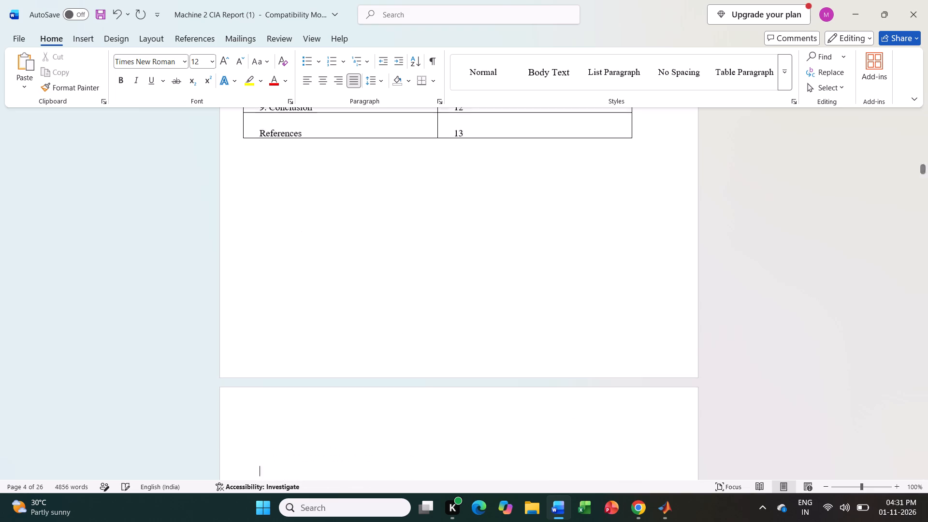
key(BackSpace)
key(BackSpace)
key(Return)
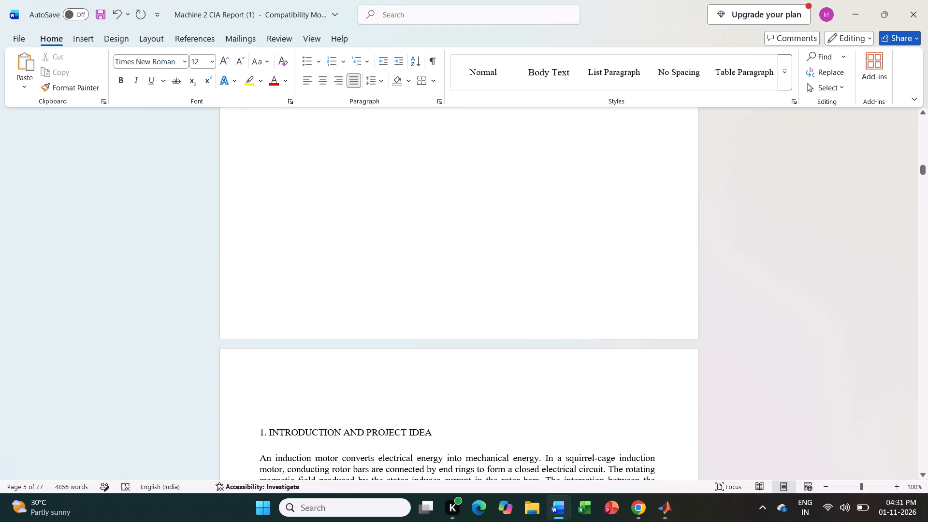
Check the font formatting of the "Introduction and Project Idea" heading in the original report text further down.
scroll(549, 372, down, 11)
scroll(549, 372, down, 18)
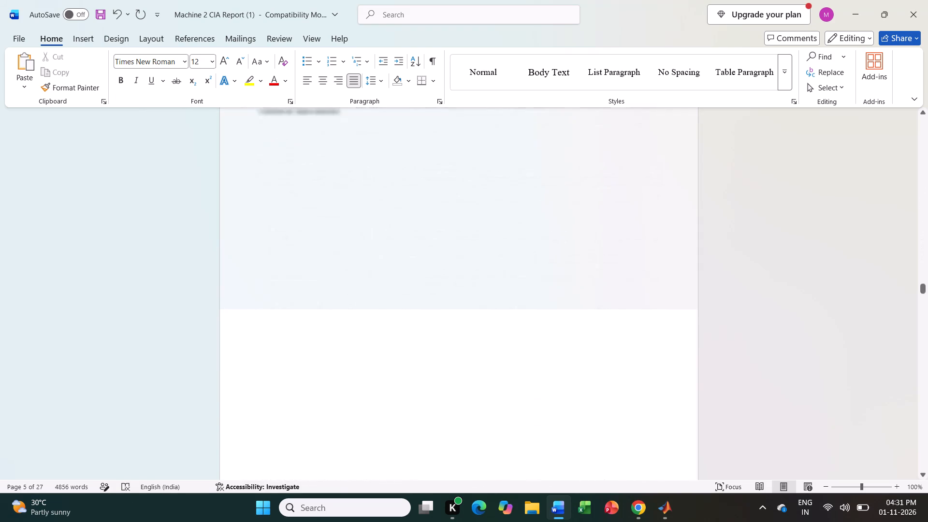
scroll(549, 372, up, 6)
scroll(549, 372, down, 1)
scroll(549, 372, up, 1)
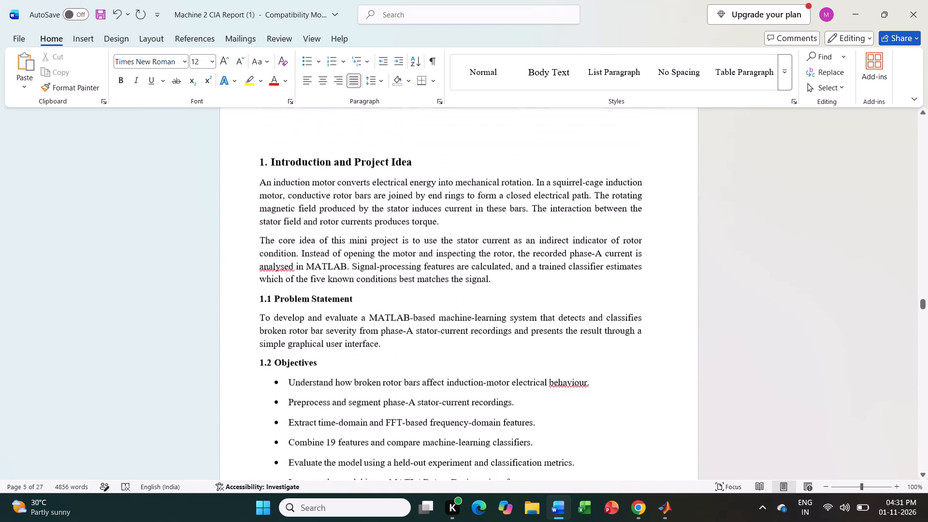
scroll(549, 372, up, 1)
drag(258, 264, 314, 267)
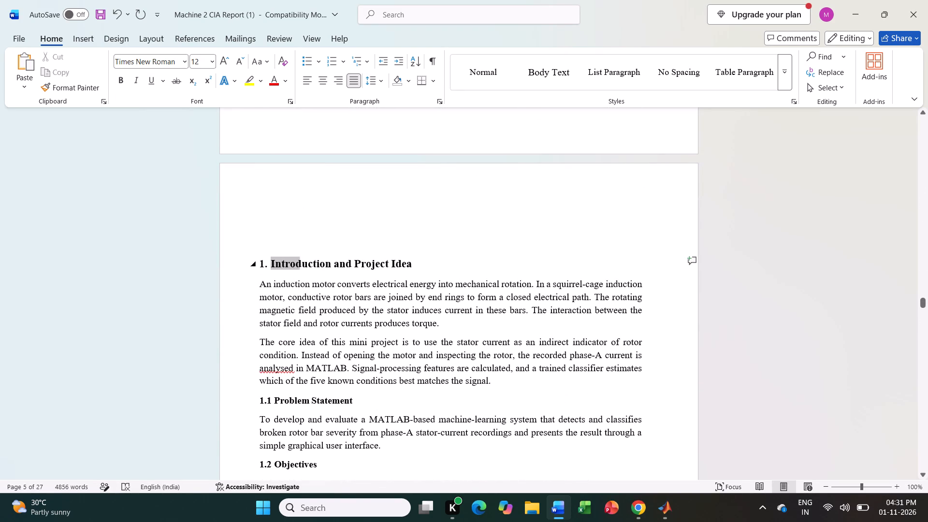
drag(314, 267, 399, 264)
click(442, 264)
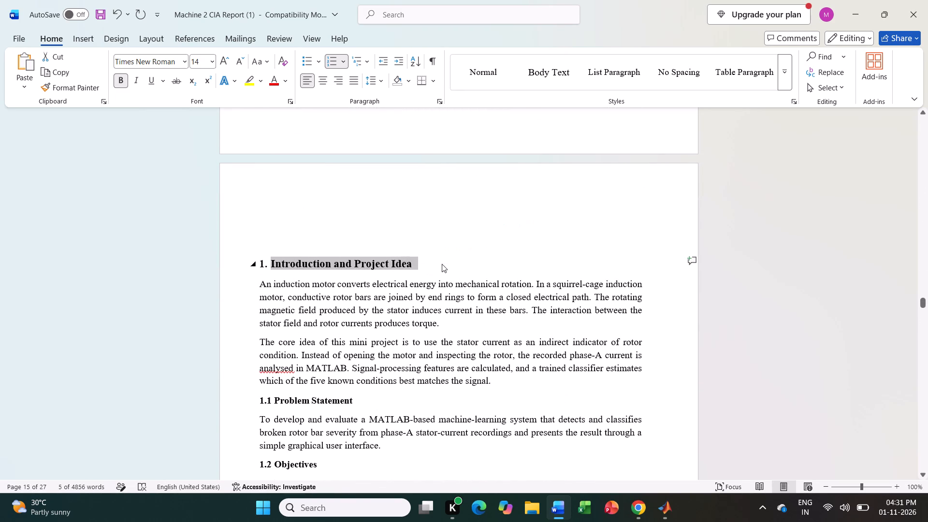
Format the pasted "1. INTRODUCTION AND PROJECT IDEA" heading as bold, 14 pt.
scroll(442, 264, up, 16)
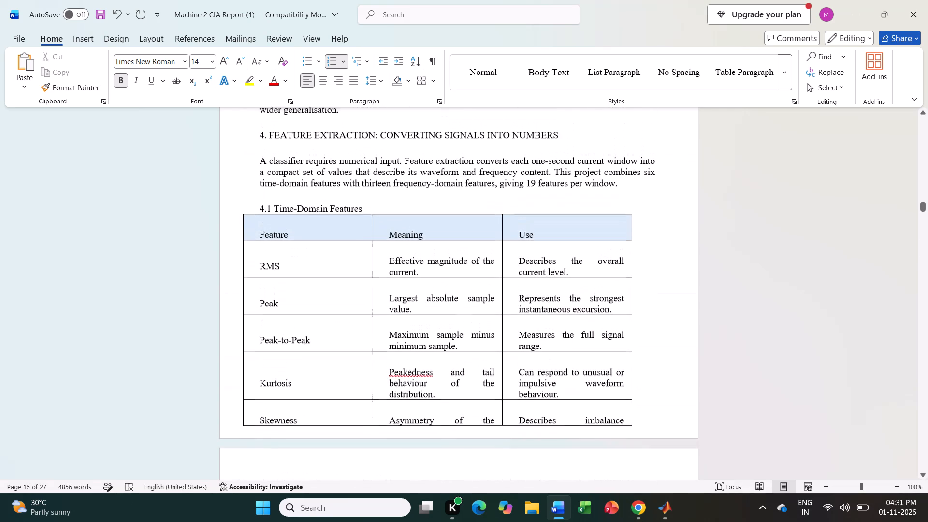
scroll(442, 264, up, 10)
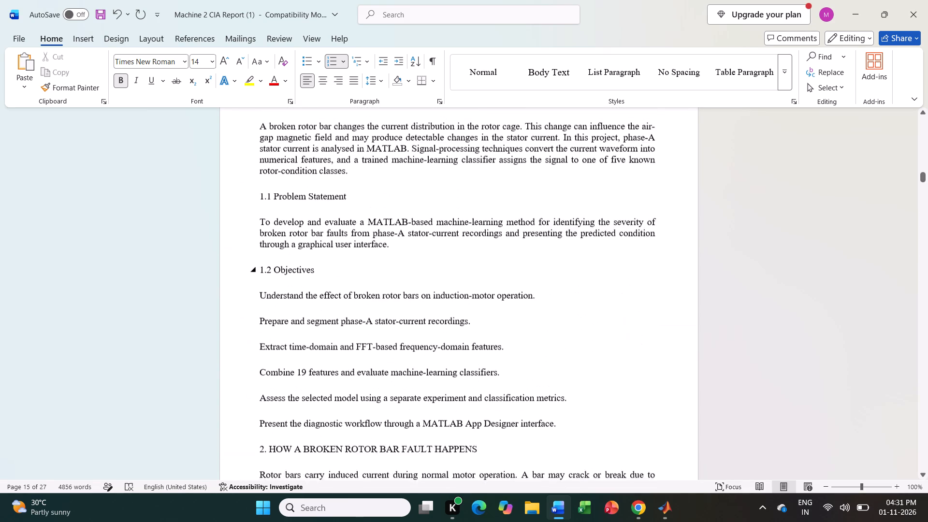
scroll(442, 264, up, 3)
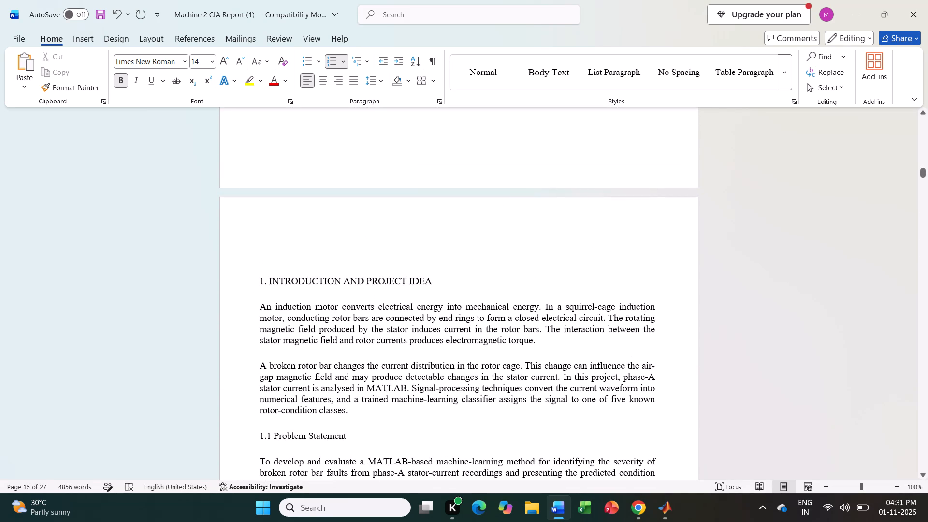
drag(260, 280, 269, 280)
drag(269, 280, 426, 277)
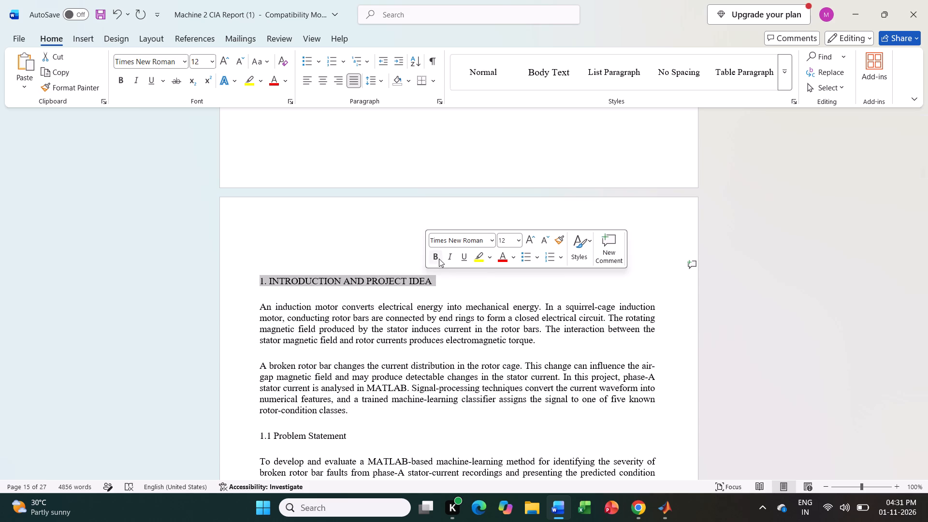
click(439, 259)
click(535, 241)
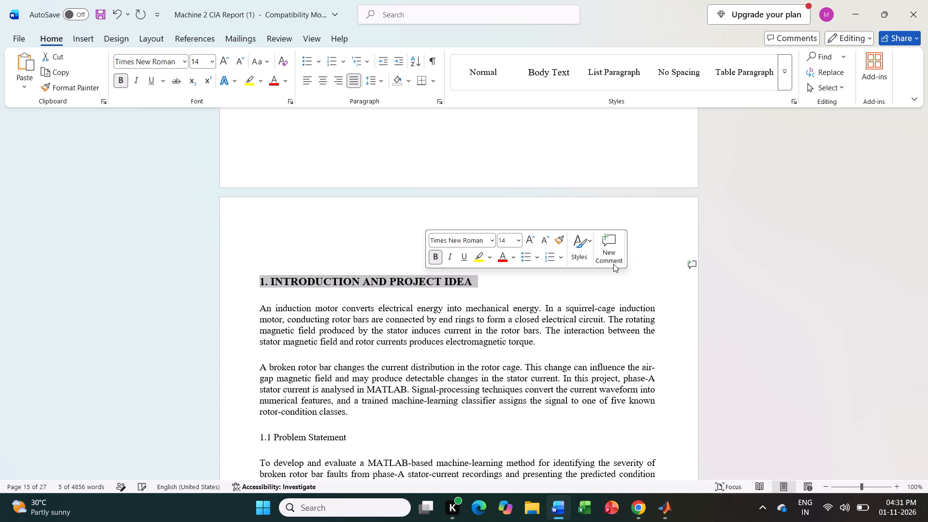
click(794, 316)
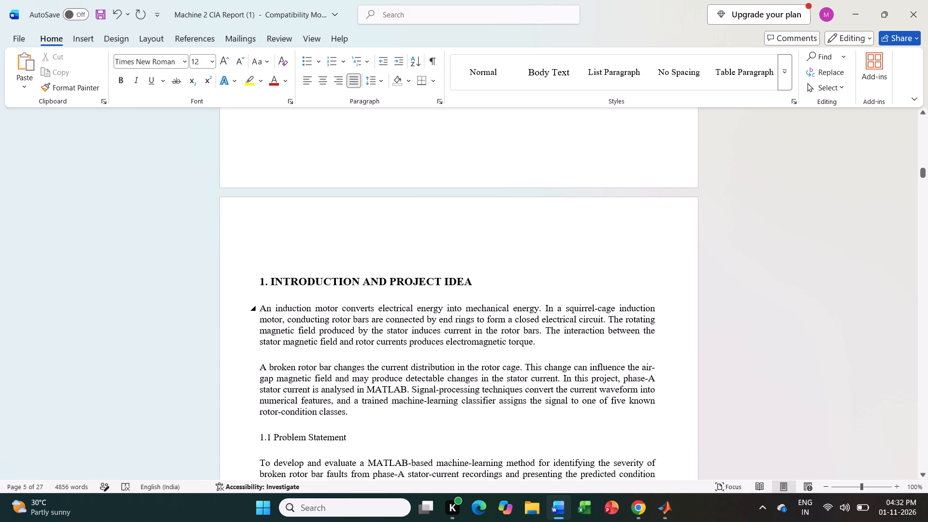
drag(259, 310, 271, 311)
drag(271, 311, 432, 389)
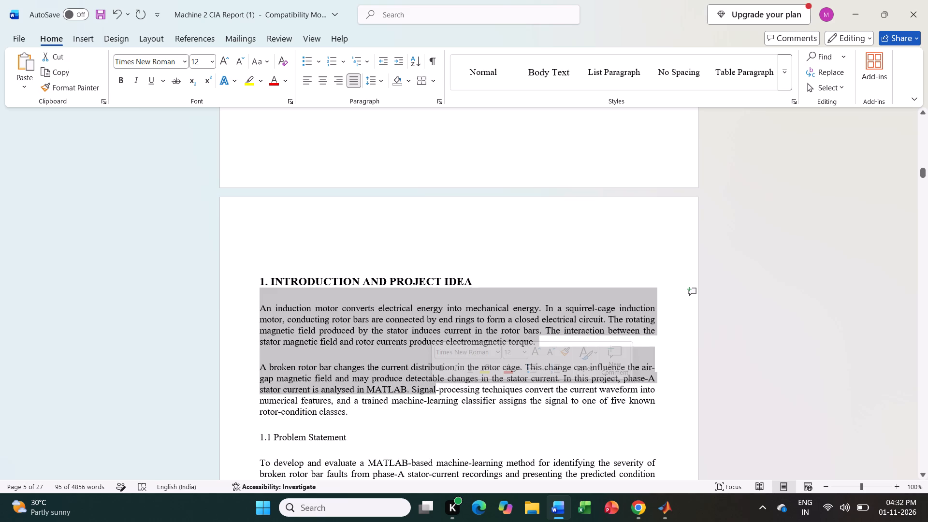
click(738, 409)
Insert blank lines after the last item of 1.2 Objectives to move the "2. HOW A BROKEN ROTOR BAR FAULT HAPPENS" heading to the next page.
scroll(738, 409, down, 3)
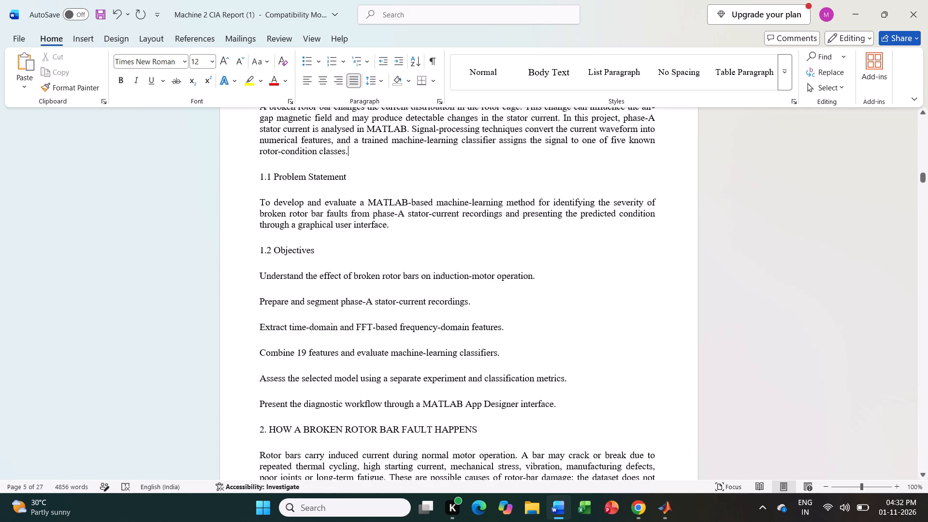
scroll(738, 409, down, 1)
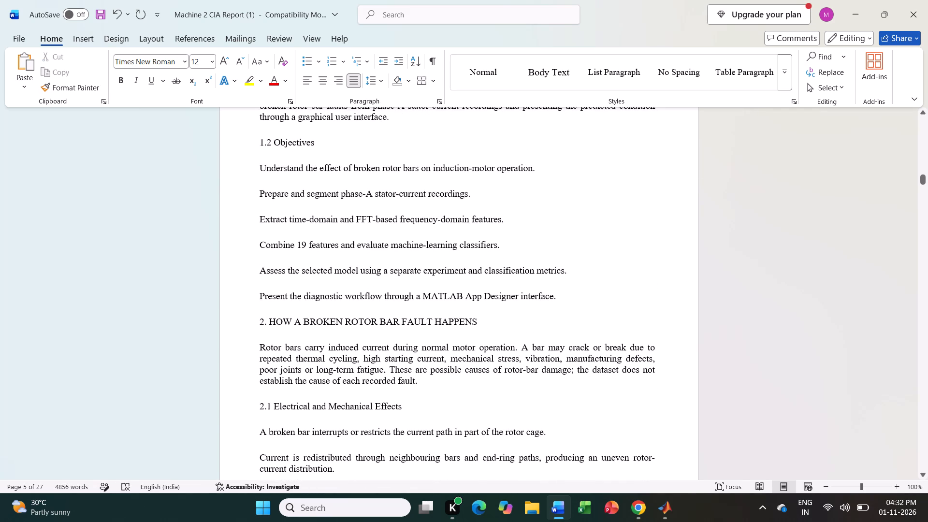
click(580, 297)
key(Return)
key(Return)
key(Return)
key(Return)
key(Return)
key(Return)
key(Return)
key(Return)
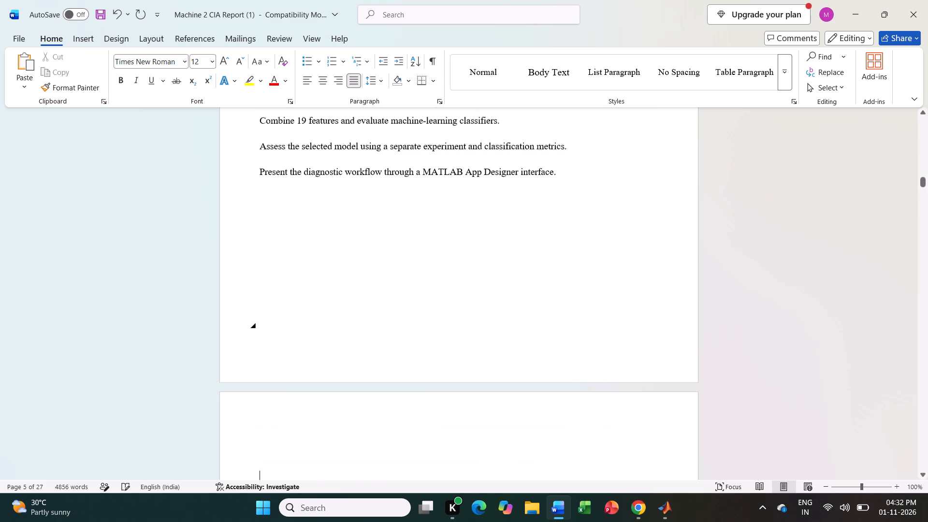
key(BackSpace)
key(BackSpace)
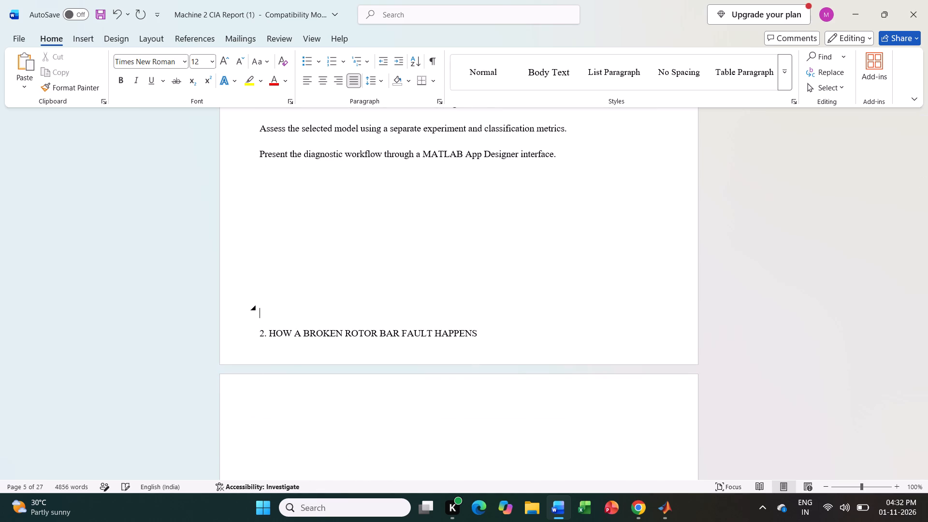
key(Return)
Copy the broken rotor bar illustration from the original report and paste it on a new line above the illustration placeholder in section 2.3.
scroll(580, 297, down, 2)
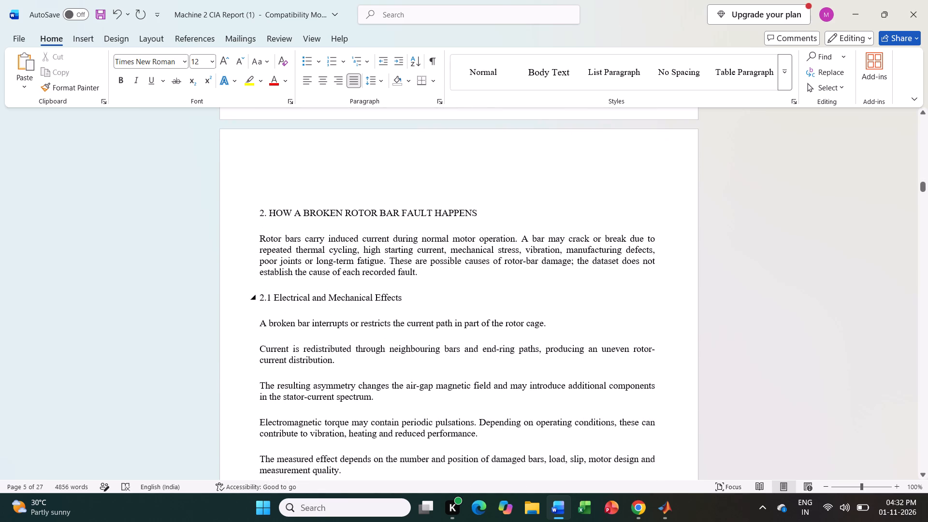
scroll(580, 297, down, 2)
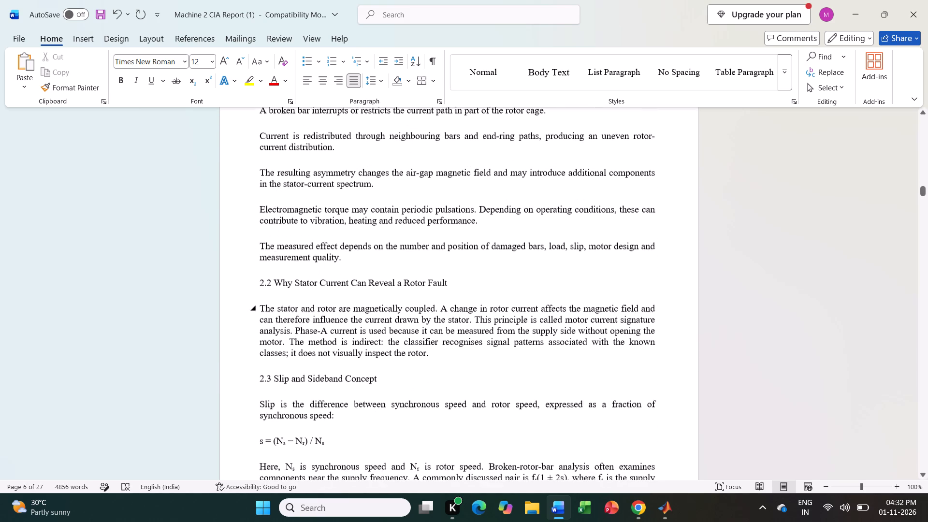
scroll(580, 297, down, 2)
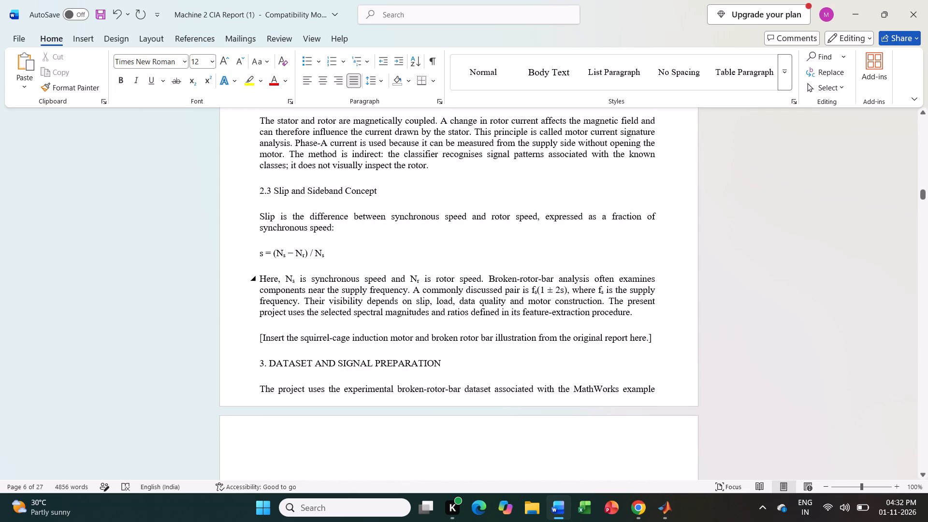
scroll(595, 361, down, 19)
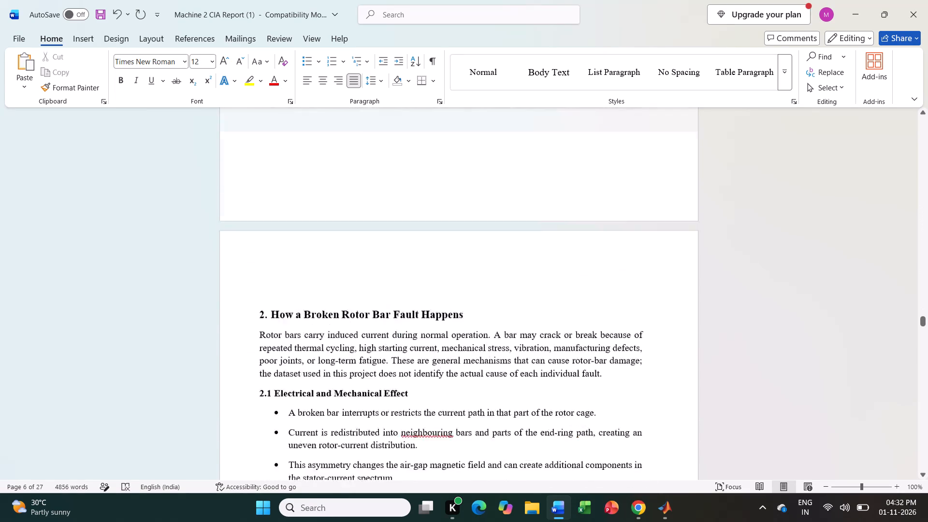
scroll(595, 361, down, 3)
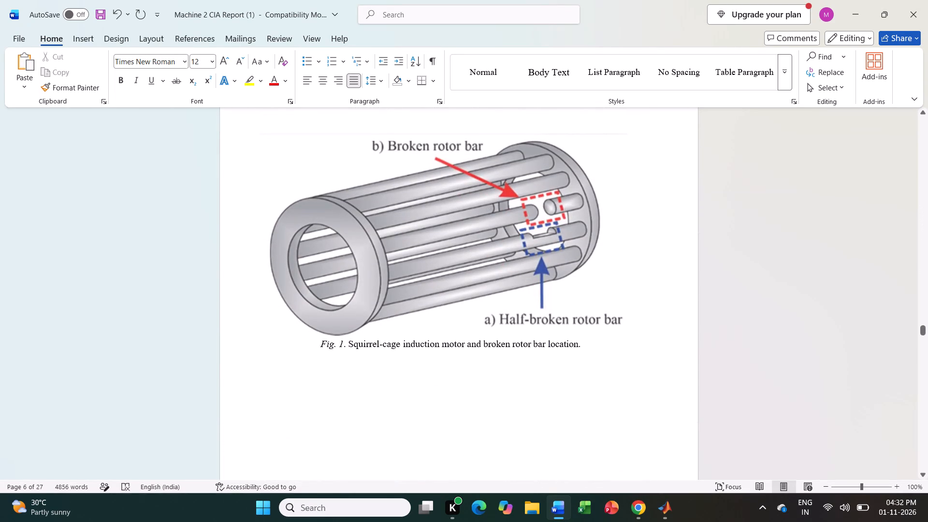
click(476, 282)
key(ctrl+c)
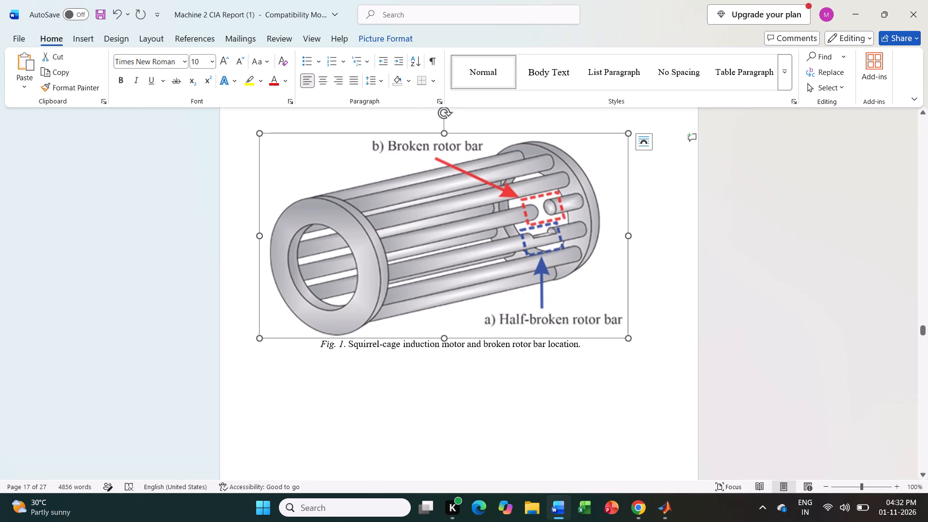
scroll(476, 282, up, 20)
scroll(476, 282, up, 5)
scroll(476, 282, down, 4)
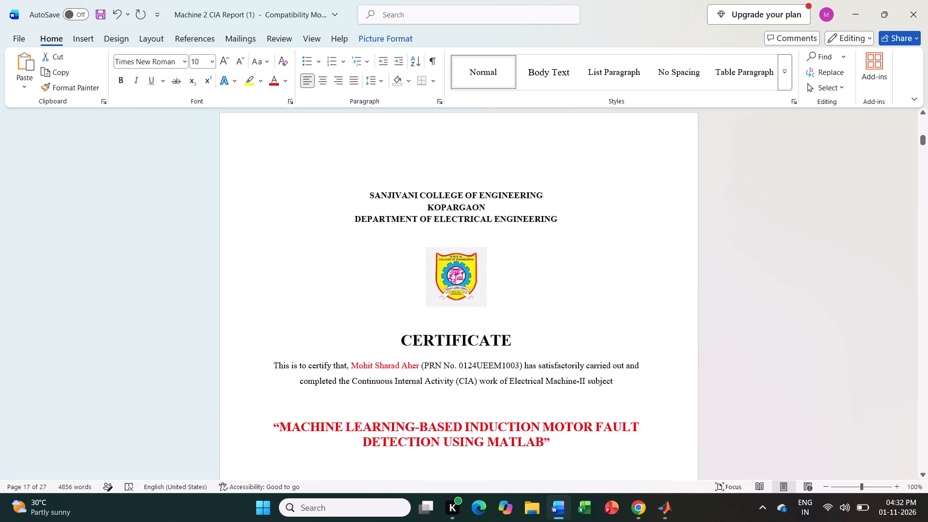
scroll(476, 282, down, 15)
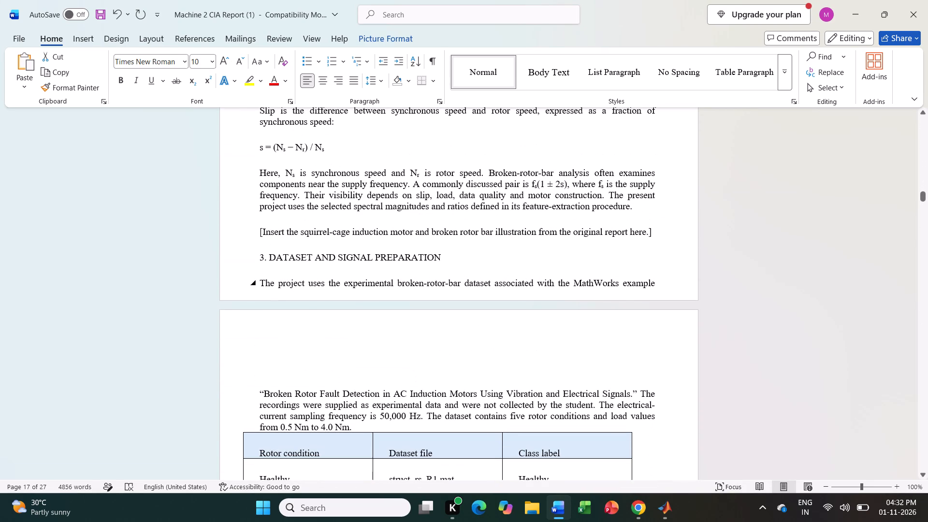
click(636, 212)
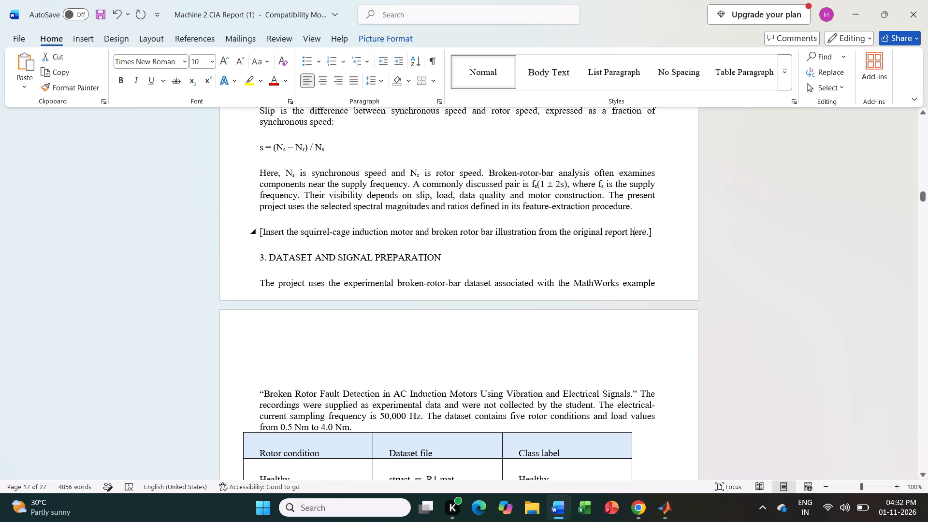
click(642, 207)
key(Return)
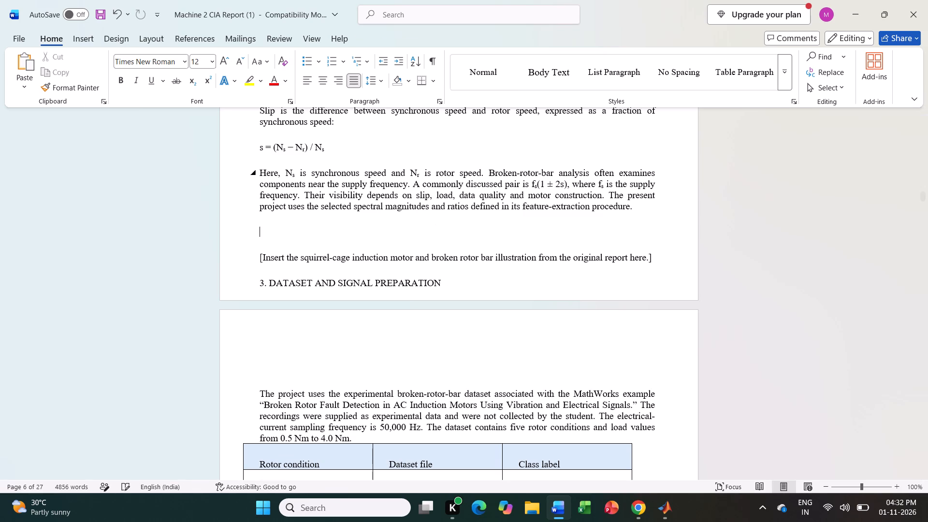
key(ctrl+v)
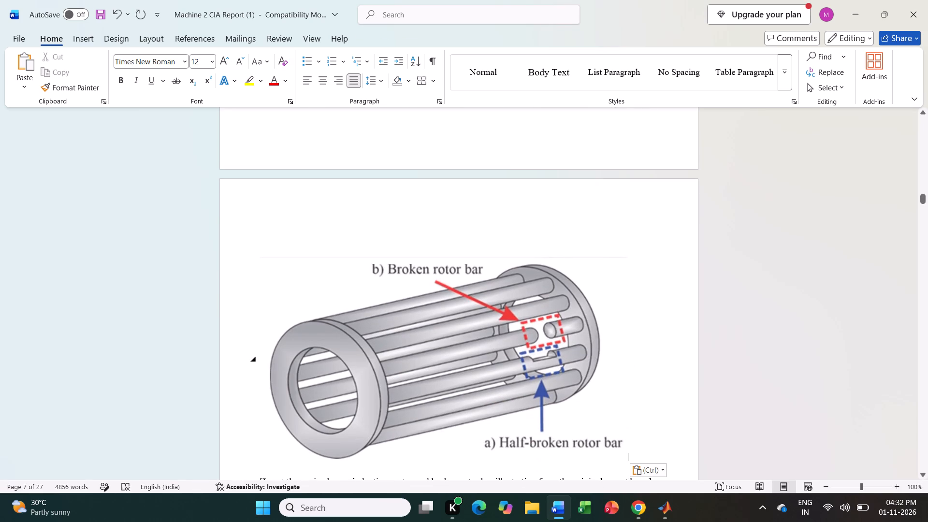
Copy the caption "Fig. 1. Squirrel-cage induction motor and broken rotor bar location." from the original report and paste it below the pasted illustration.
scroll(614, 313, down, 2)
scroll(488, 425, down, 20)
scroll(488, 425, down, 4)
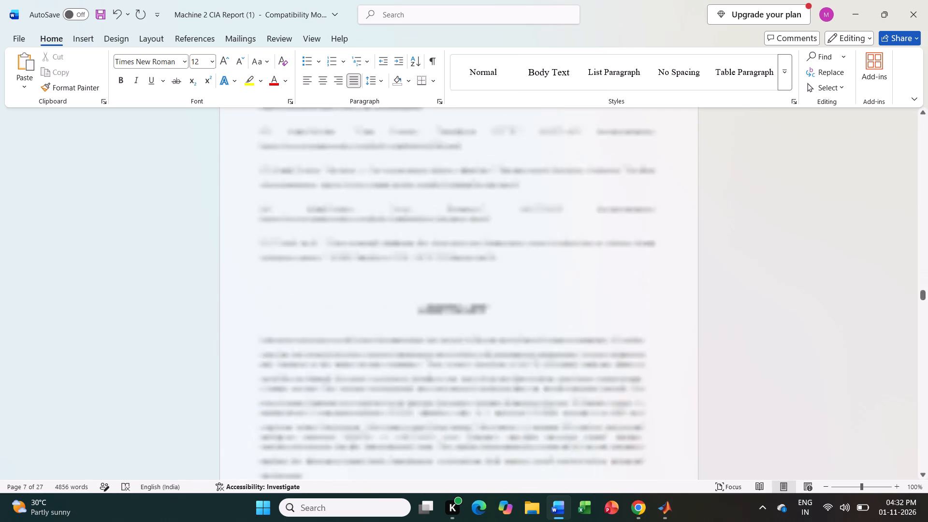
scroll(488, 425, down, 6)
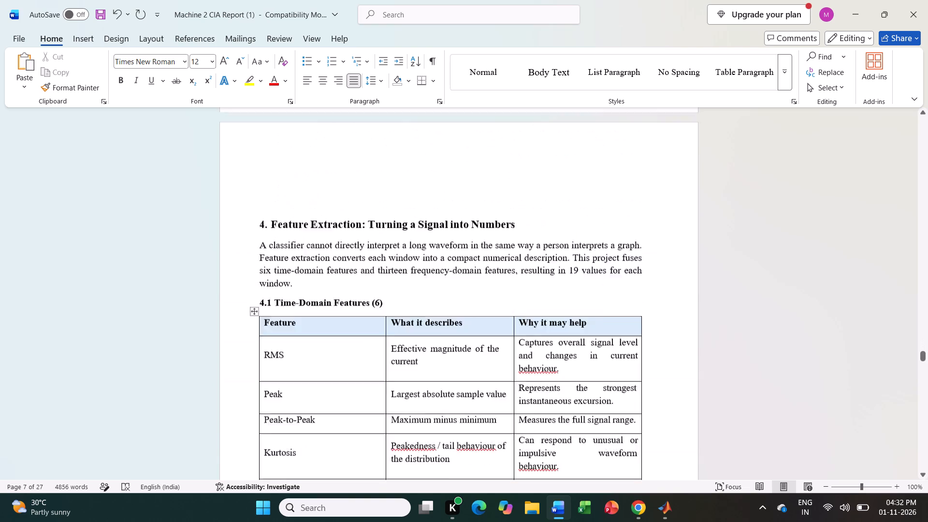
scroll(488, 425, down, 6)
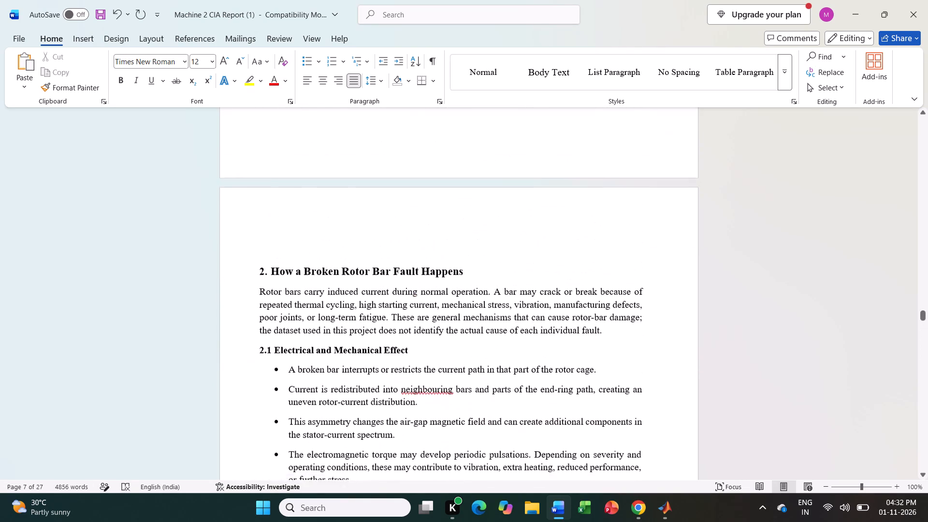
scroll(488, 425, down, 5)
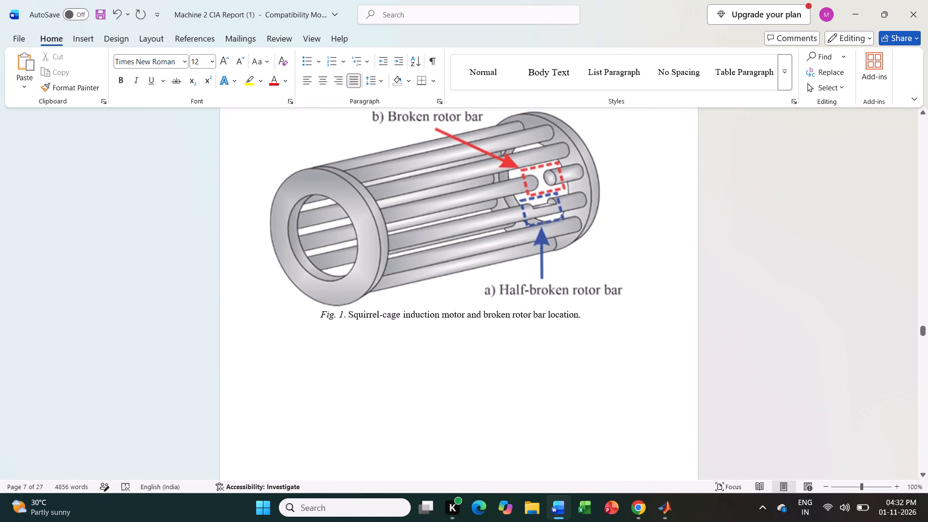
drag(317, 319, 583, 337)
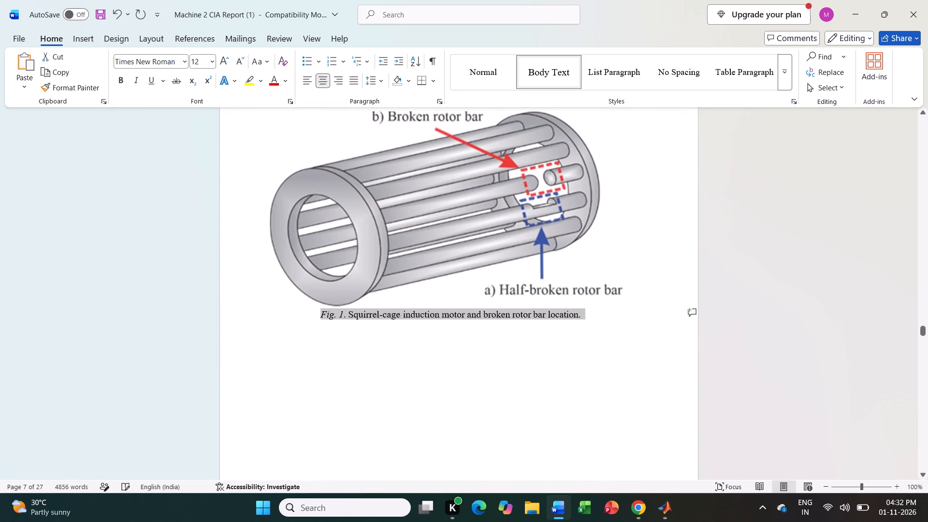
key(ctrl+c)
click(628, 347)
scroll(628, 347, up, 18)
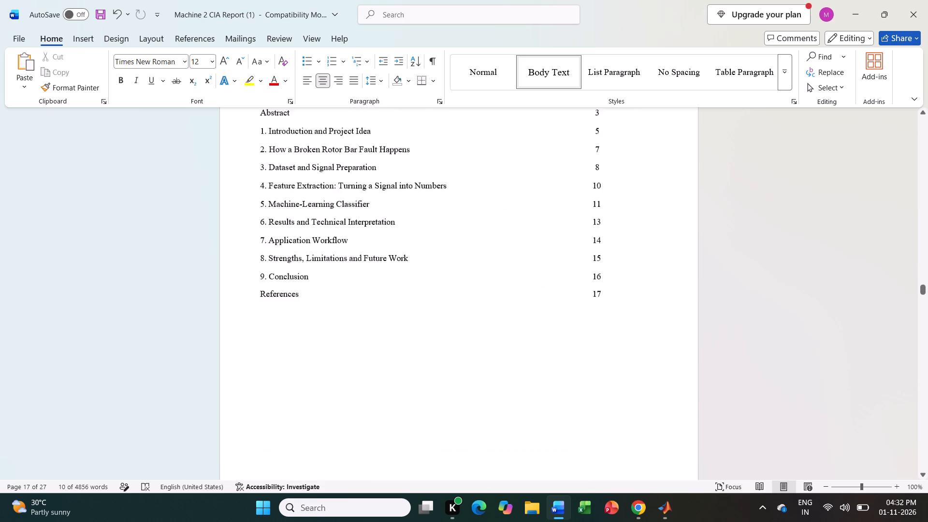
scroll(628, 347, up, 11)
scroll(628, 347, up, 13)
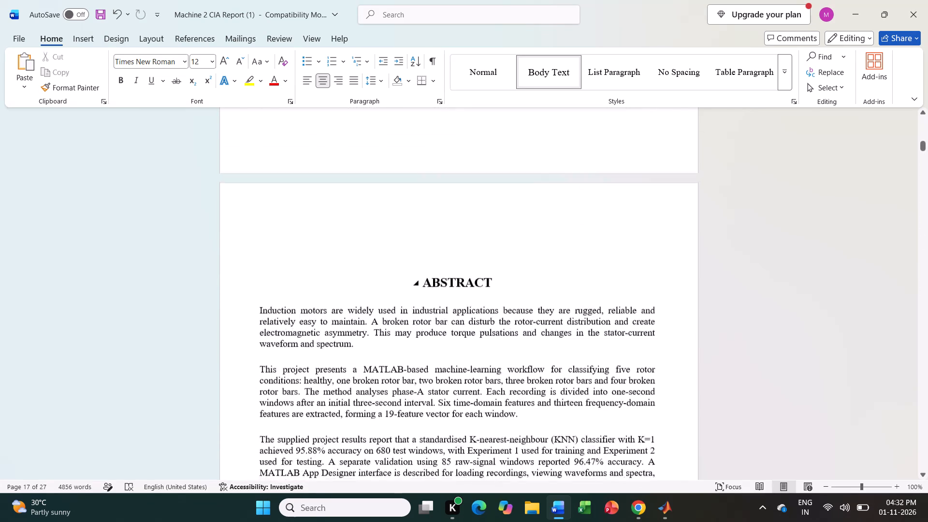
scroll(628, 347, down, 14)
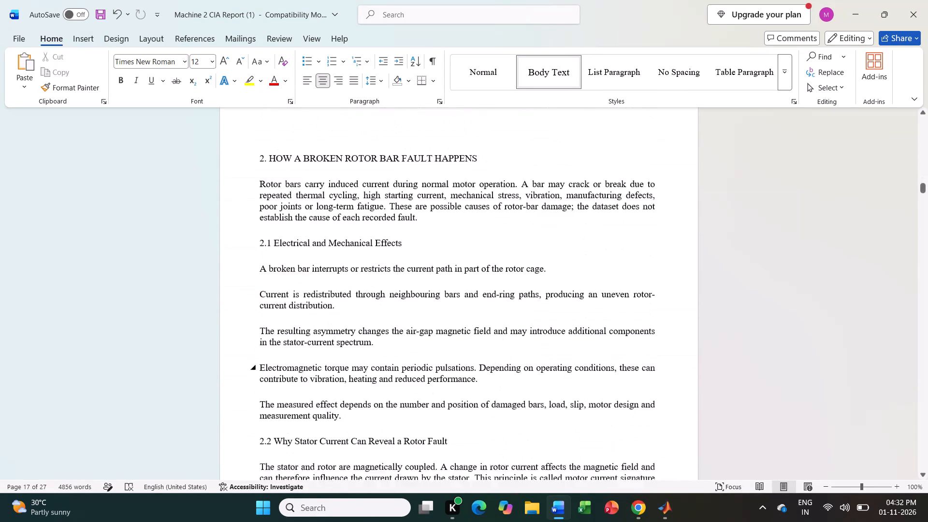
scroll(628, 347, down, 12)
scroll(628, 347, up, 1)
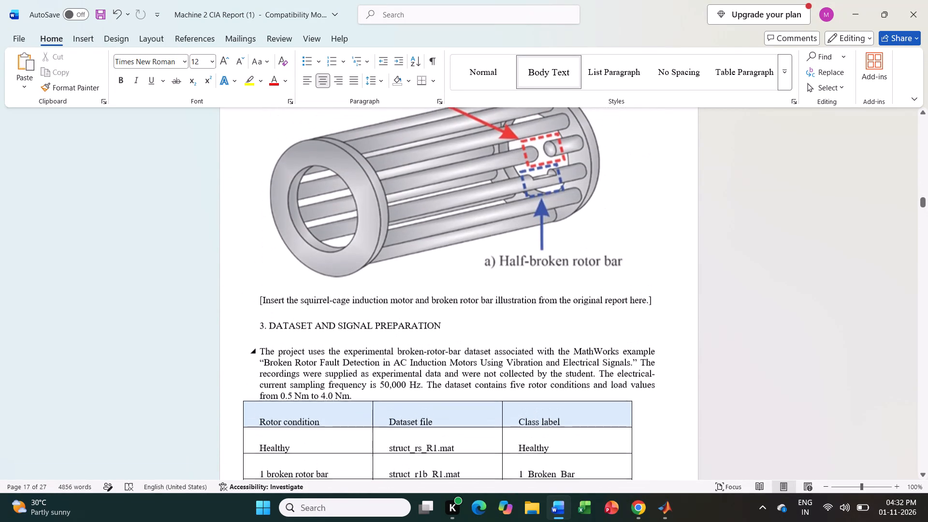
click(634, 257)
key(Return)
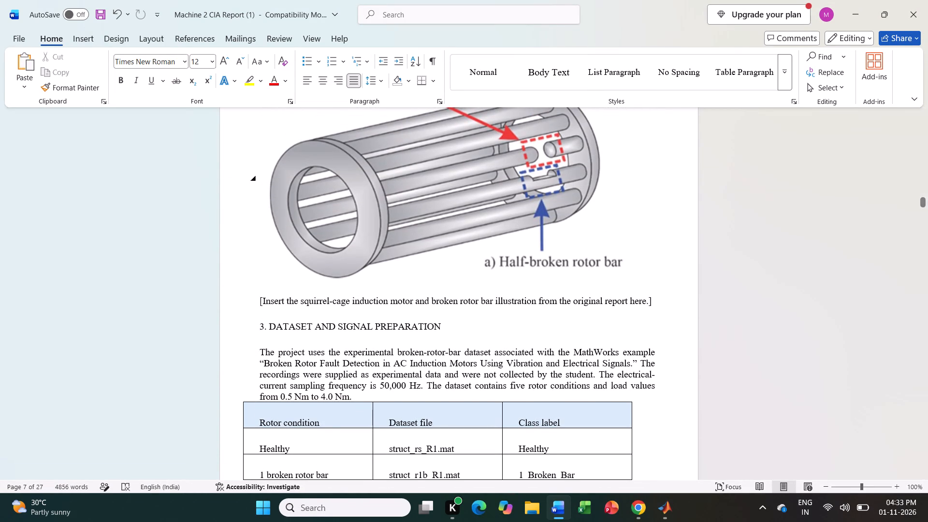
key(ctrl+v)
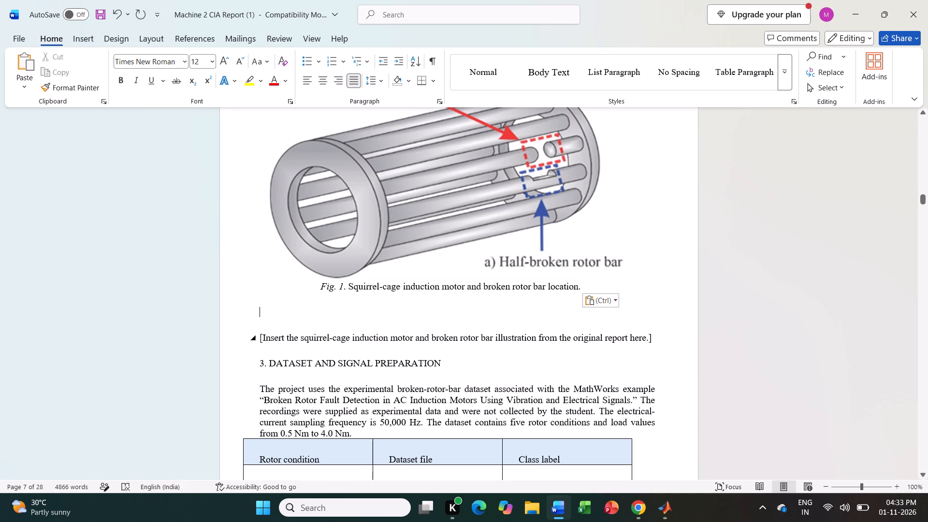
Delete the bracketed "Insert the squirrel-cage induction motor and broken rotor bar illustration" placeholder line below the figure caption.
drag(258, 337, 685, 333)
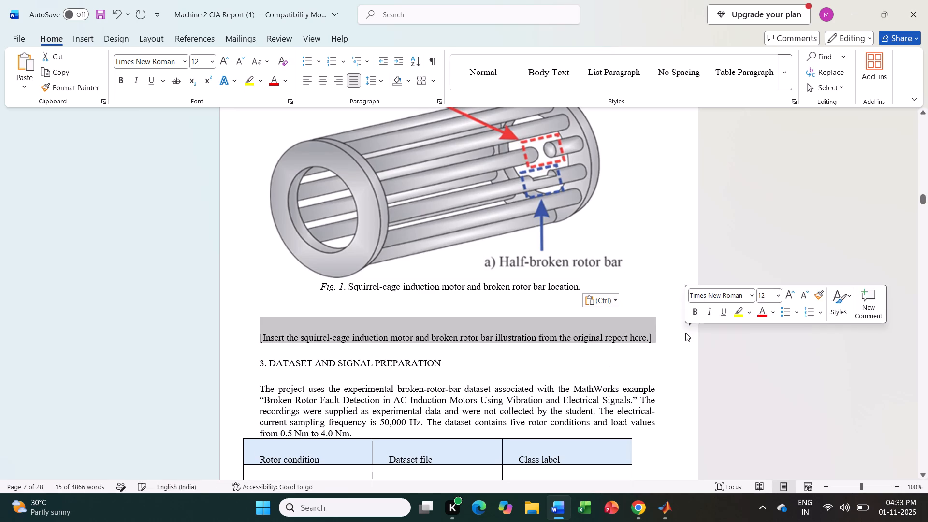
key(BackSpace)
Insert blank lines below the Fig. 1 caption to move the "3. DATASET AND SIGNAL PREPARATION" heading to the start of the next page.
key(Return)
key(Return)
key(Return)
key(Return)
key(Return)
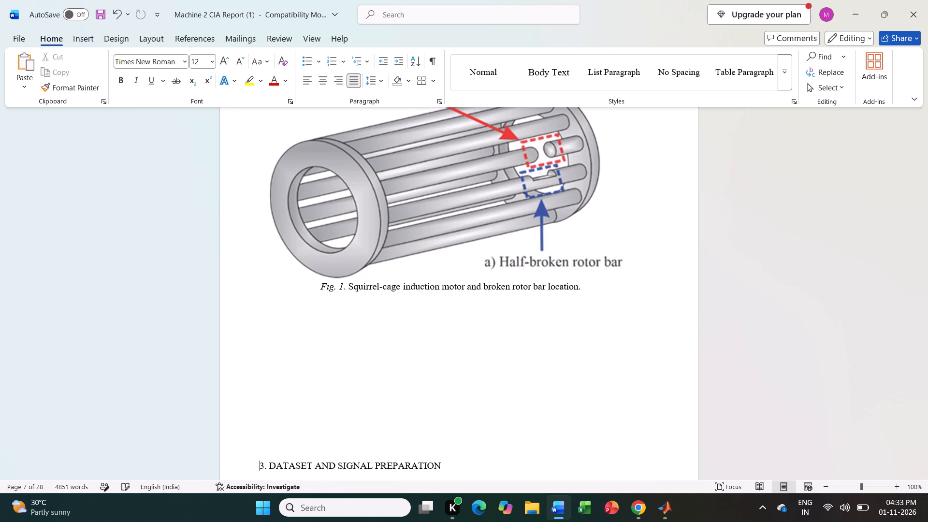
key(Return)
key(Return)
key(Return)
key(Return)
key(Return)
key(Return)
key(Return)
key(Return)
key(Return)
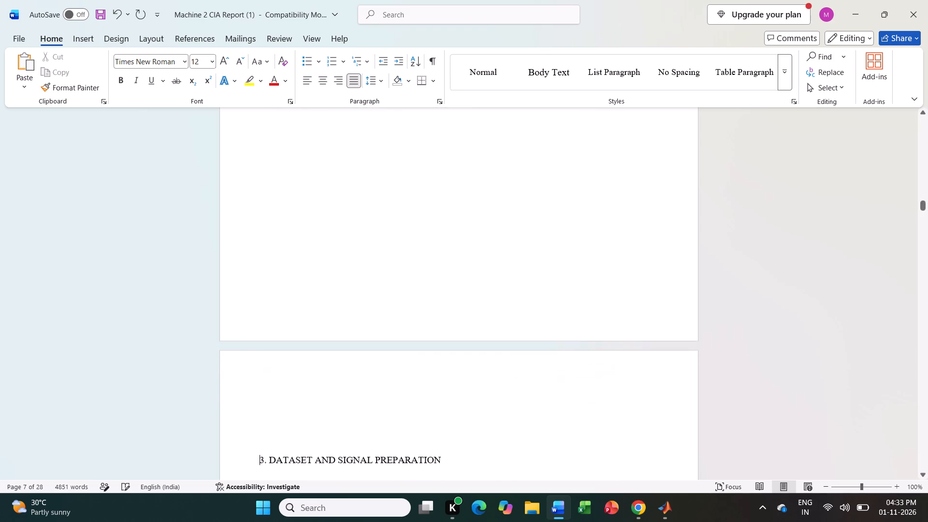
key(BackSpace)
key(BackSpace)
key(Return)
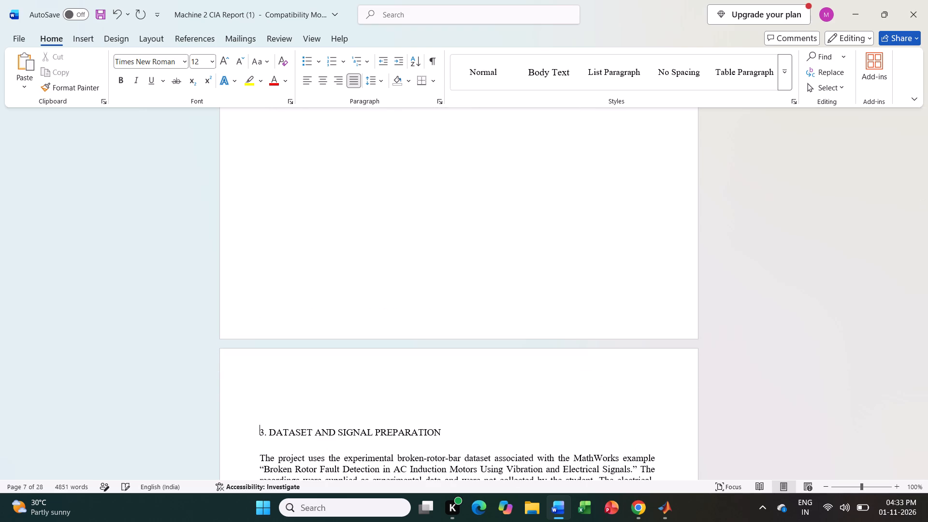
Insert blank lines before the "4. FEATURE EXTRACTION: CONVERTING SIGNALS INTO NUMBERS" heading to move it to the next page.
scroll(671, 374, down, 3)
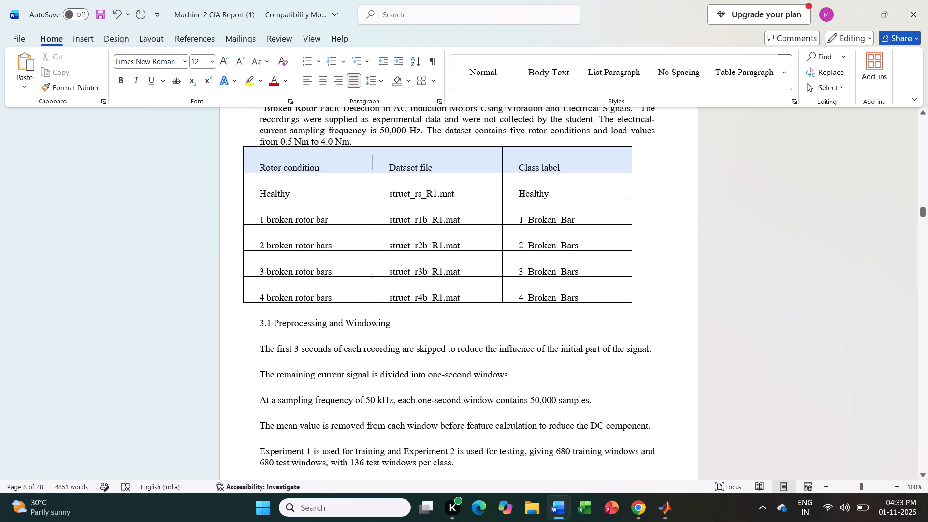
scroll(671, 374, down, 2)
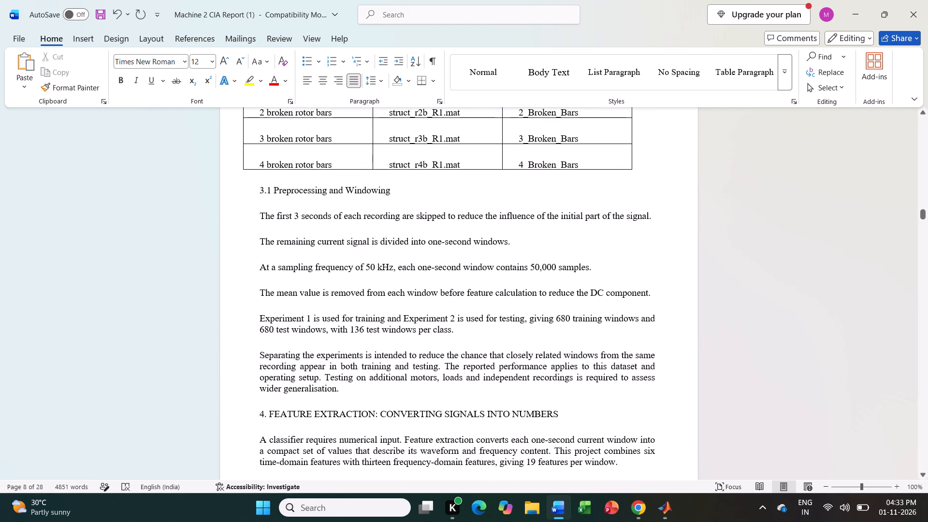
scroll(671, 374, down, 1)
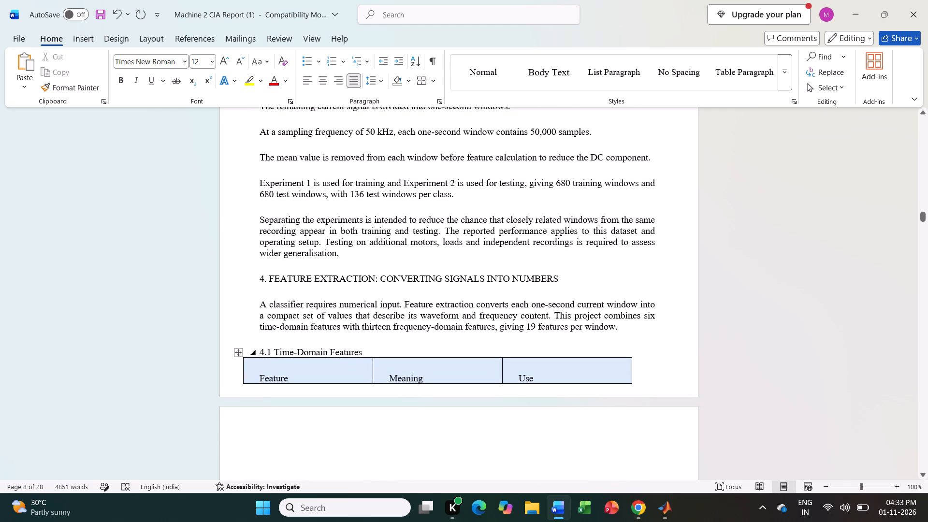
scroll(269, 278, up, 1)
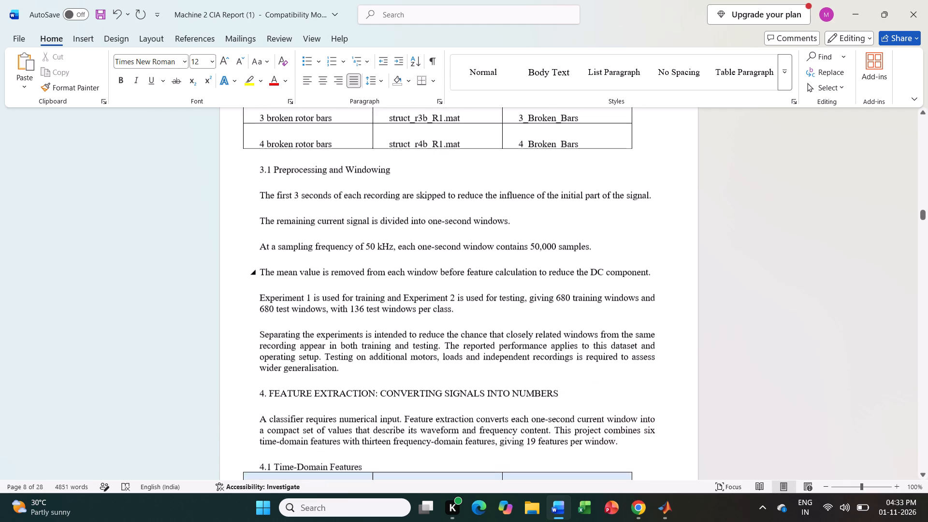
scroll(269, 278, up, 1)
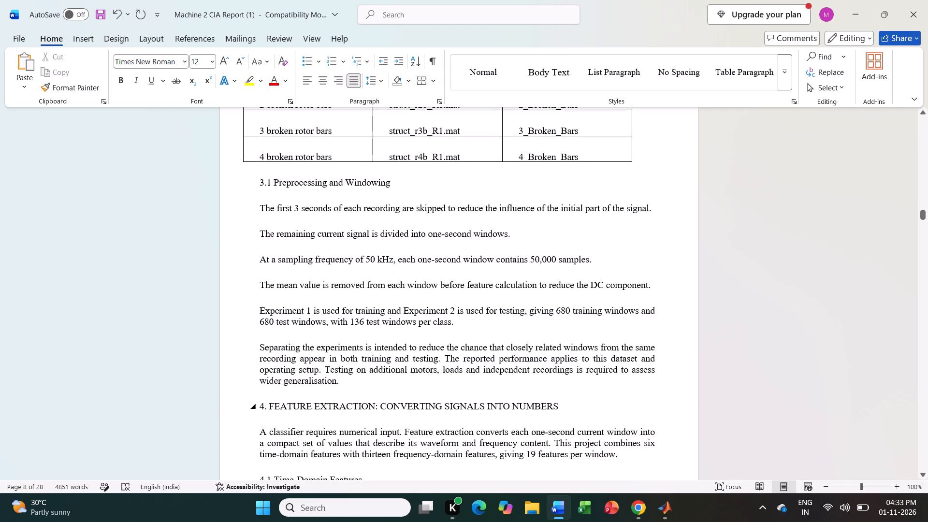
click(259, 409)
key(Return)
key(Return)
key(Return)
key(Return)
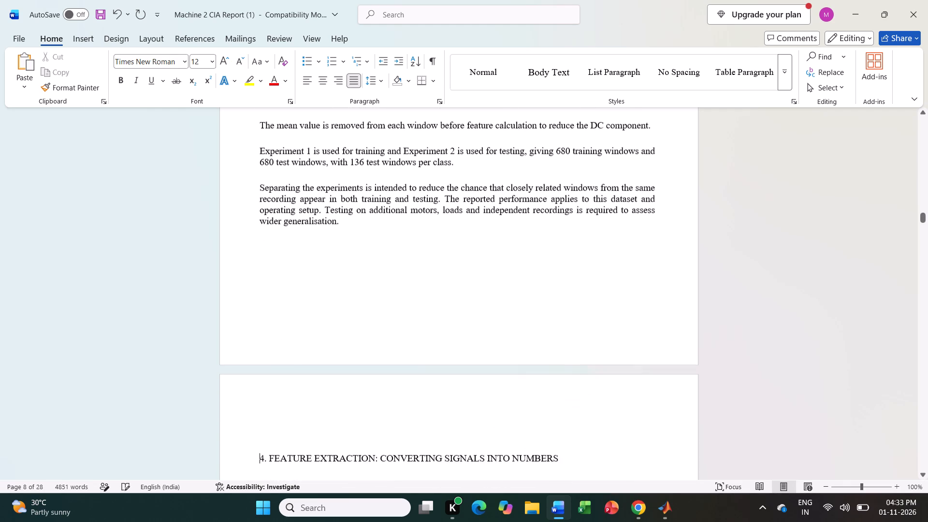
scroll(259, 409, down, 1)
key(BackSpace)
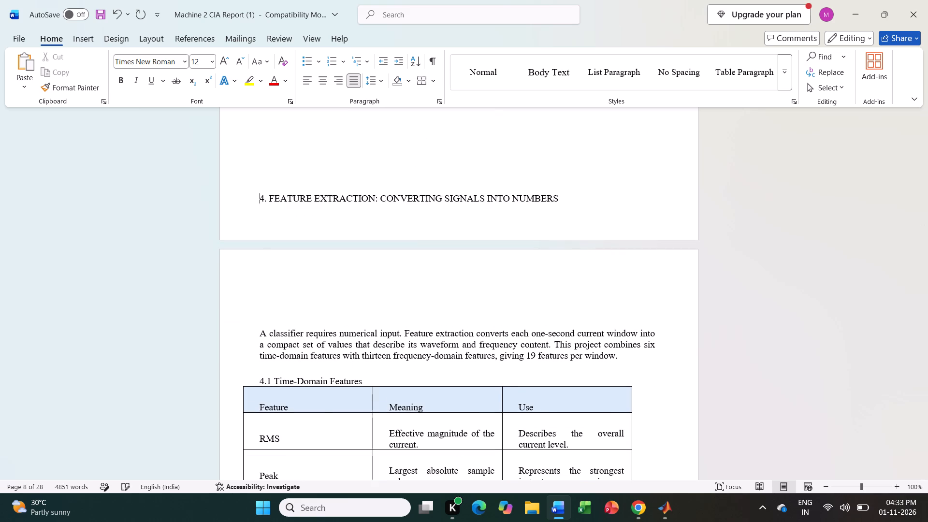
key(Return)
scroll(259, 409, down, 3)
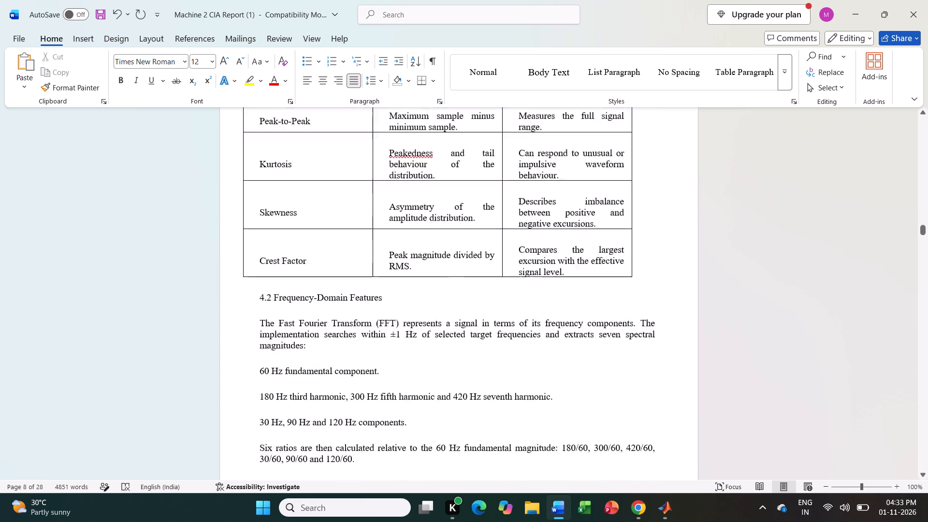
Copy the proposed fault-diagnosis workflow diagram shown above the Fig. 2 caption in the original report.
scroll(259, 409, down, 2)
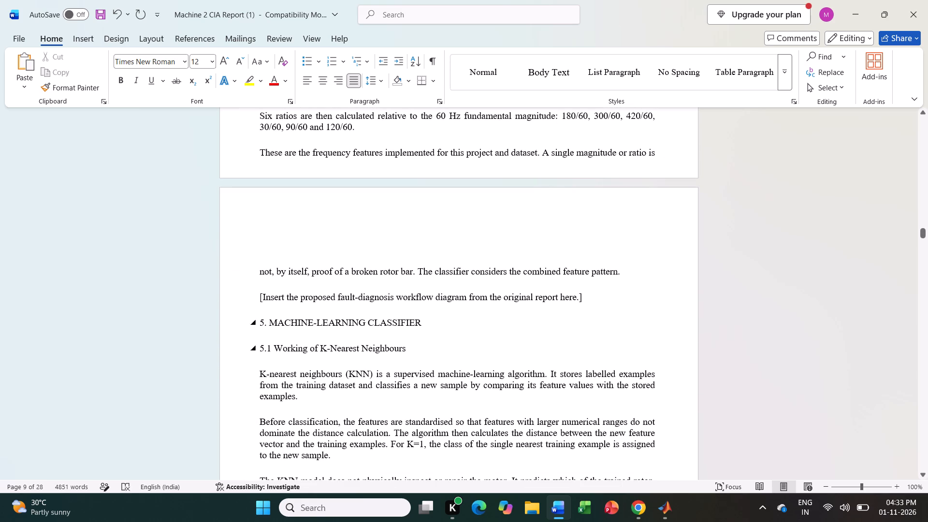
scroll(452, 415, down, 10)
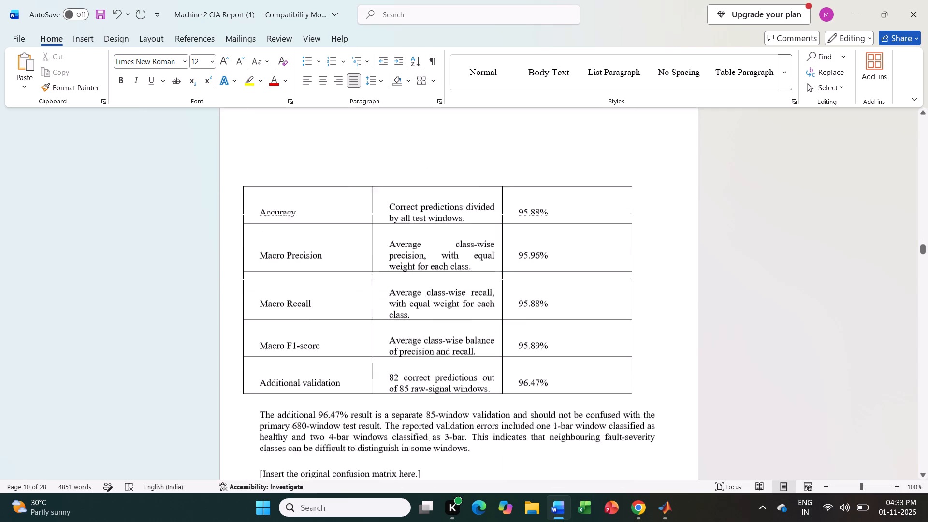
scroll(452, 415, down, 8)
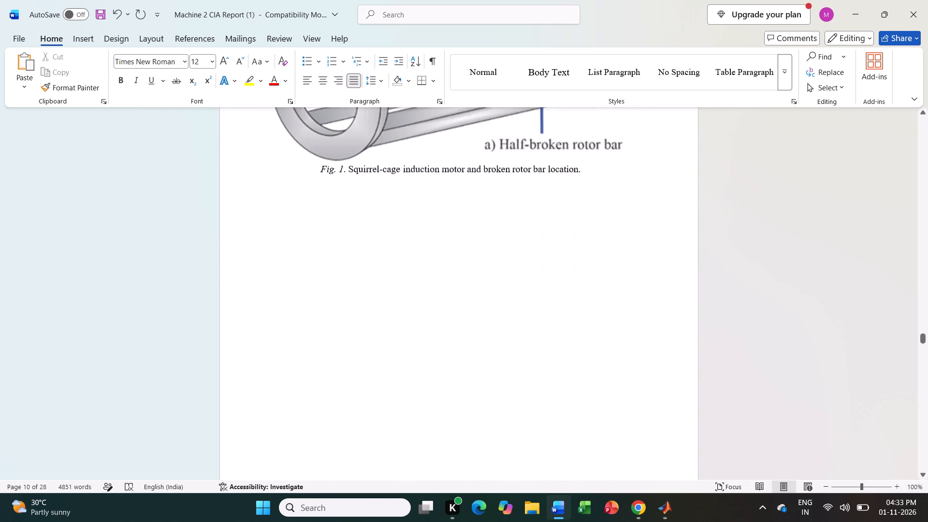
scroll(452, 415, down, 4)
scroll(452, 415, up, 5)
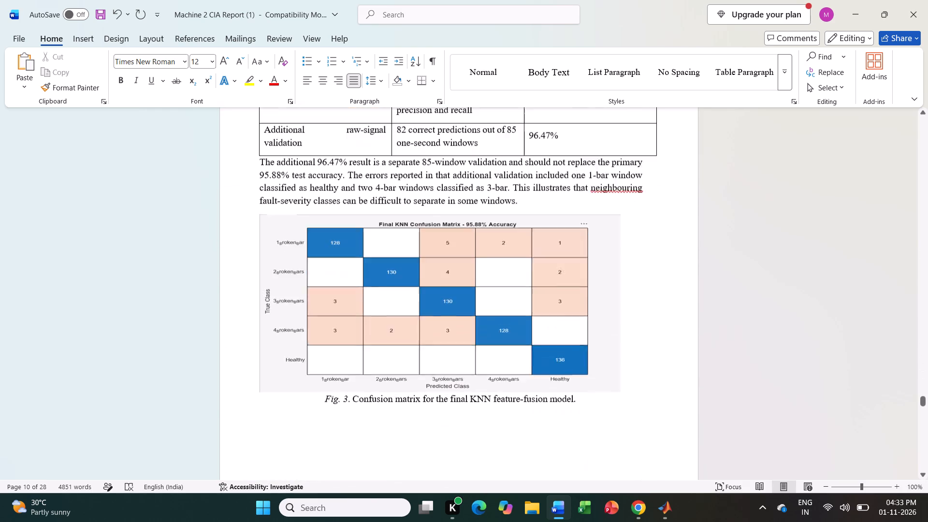
scroll(452, 415, up, 6)
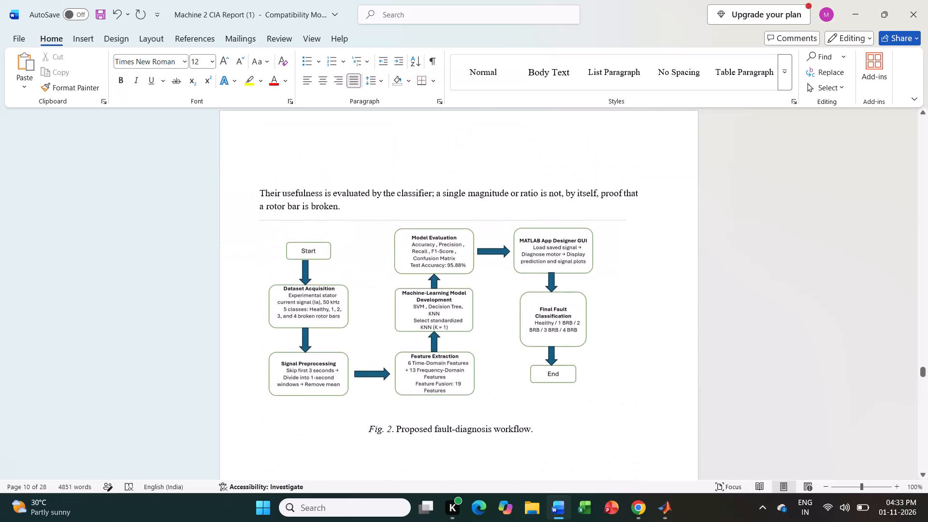
click(462, 377)
key(ctrl+c)
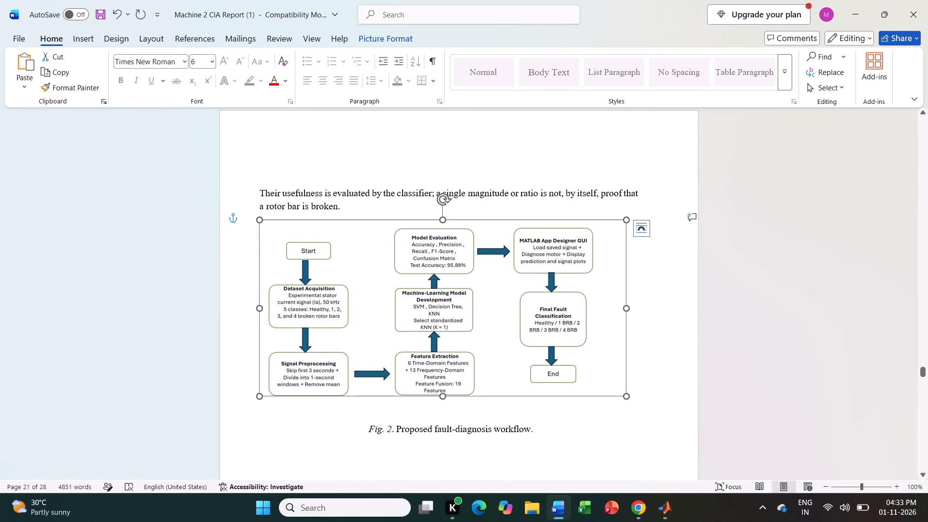
Paste the workflow diagram on a new line after "The classifier considers the combined feature pattern.", above the bracketed workflow-diagram placeholder.
scroll(462, 377, up, 18)
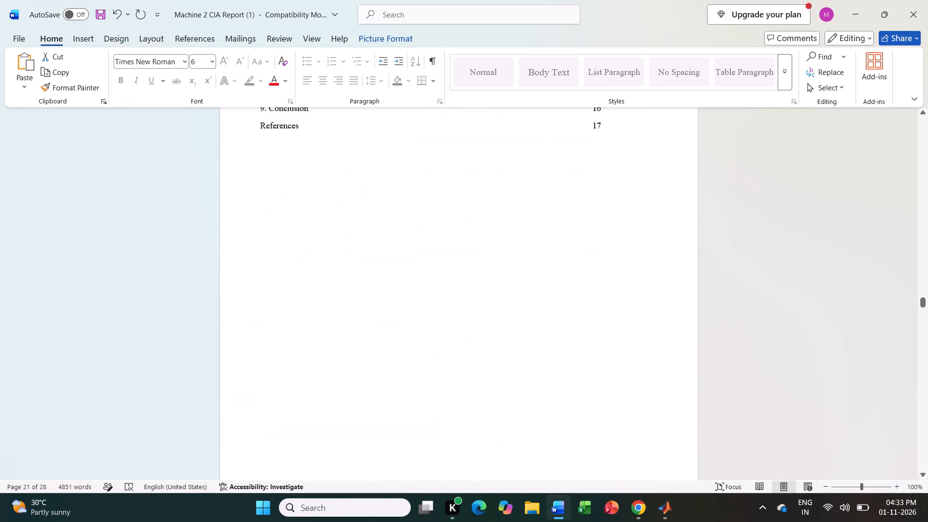
scroll(462, 377, up, 3)
scroll(462, 377, down, 12)
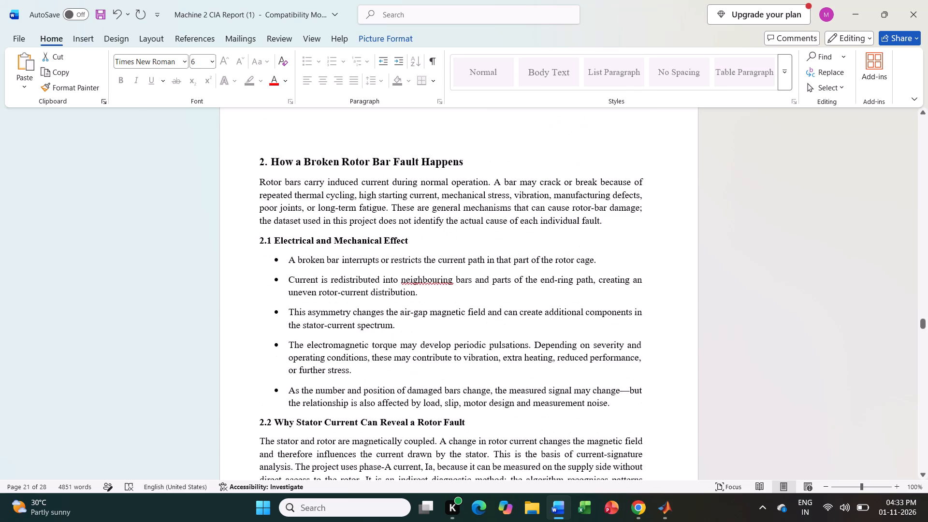
scroll(462, 377, down, 4)
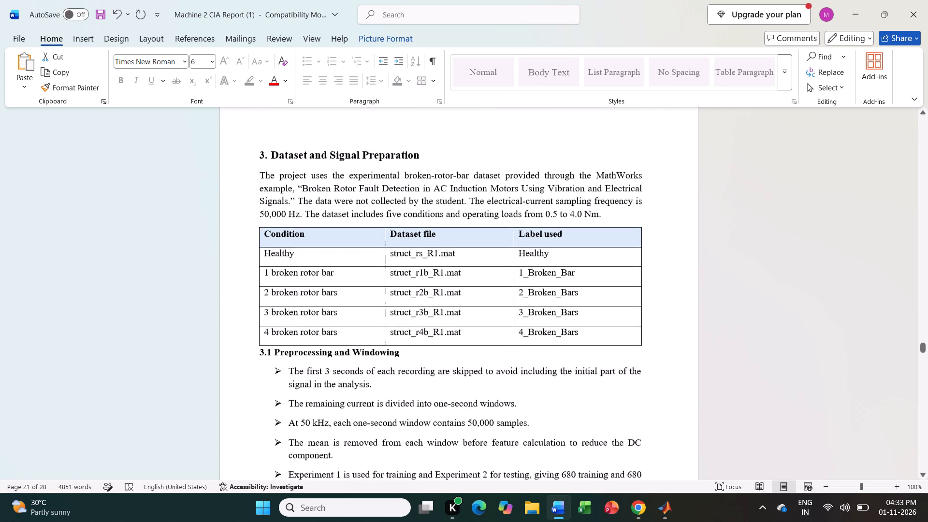
scroll(462, 377, down, 3)
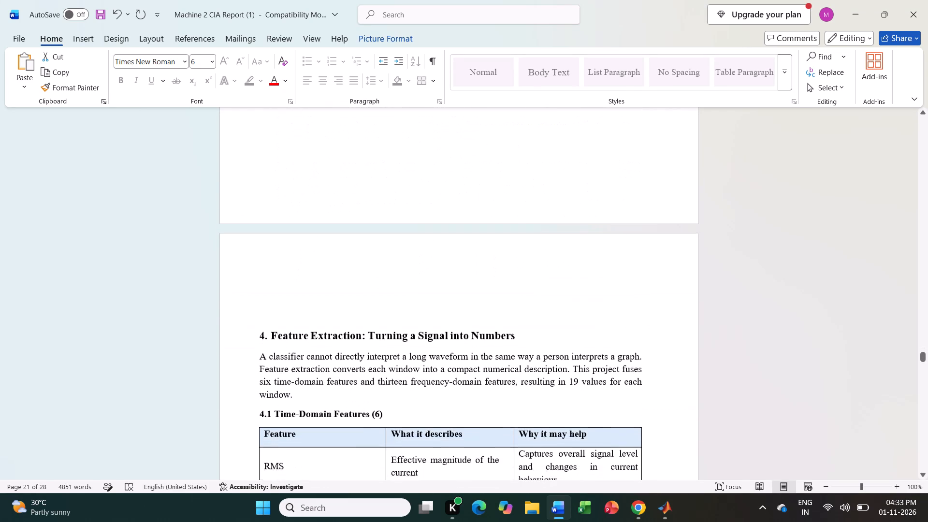
scroll(462, 377, down, 5)
scroll(462, 377, up, 20)
scroll(462, 377, up, 20)
scroll(462, 377, up, 20)
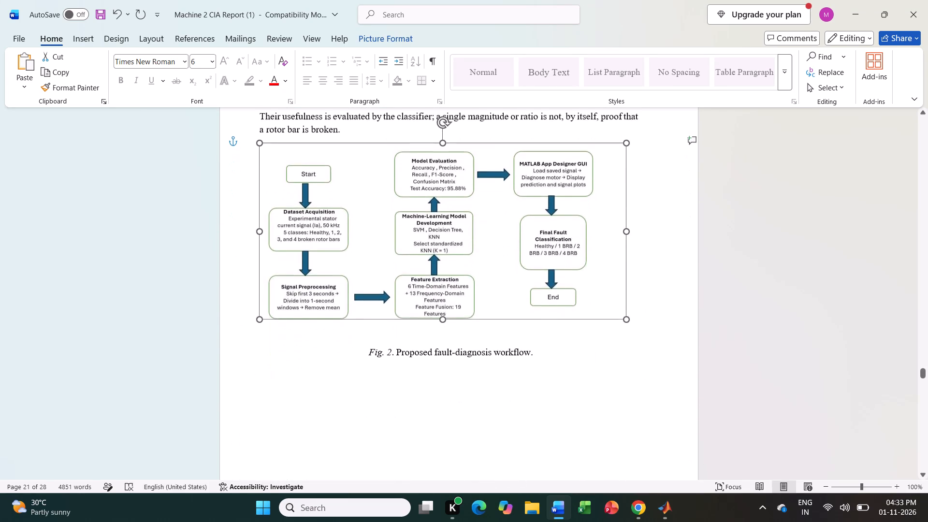
scroll(462, 377, up, 20)
scroll(462, 377, up, 20)
scroll(462, 377, up, 20)
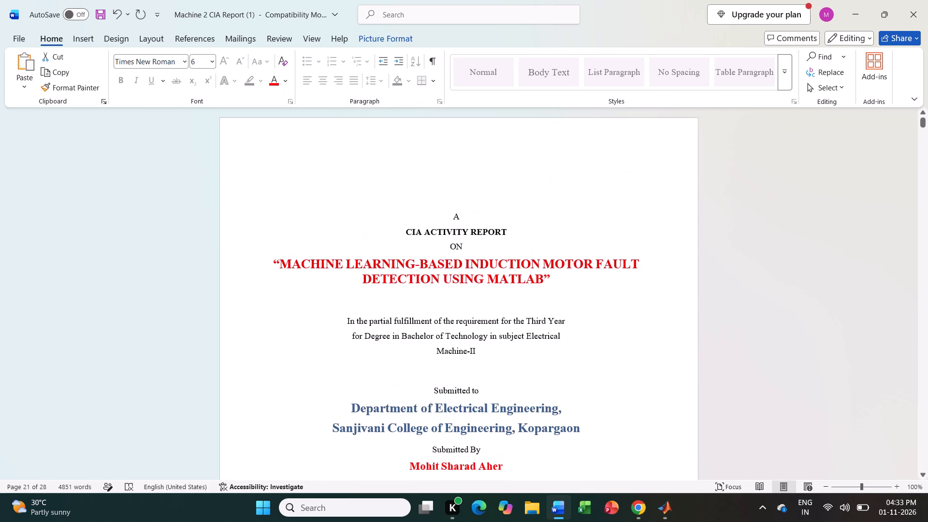
scroll(462, 377, down, 11)
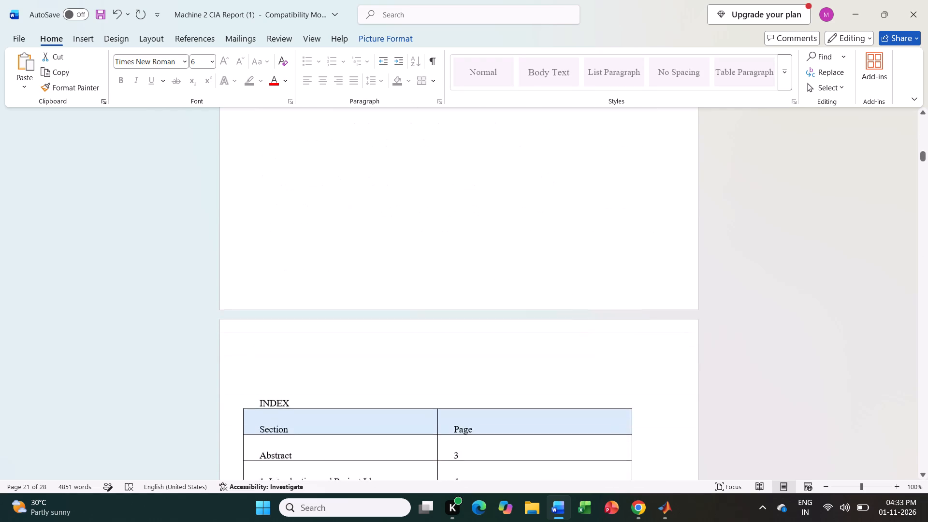
scroll(462, 377, down, 6)
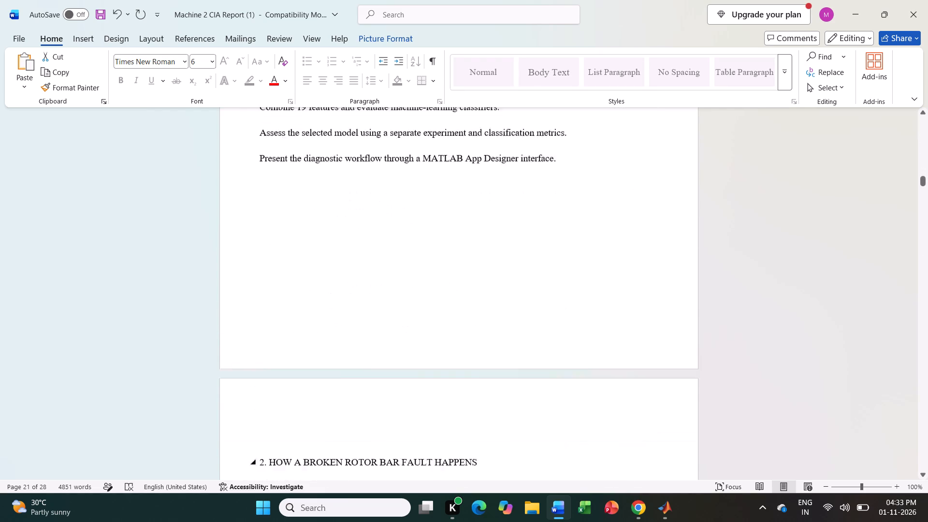
scroll(462, 377, down, 4)
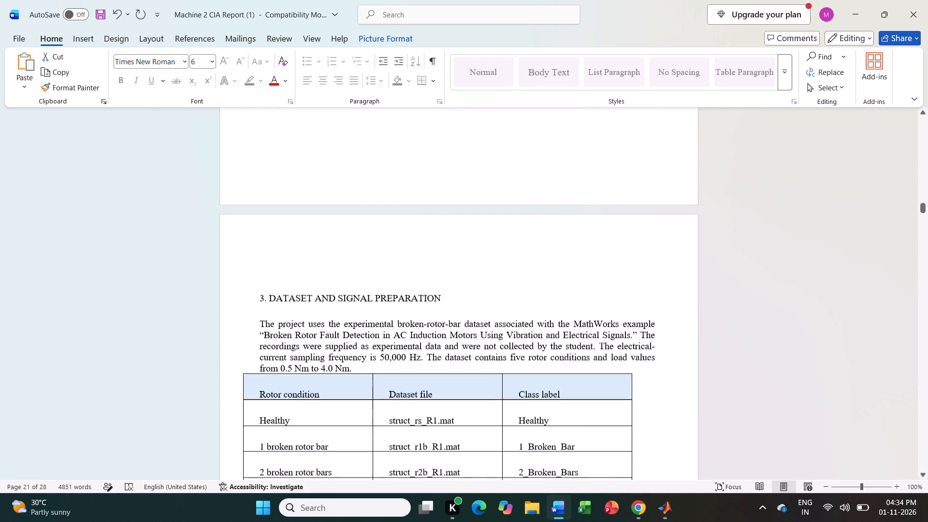
scroll(462, 377, down, 3)
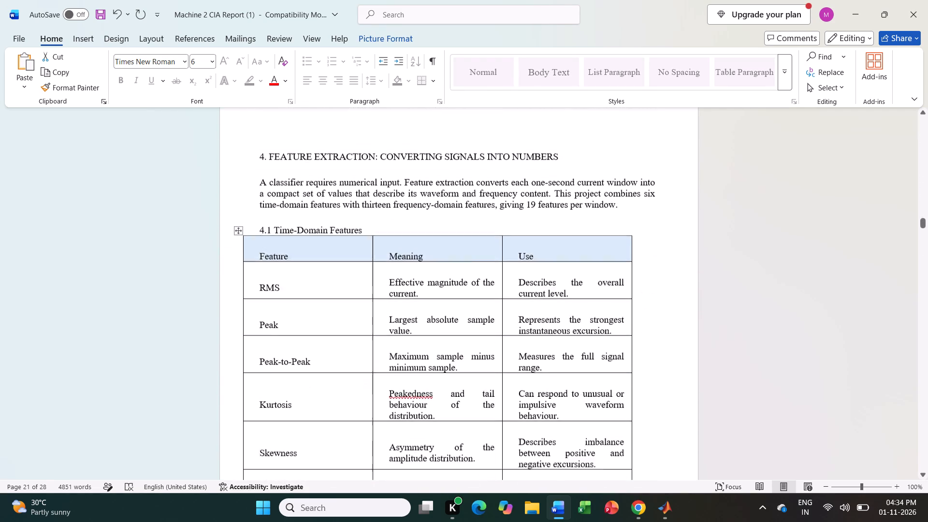
scroll(462, 377, down, 3)
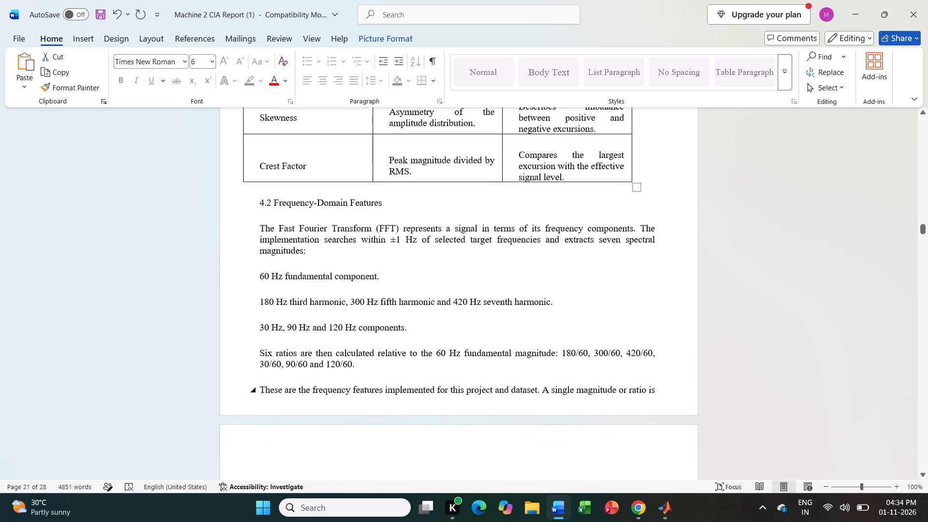
scroll(462, 377, down, 2)
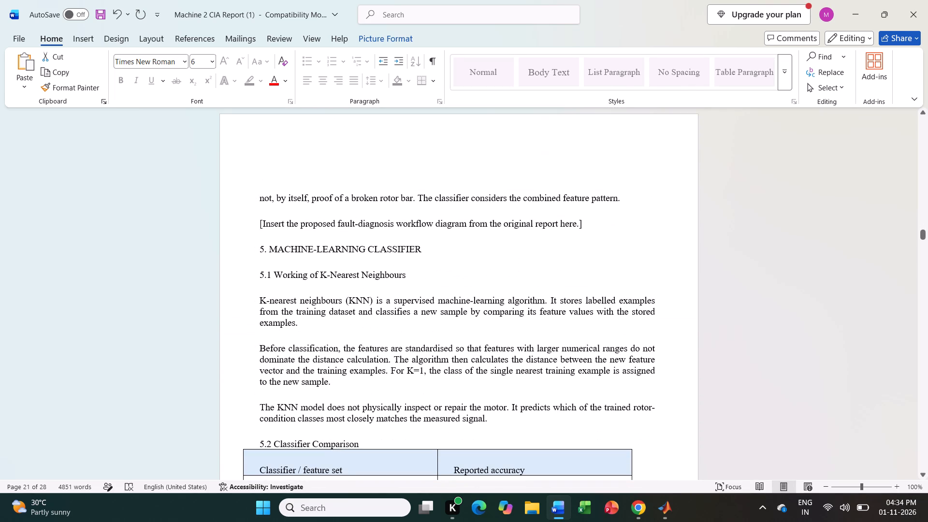
click(624, 202)
key(Return)
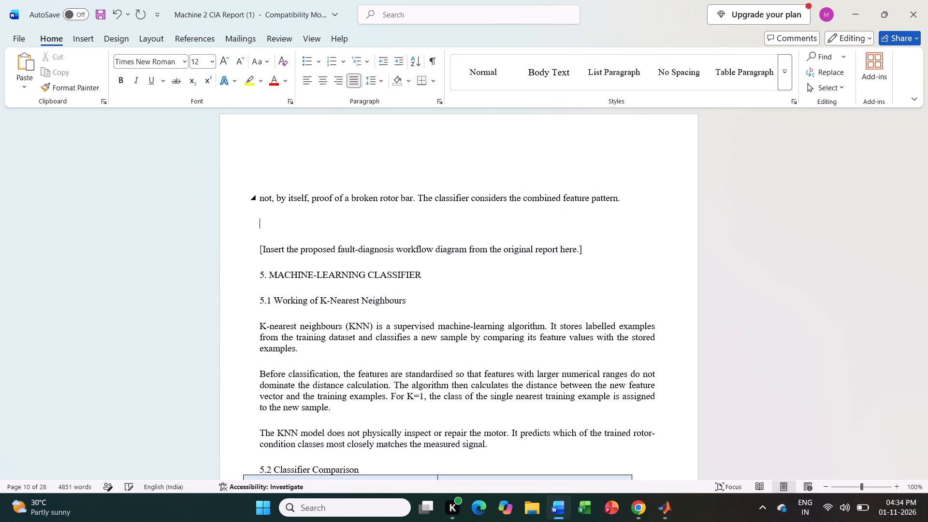
key(ctrl+v)
Copy the caption "Fig. 2. Proposed fault-diagnosis workflow." from the original report.
scroll(586, 272, down, 4)
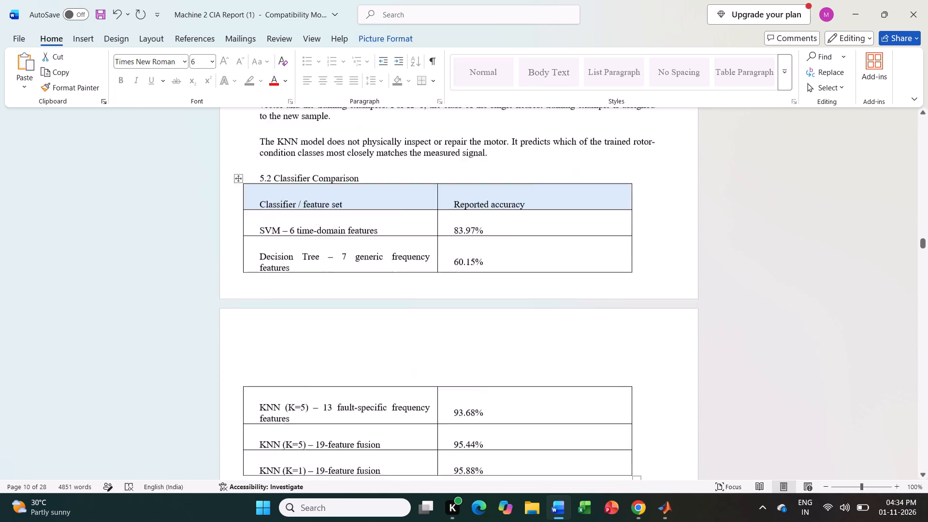
scroll(586, 272, down, 17)
scroll(586, 272, down, 4)
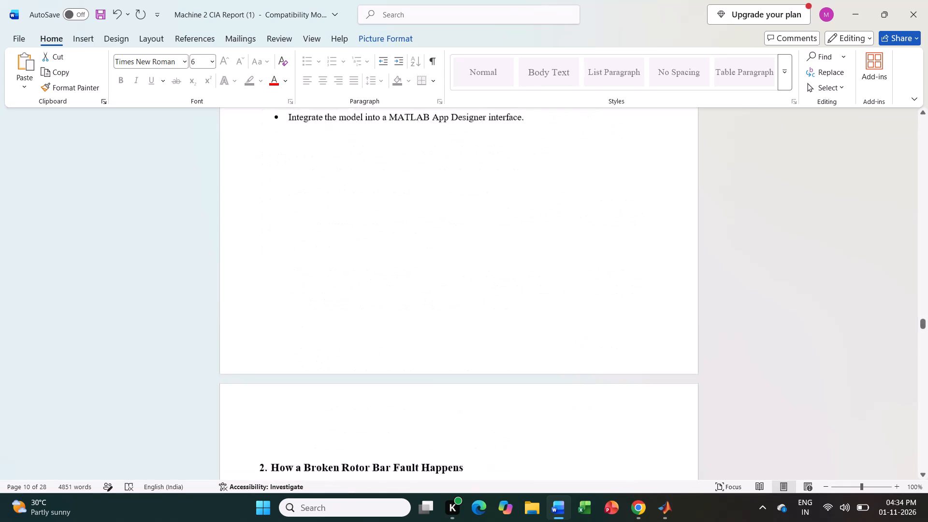
scroll(586, 272, down, 9)
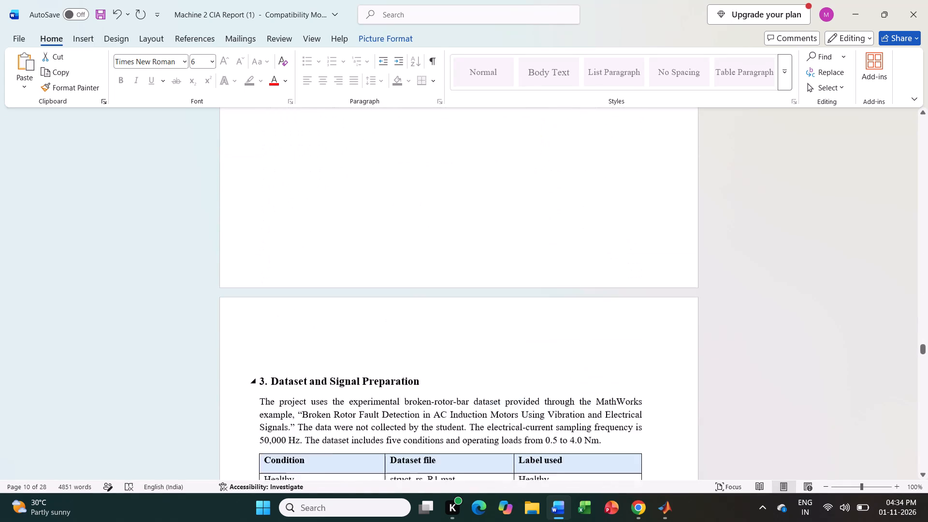
scroll(586, 272, down, 7)
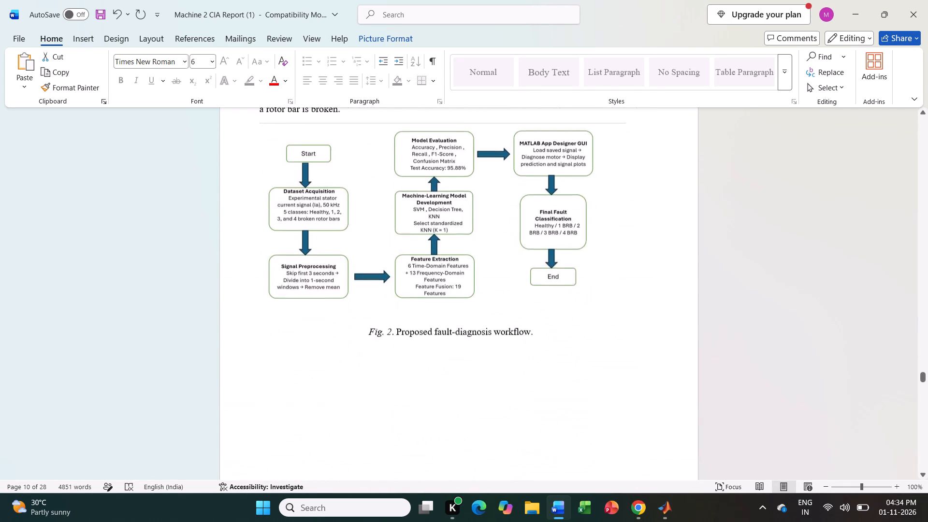
drag(535, 314, 351, 325)
key(ctrl+c)
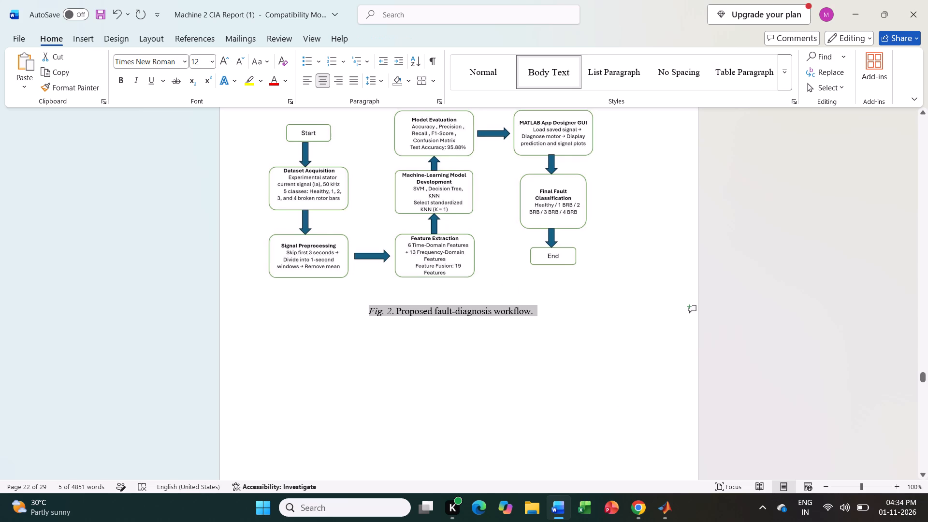
Paste the copied Fig. 2 caption at the blank line before the bracketed placeholder, next to the pasted workflow diagram.
scroll(351, 325, up, 19)
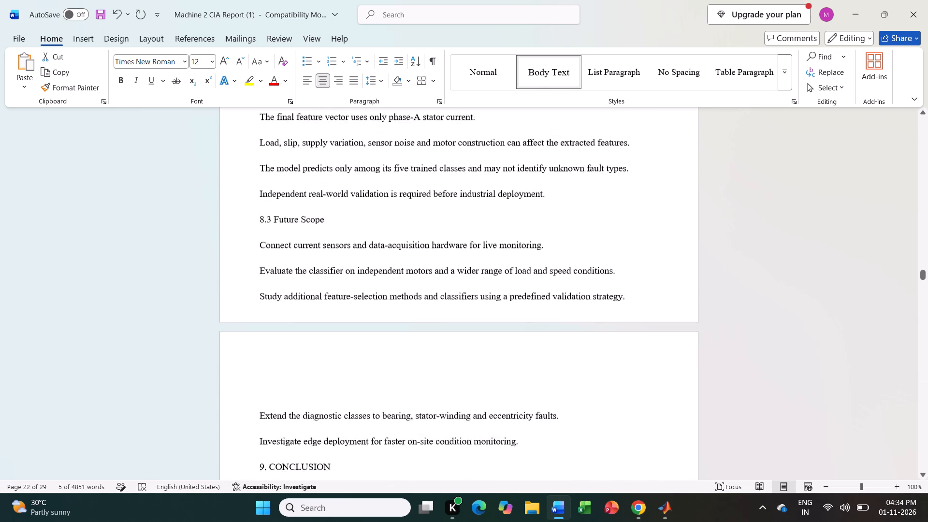
scroll(351, 325, up, 11)
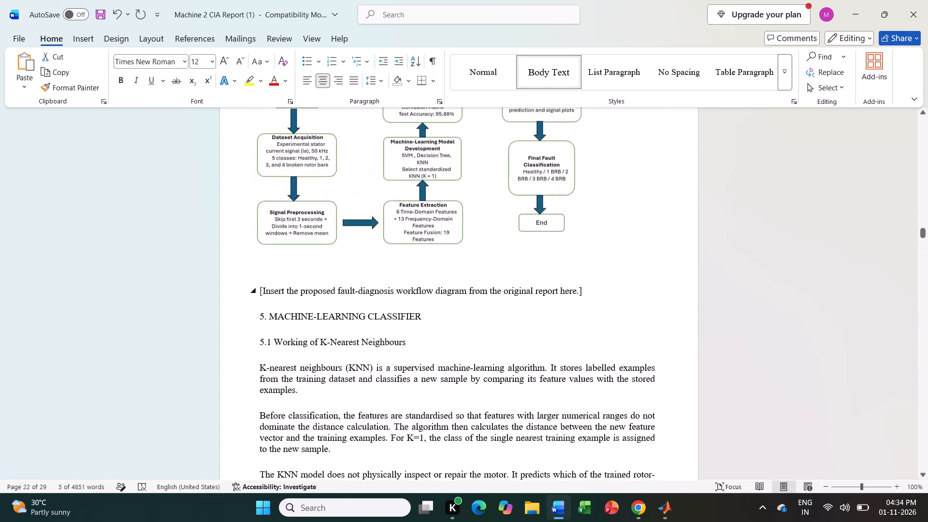
scroll(351, 325, up, 1)
click(604, 279)
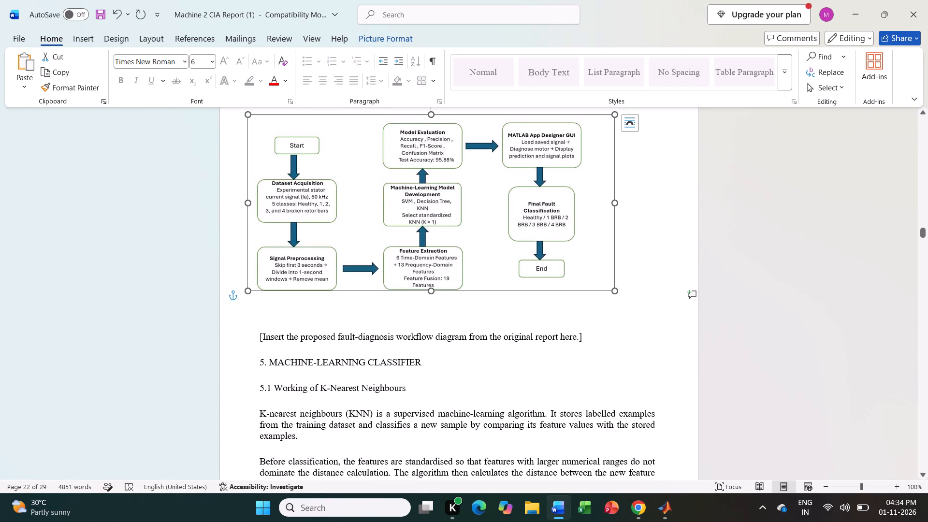
click(641, 284)
click(629, 306)
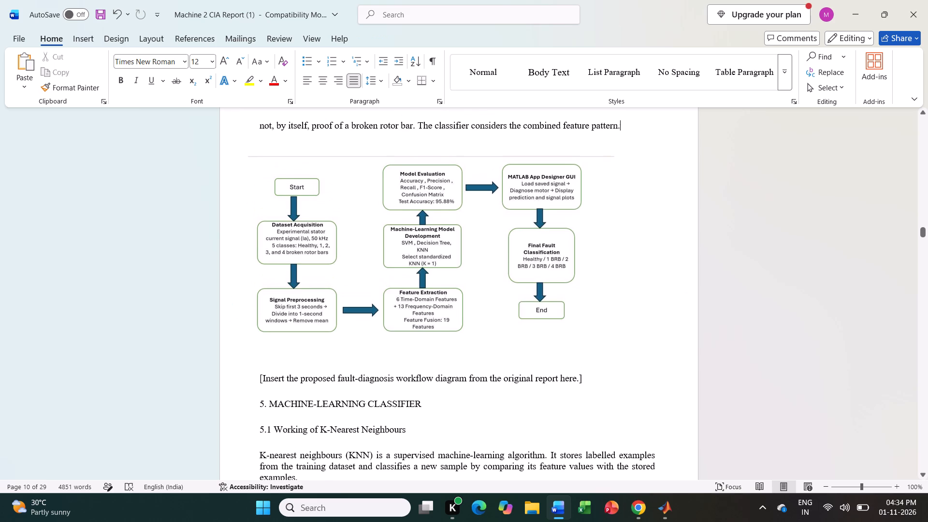
click(624, 331)
click(615, 335)
click(592, 332)
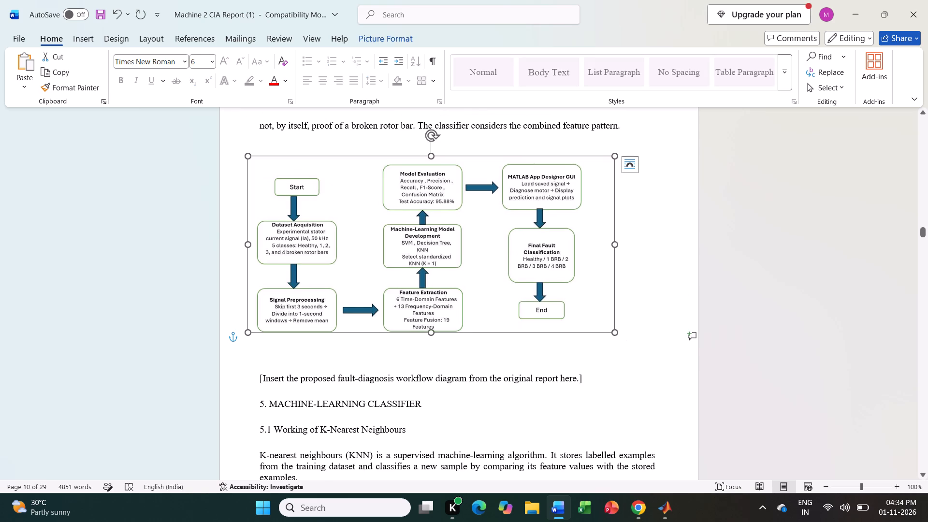
click(625, 328)
click(625, 328)
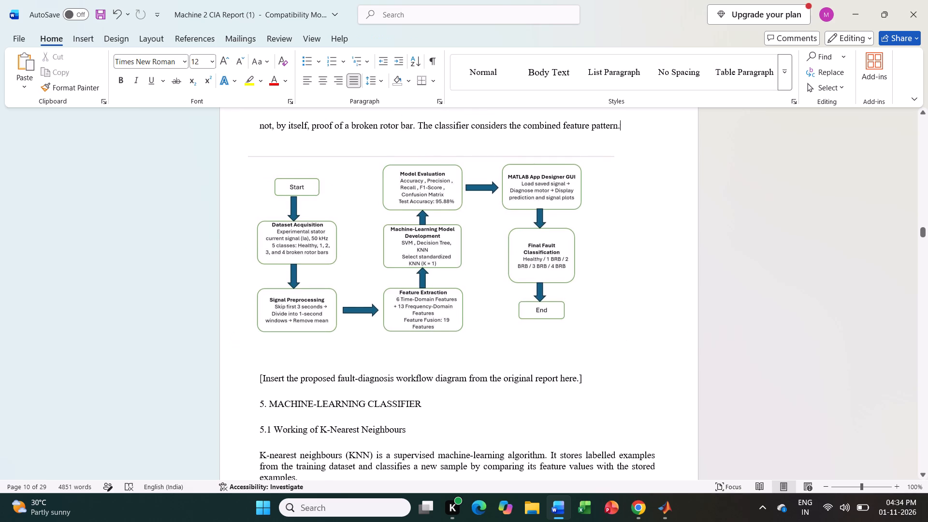
click(274, 371)
key(Left)
key(Left)
key(Left)
key(Left)
key(Up)
key(ctrl+v)
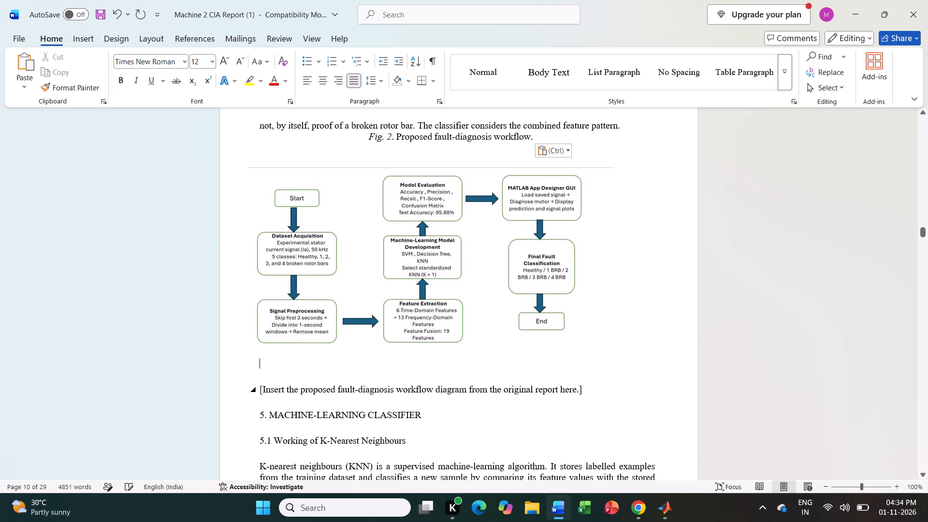
Delete the misplaced "Fig. 2. Proposed fault-diagnosis workflow." caption and its empty line above the workflow diagram.
drag(364, 136, 578, 130)
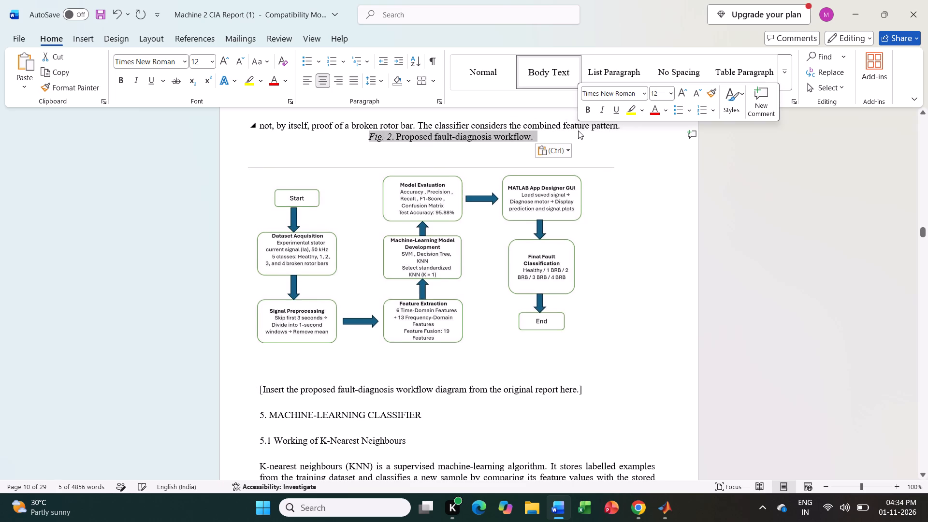
key(BackSpace)
key(BackSpace)
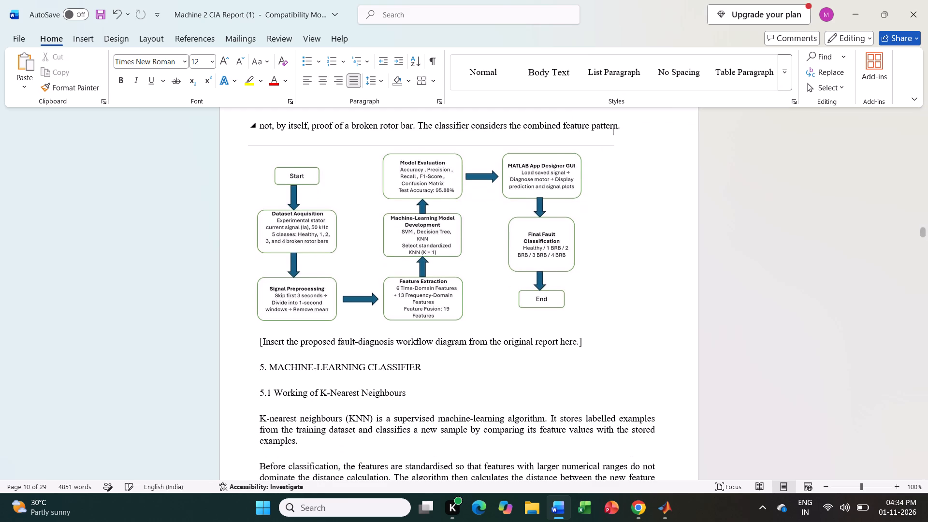
Add a blank line between the workflow diagram and the bracketed placeholder, and try pasting the Fig. 2 caption there.
click(595, 306)
click(636, 321)
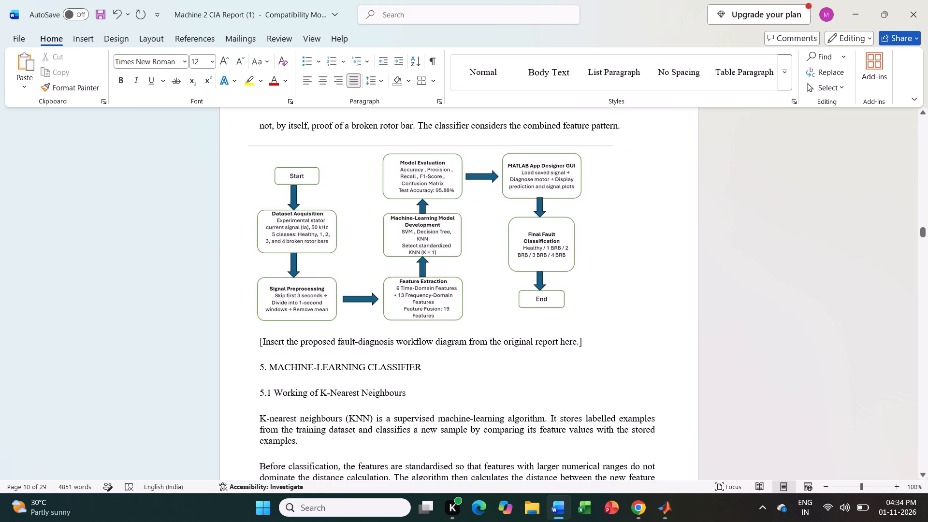
click(633, 316)
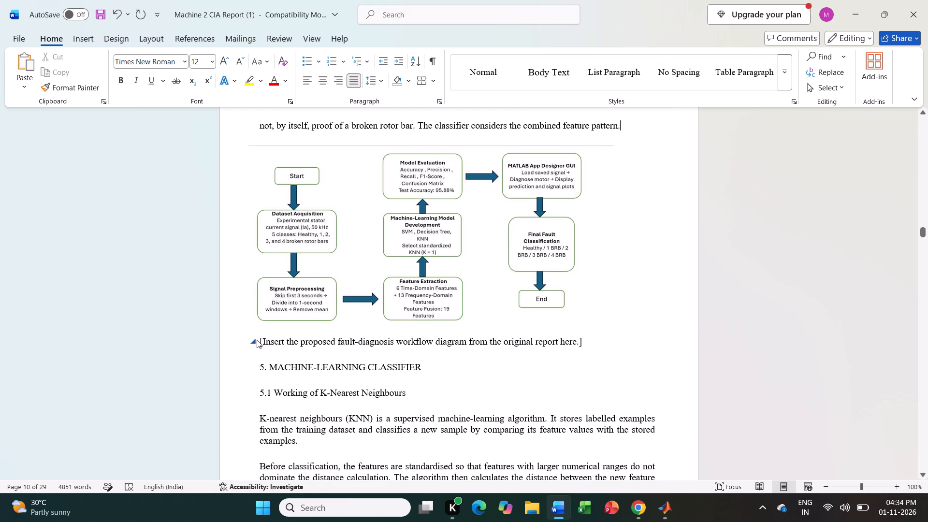
click(257, 340)
click(258, 340)
key(Return)
key(Up)
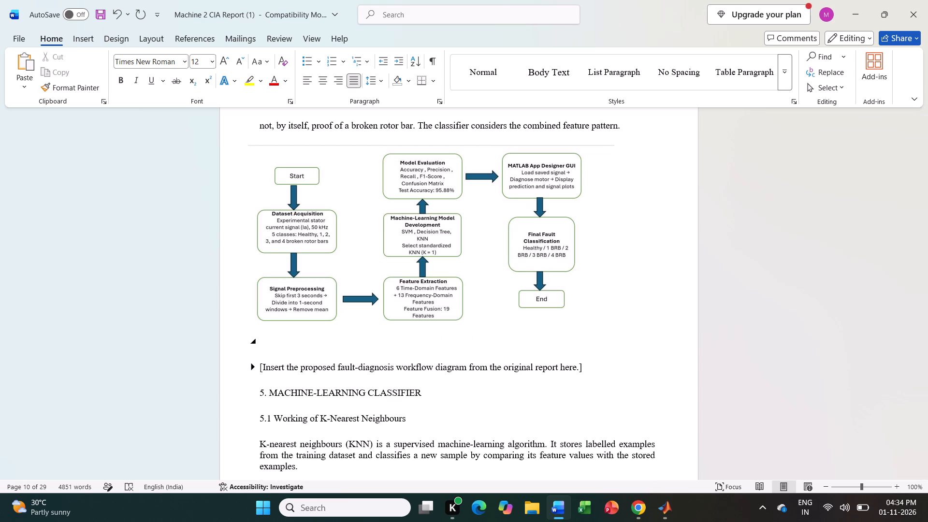
key(ctrl+v)
key(ctrl+z)
Delete the placeholder "[Insert the proposed fault-diagnosis workflow diagram from the original report here.]" below the diagram.
drag(256, 371, 483, 360)
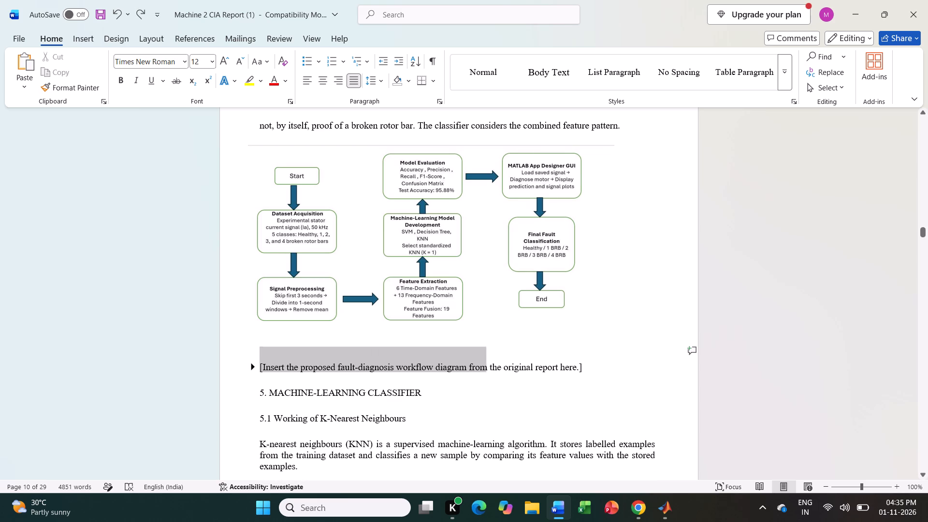
drag(483, 360, 591, 360)
key(BackSpace)
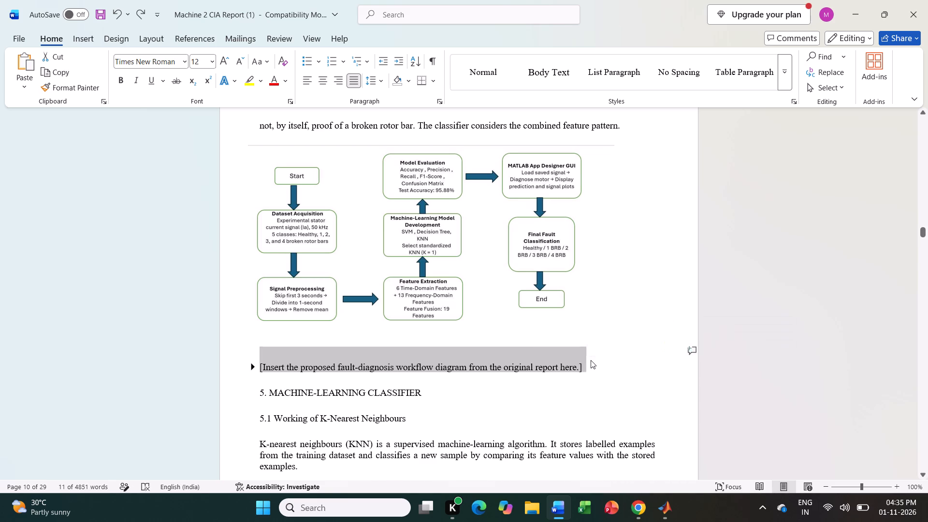
Insert blank lines before the heading "5. MACHINE-LEARNING CLASSIFIER" until it starts on a new page.
key(Return)
key(Return)
key(Return)
key(Return)
key(Return)
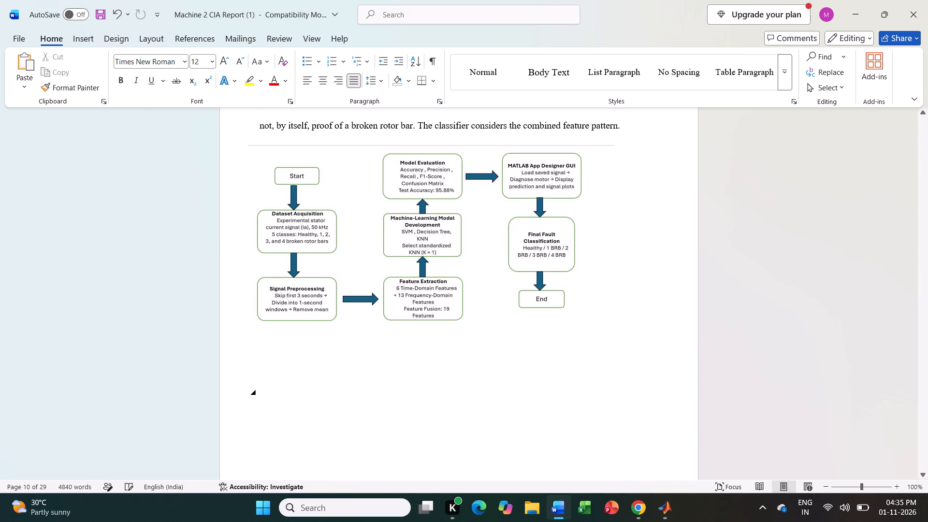
key(Return)
key(Return)
key(Return)
key(Return)
key(Return)
key(Return)
key(Return)
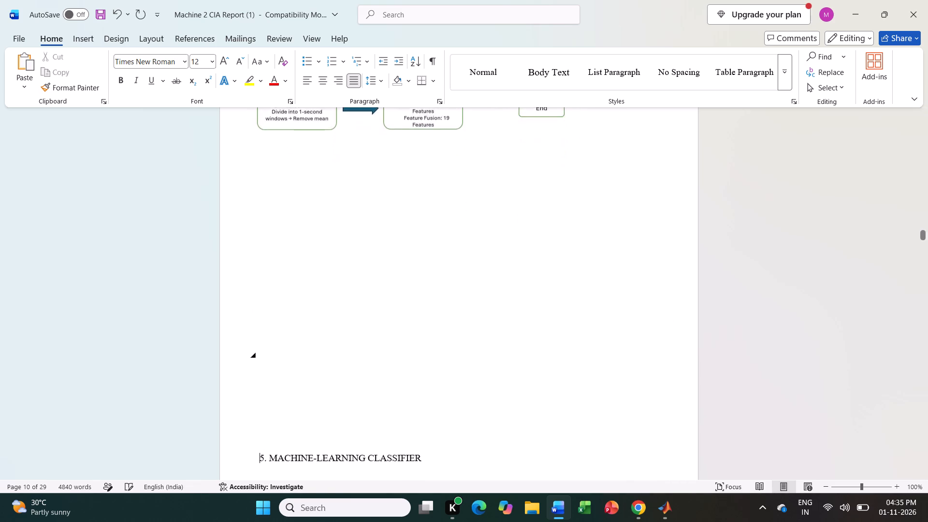
key(Return)
key(Return)
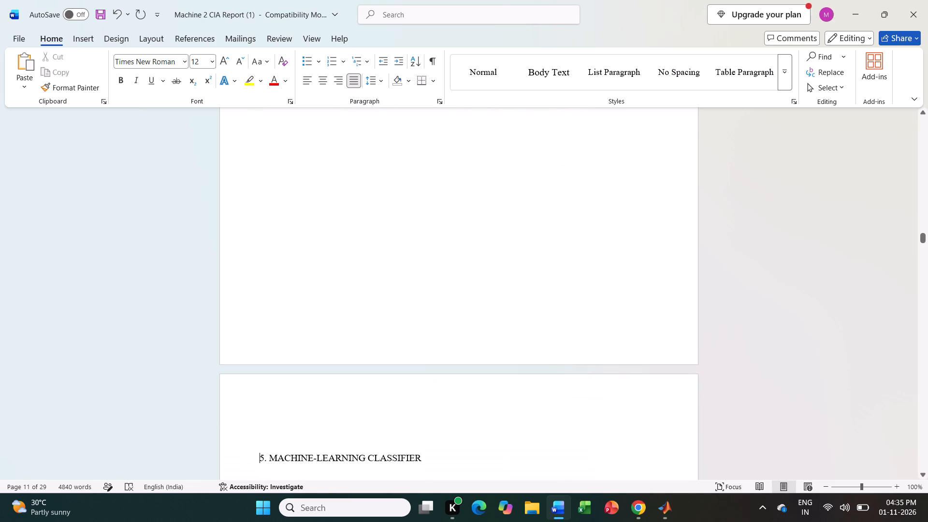
key(BackSpace)
key(Return)
Insert a blank line before "These are the frequency features implemented for this project and dataset" so the whole paragraph moves onto the diagram's page.
scroll(521, 348, up, 3)
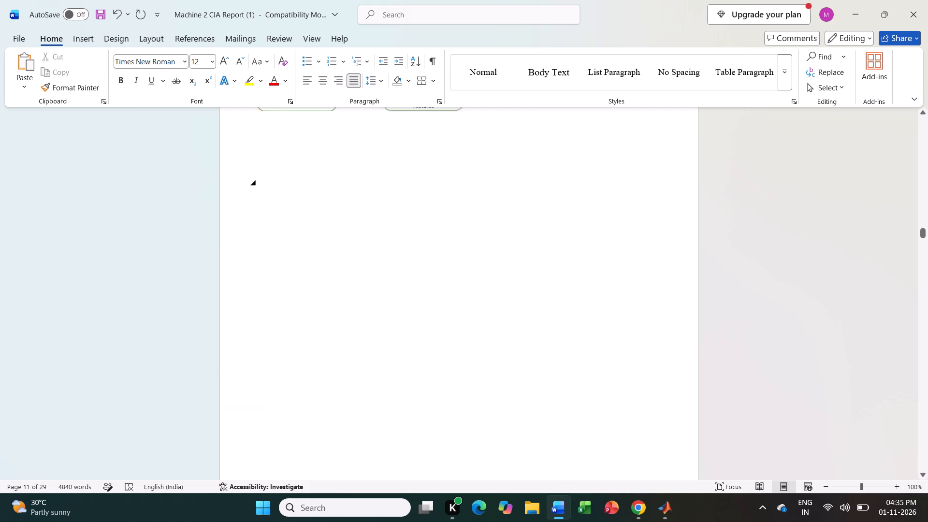
scroll(521, 348, up, 2)
scroll(521, 348, down, 1)
scroll(521, 348, up, 1)
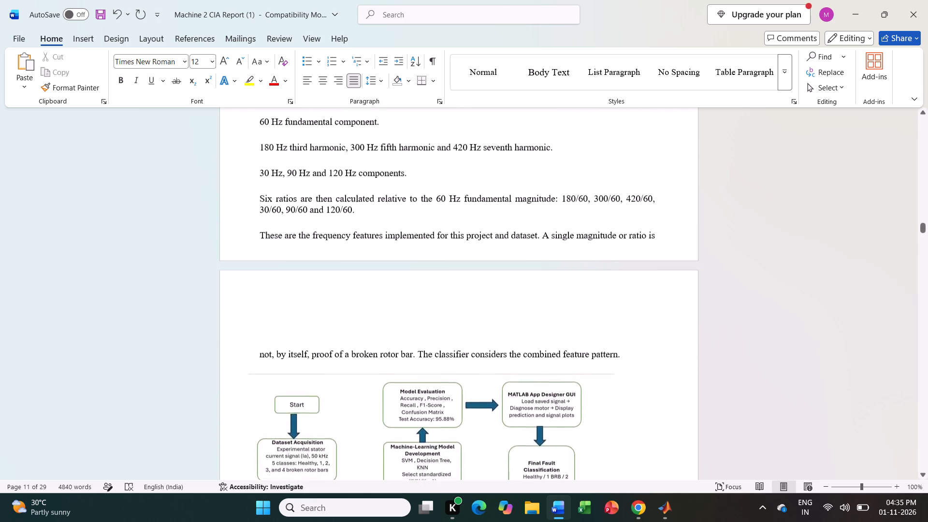
scroll(521, 348, up, 1)
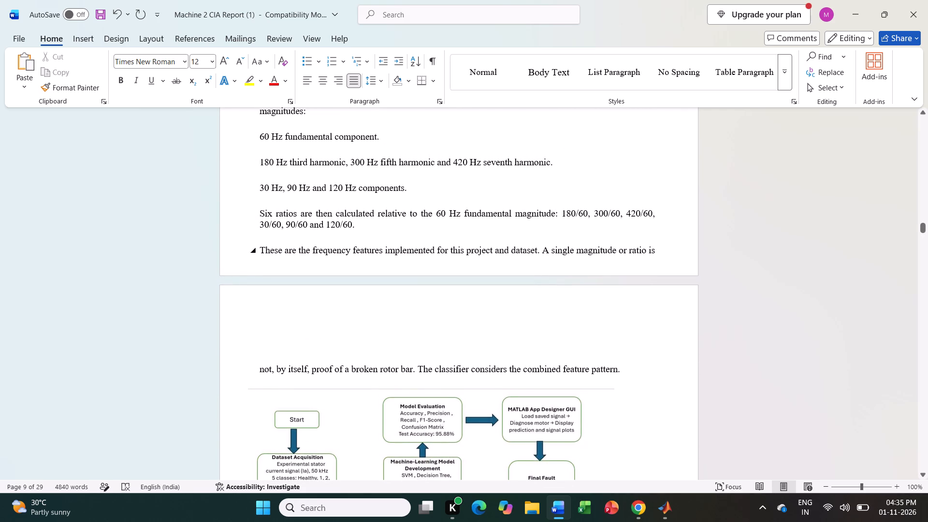
click(259, 252)
key(Return)
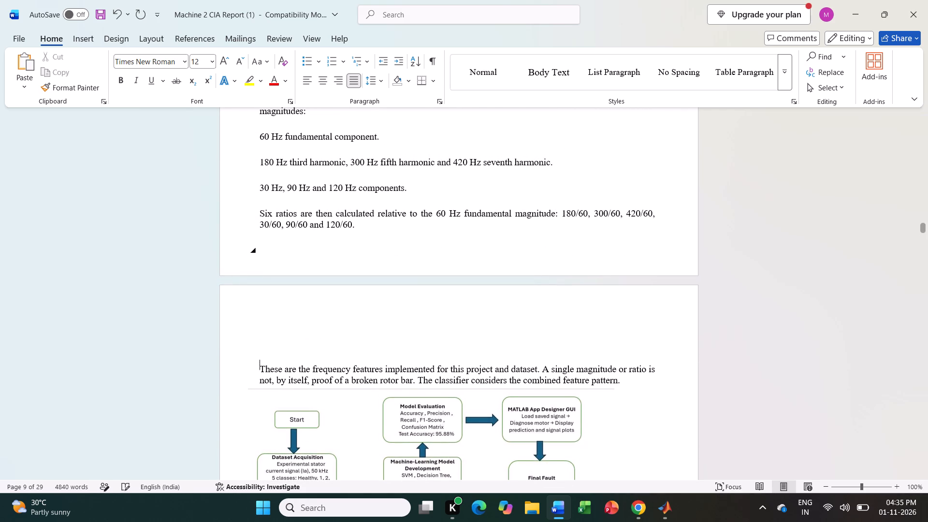
Paste the caption "Fig. 2. Proposed fault-diagnosis workflow." directly beneath the workflow diagram.
scroll(259, 252, down, 3)
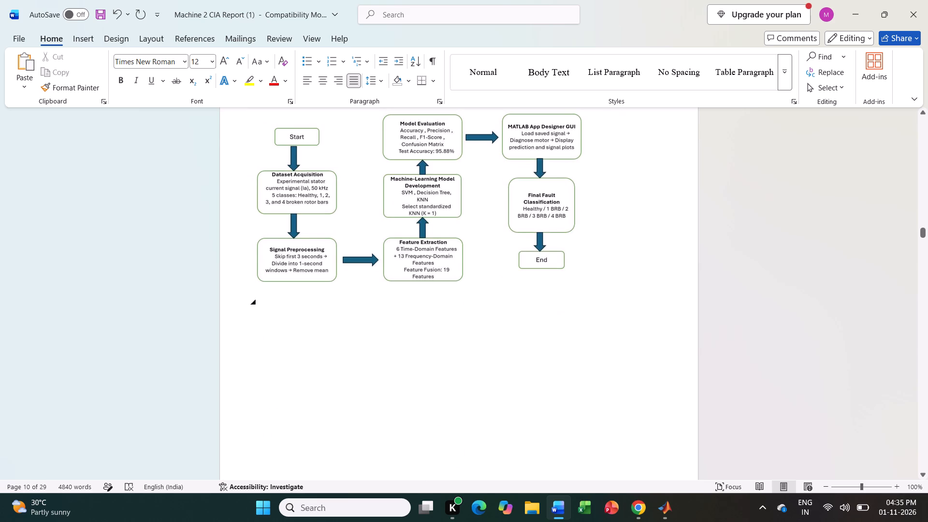
click(392, 296)
key(ctrl+v)
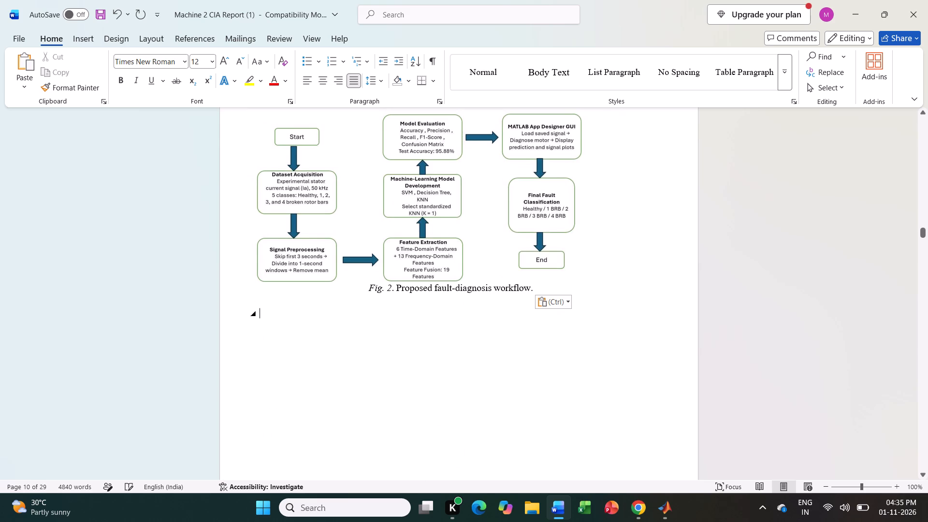
click(419, 318)
Format the heading "4. FEATURE EXTRACTION: CONVERTING SIGNALS INTO NUMBERS" as bold with font size 14.
scroll(419, 318, down, 1)
scroll(419, 318, up, 4)
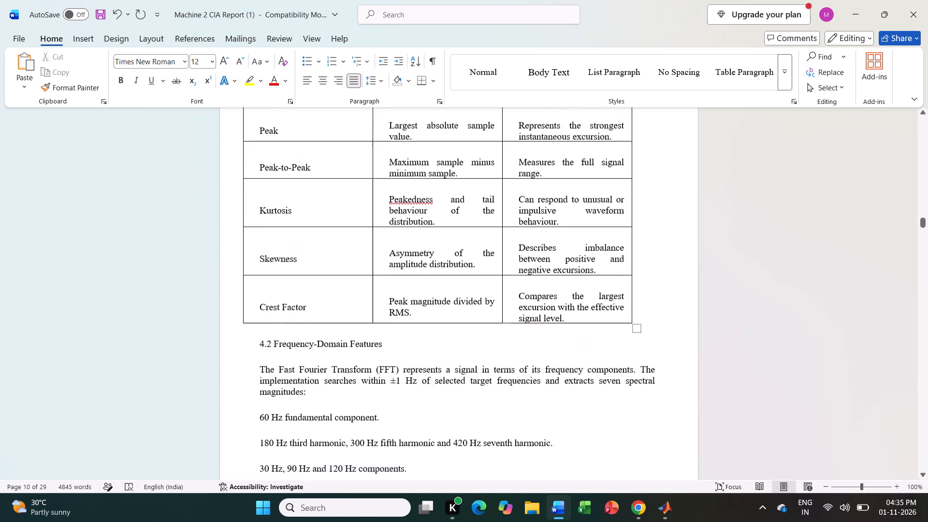
scroll(419, 318, up, 2)
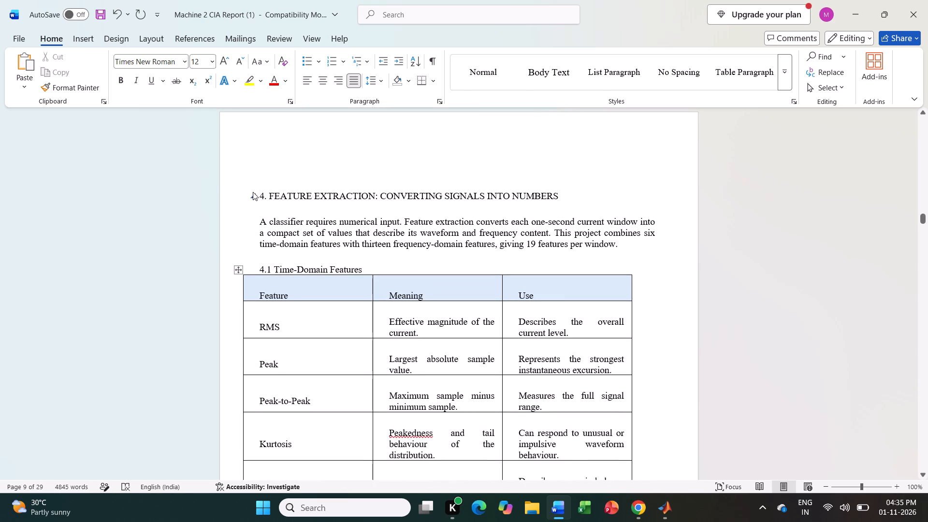
drag(258, 195, 404, 194)
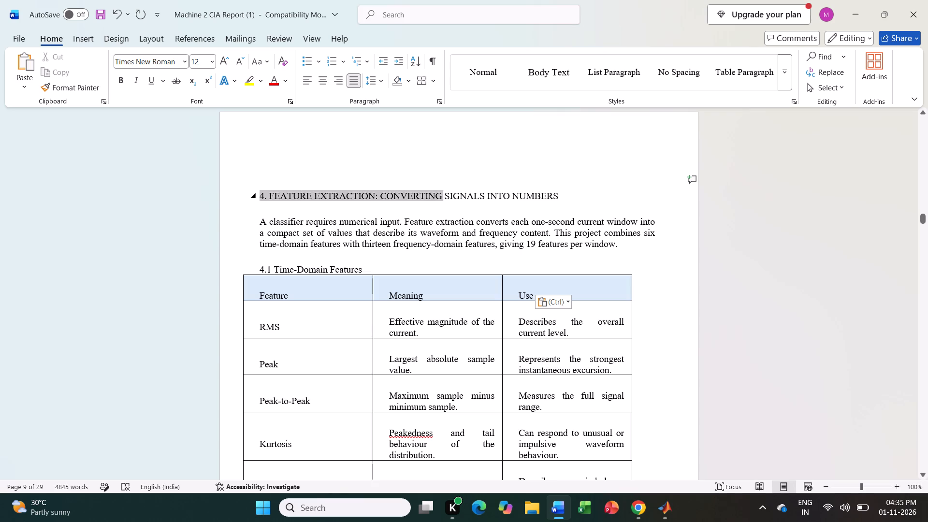
drag(404, 194, 546, 194)
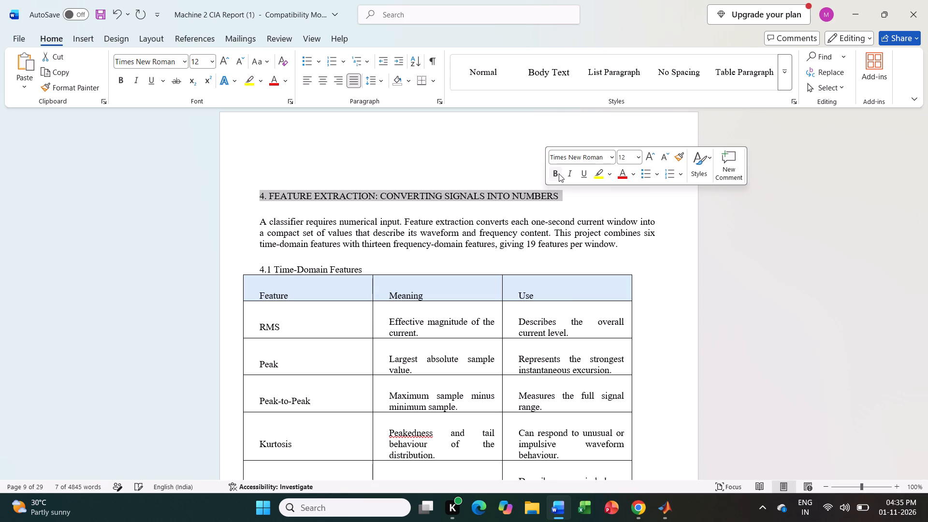
click(559, 174)
click(647, 155)
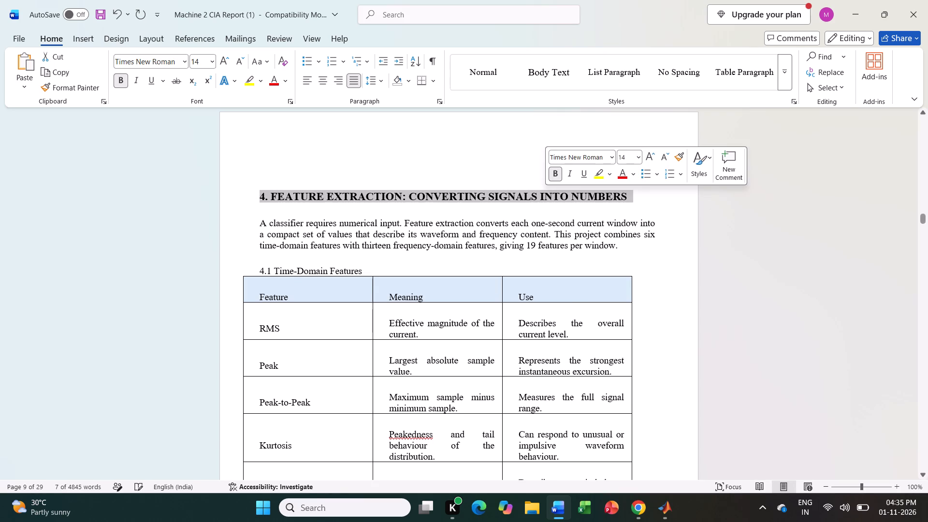
click(747, 226)
Make the heading "3. DATASET AND SIGNAL PREPARATION" bold and one font-size step larger, matching the section 4 heading.
scroll(747, 226, up, 8)
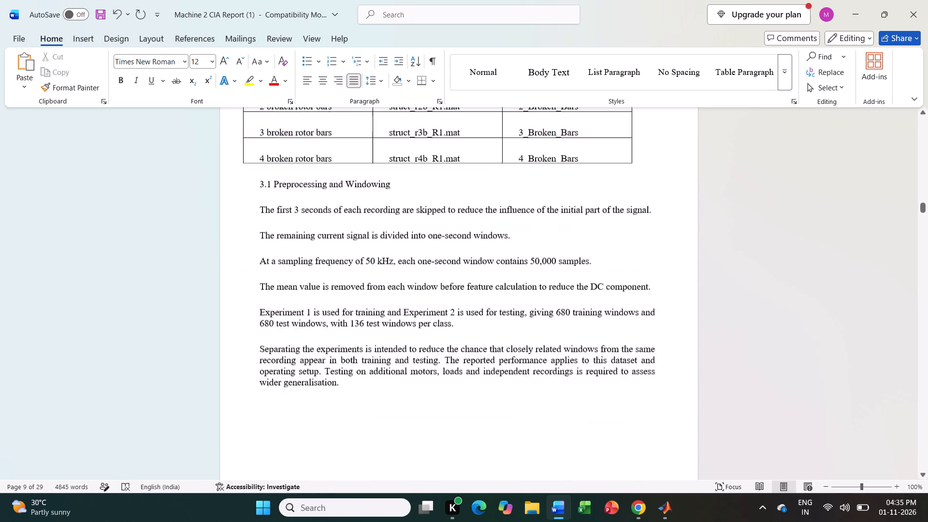
scroll(747, 226, up, 2)
scroll(747, 226, down, 2)
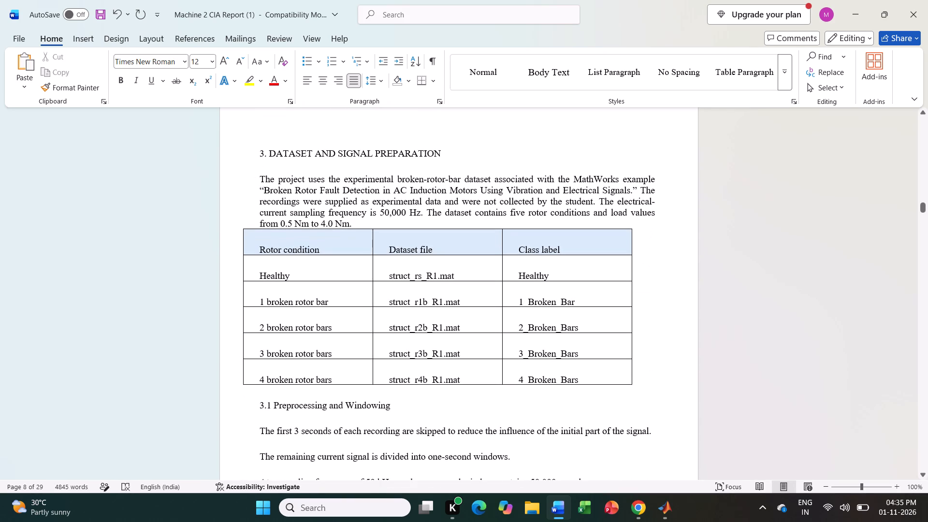
drag(258, 152, 447, 140)
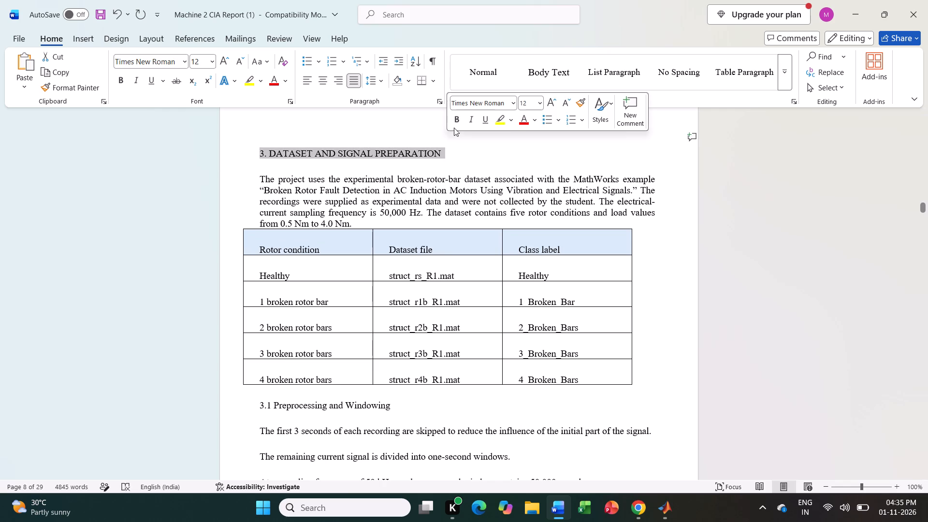
click(453, 122)
click(551, 104)
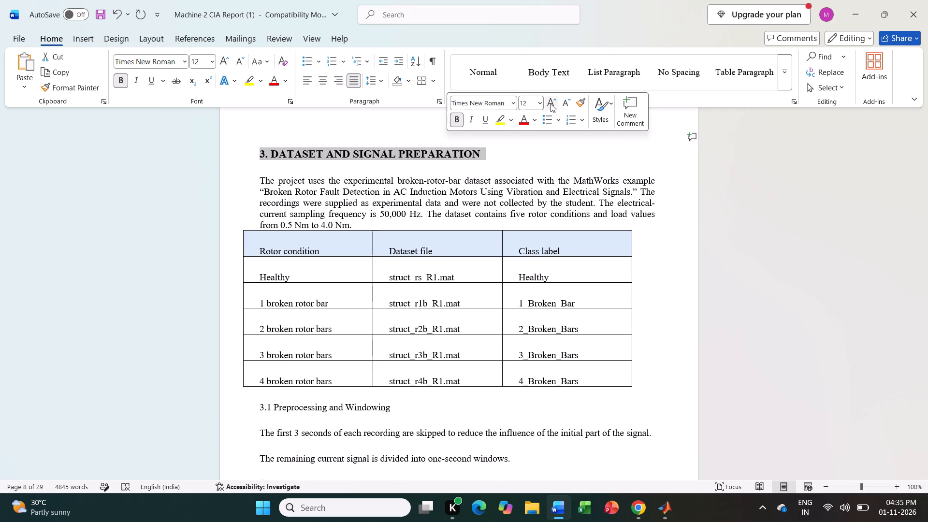
click(719, 216)
Make the heading "2. HOW A BROKEN ROTOR BAR FAULT HAPPENS" bold and one font-size step larger, like the other section headings.
scroll(719, 216, up, 10)
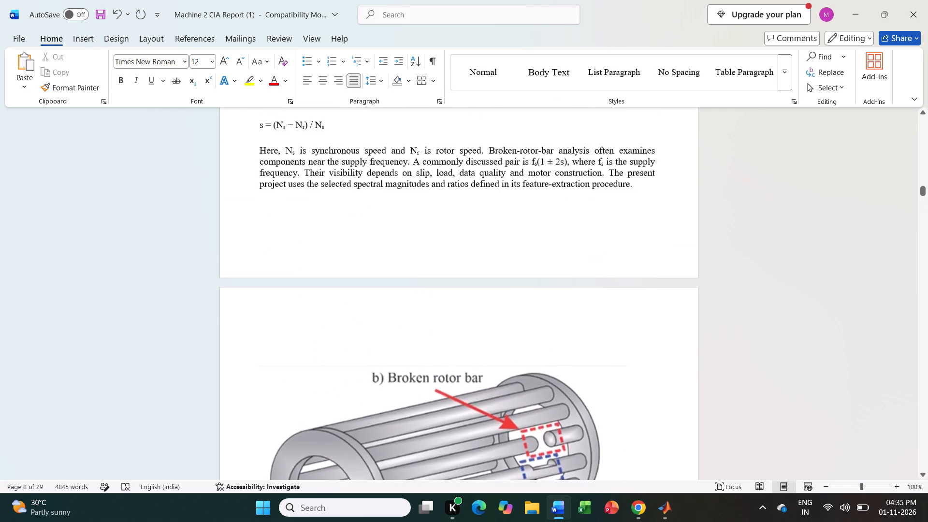
scroll(719, 216, up, 2)
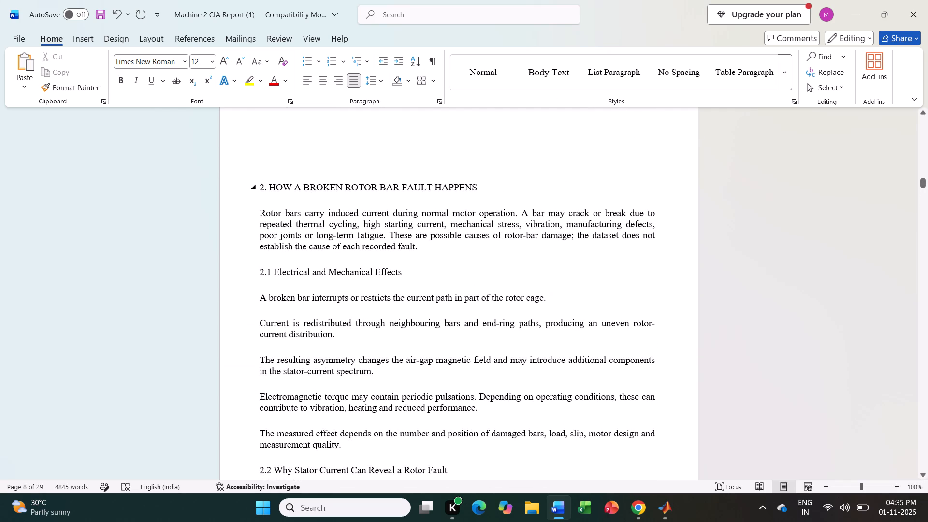
drag(259, 188, 469, 187)
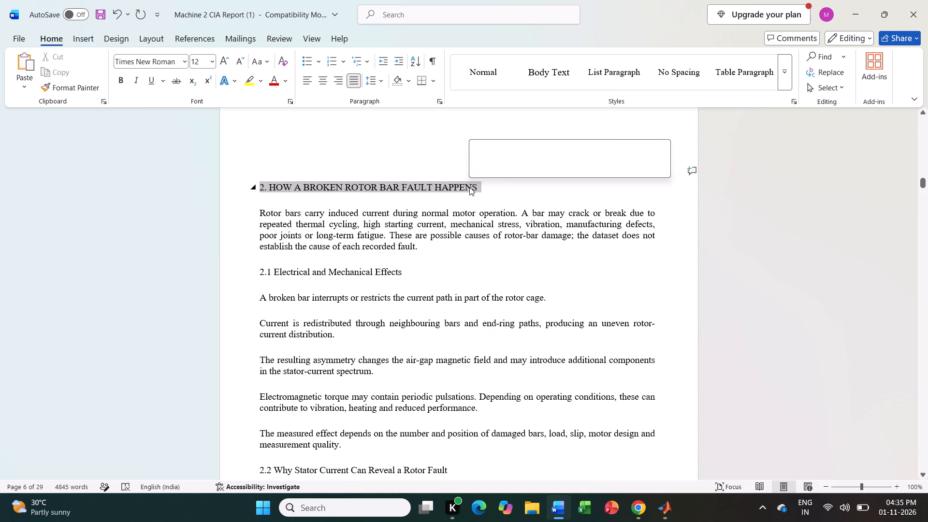
click(477, 168)
click(575, 148)
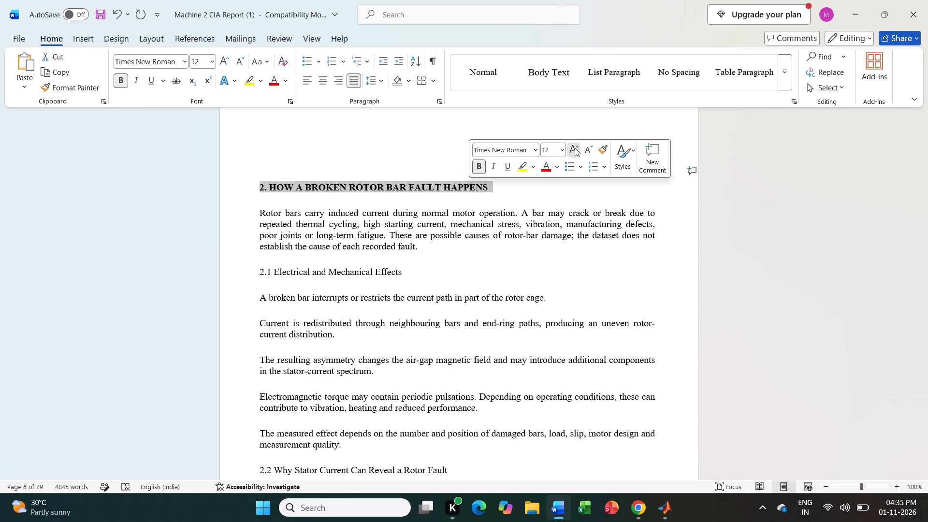
click(726, 231)
Make the heading "5. MACHINE-LEARNING CLASSIFIER" bold and one font-size step larger, like the other section headings.
scroll(726, 231, up, 6)
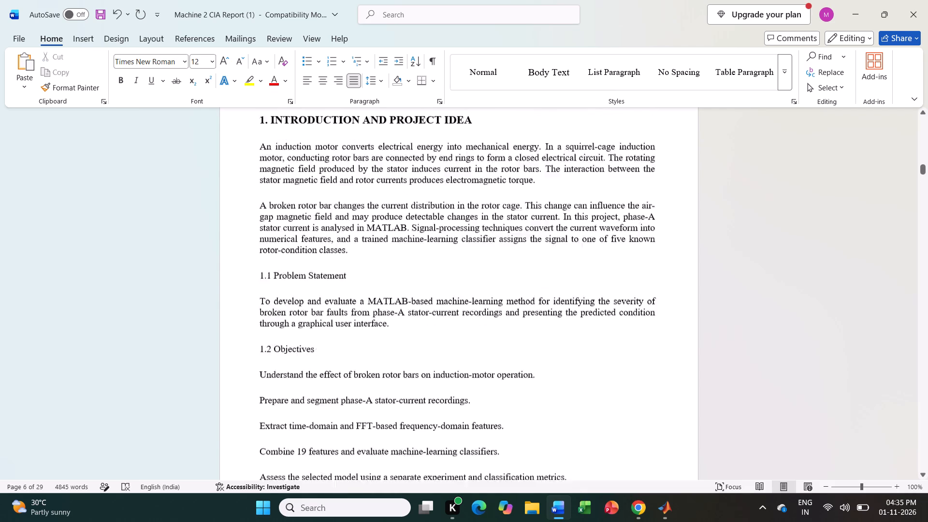
scroll(726, 231, up, 1)
scroll(726, 231, down, 9)
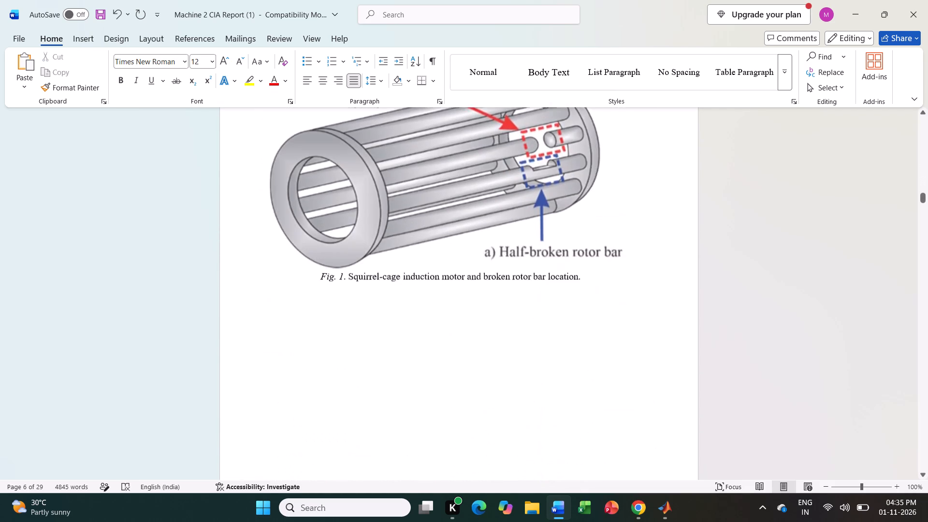
scroll(726, 231, down, 6)
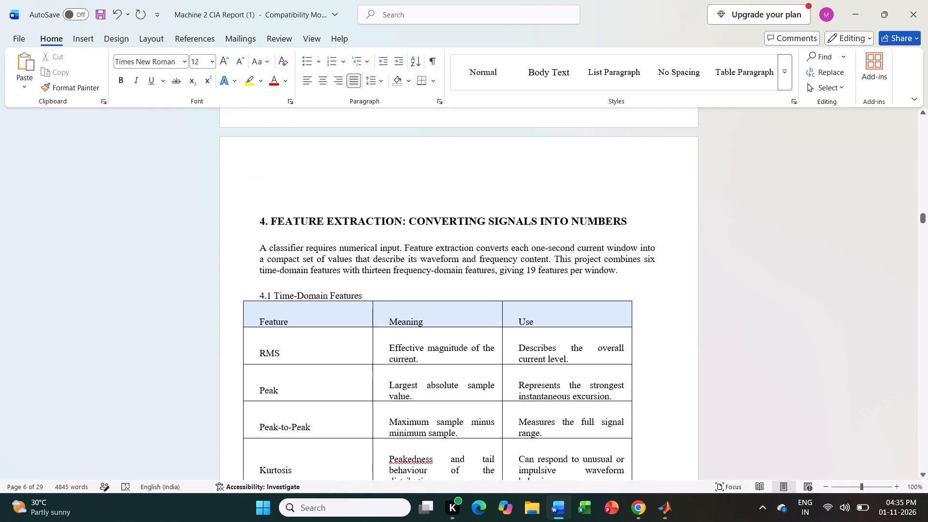
scroll(726, 231, down, 8)
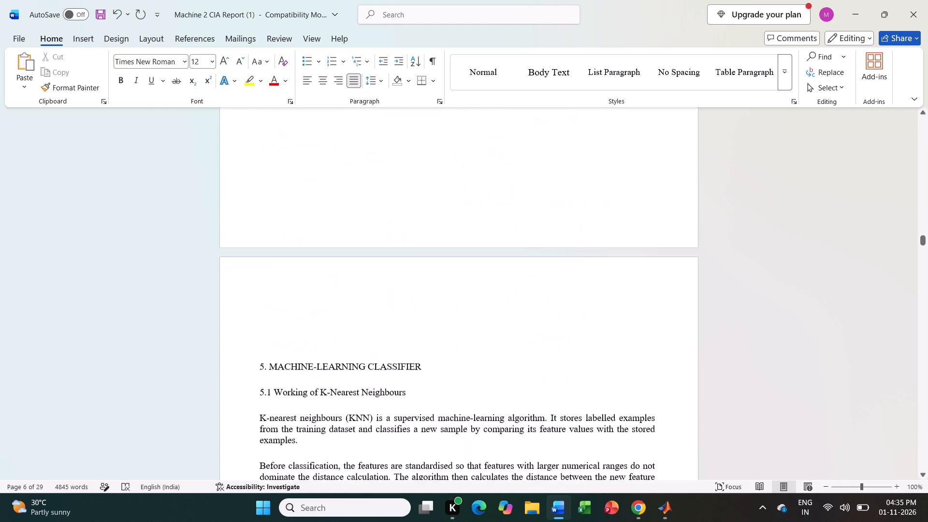
scroll(726, 231, right, 1)
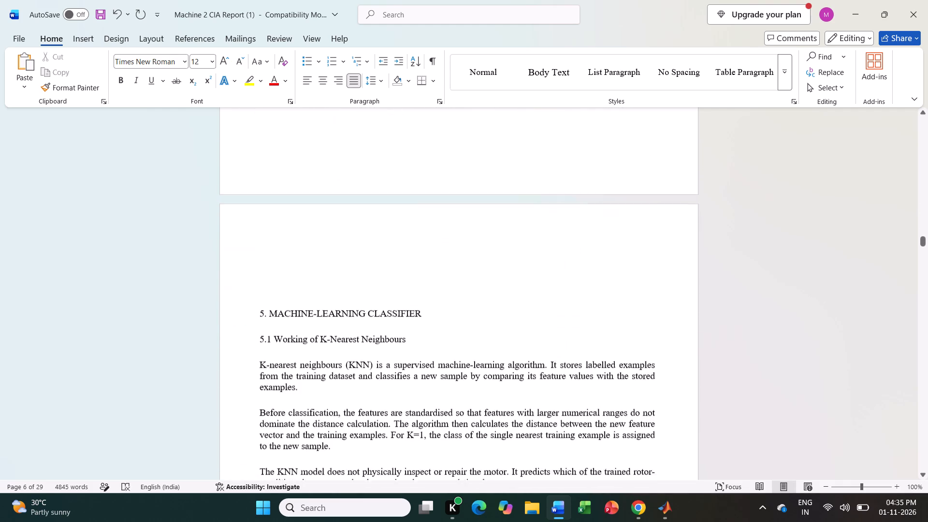
scroll(726, 231, down, 1)
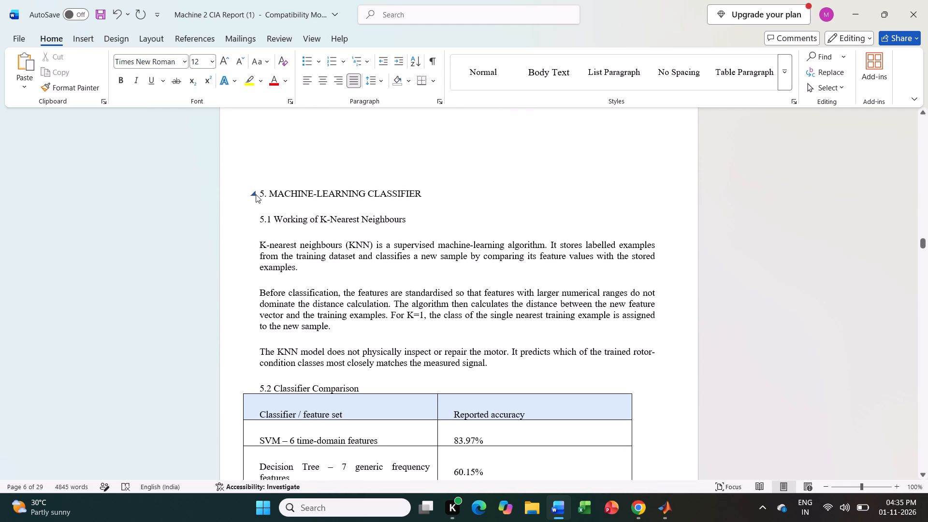
drag(256, 194, 262, 194)
drag(259, 193, 430, 191)
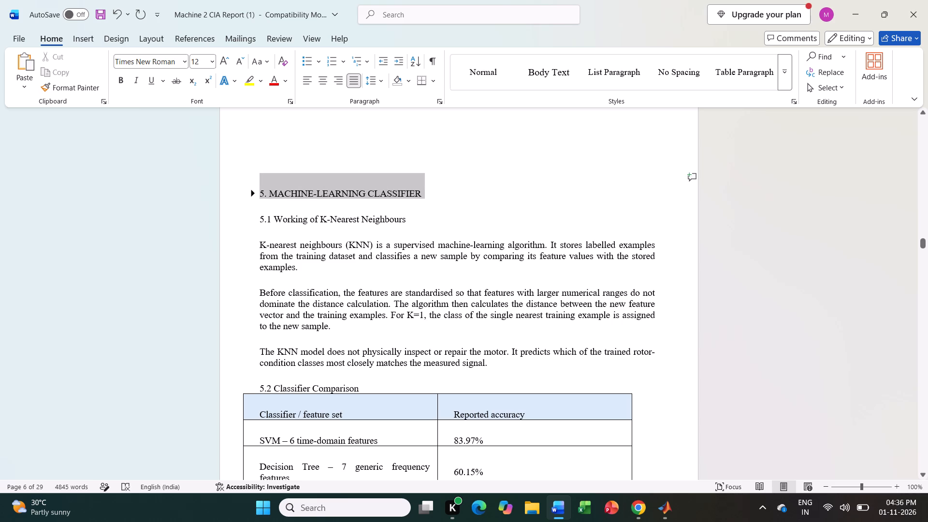
drag(430, 191, 433, 191)
click(442, 176)
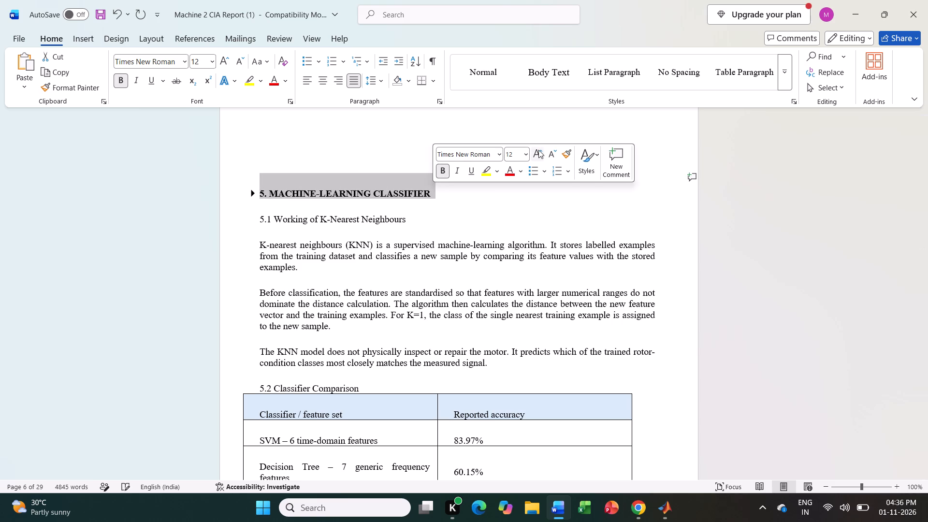
click(538, 150)
click(729, 217)
Insert two blank paragraphs between the section 6 introductory paragraph and the metrics table.
scroll(729, 217, down, 1)
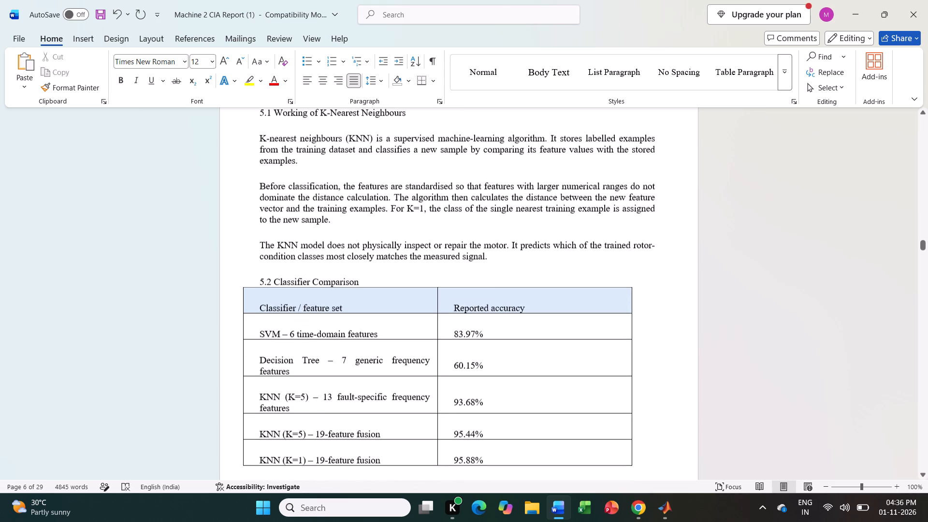
scroll(729, 217, down, 5)
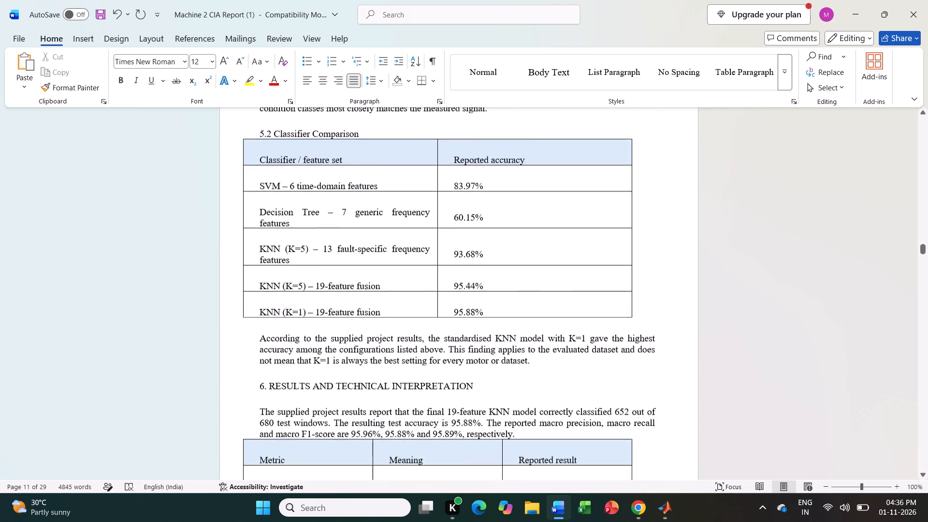
scroll(729, 217, down, 1)
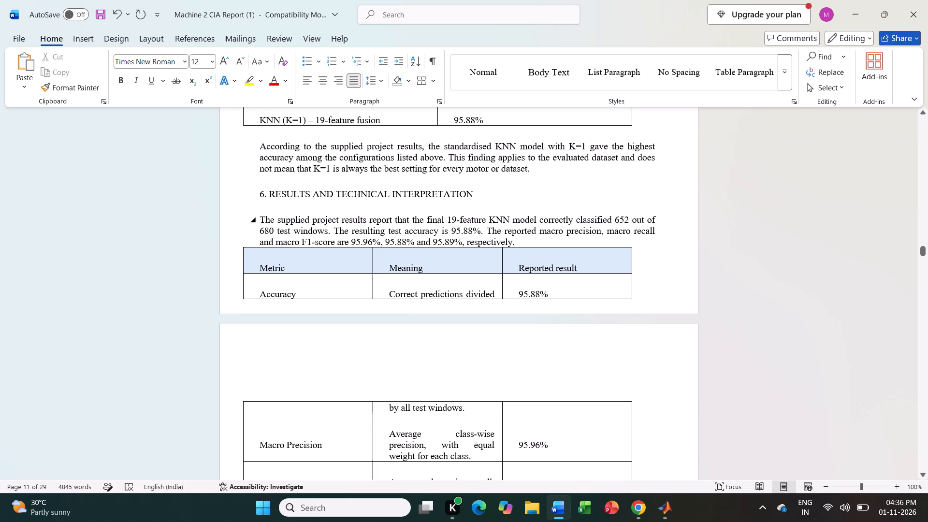
click(538, 243)
key(Return)
key(Return)
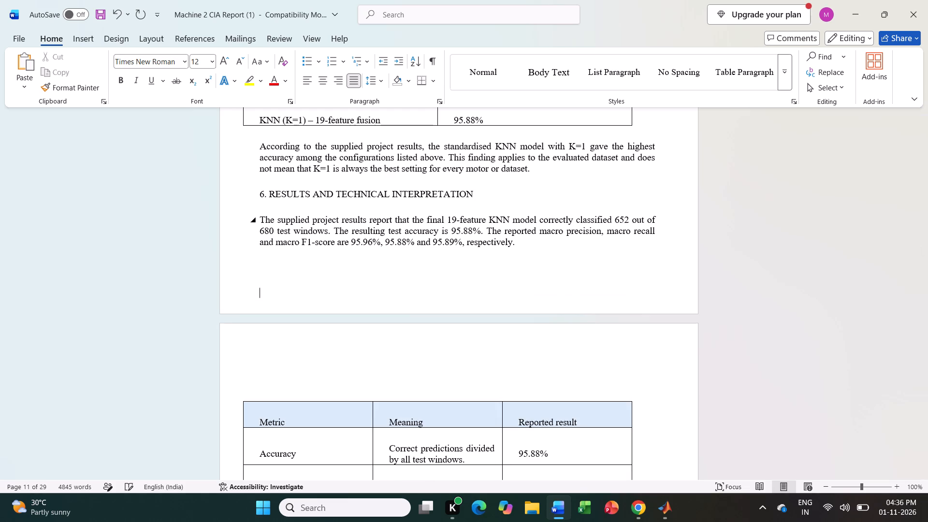
Copy the KNN confusion matrix figure from the original report's results section.
scroll(538, 243, down, 3)
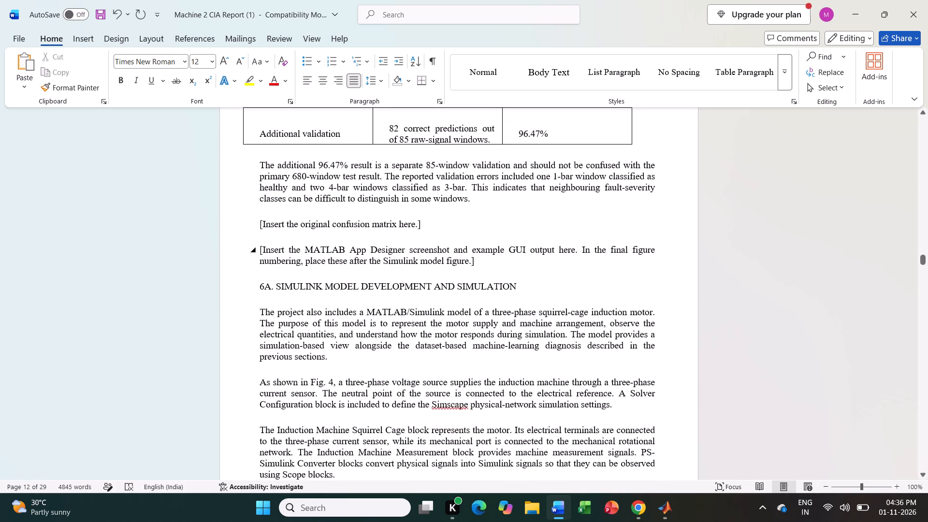
scroll(470, 321, down, 14)
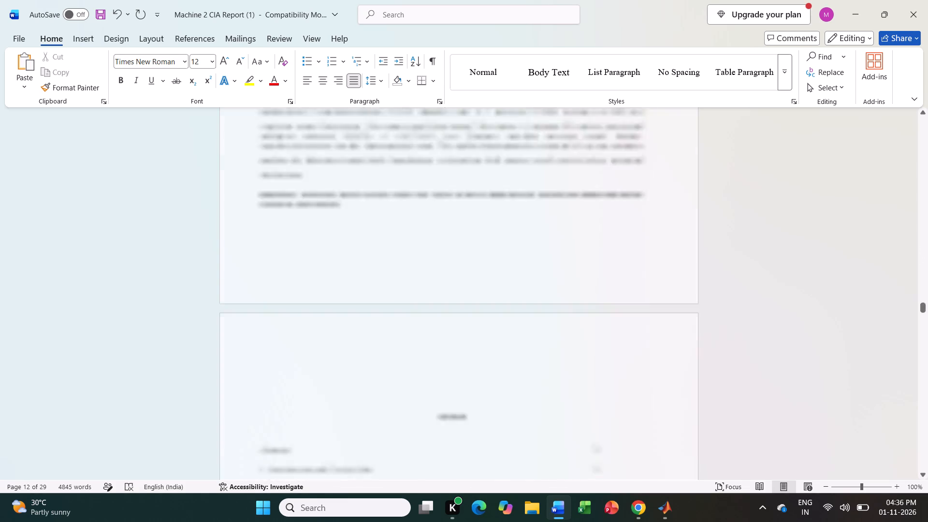
scroll(470, 321, down, 3)
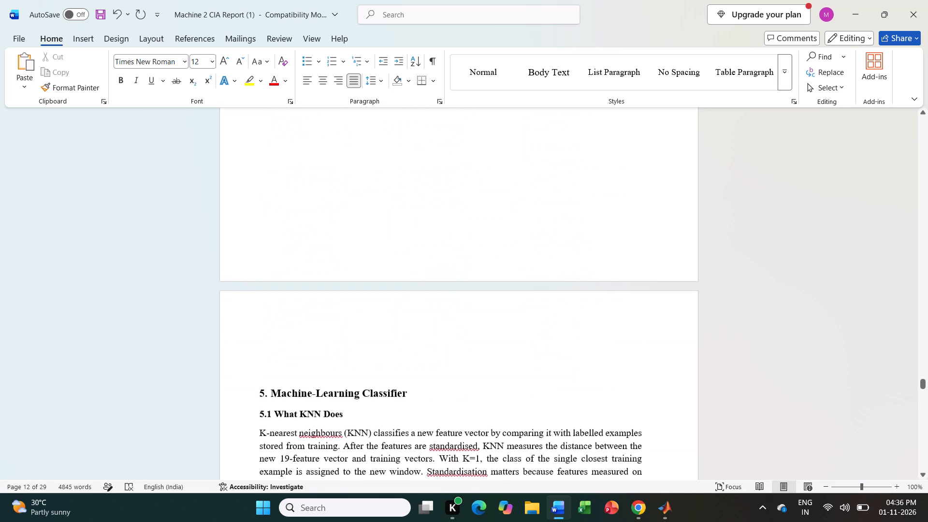
scroll(470, 321, down, 3)
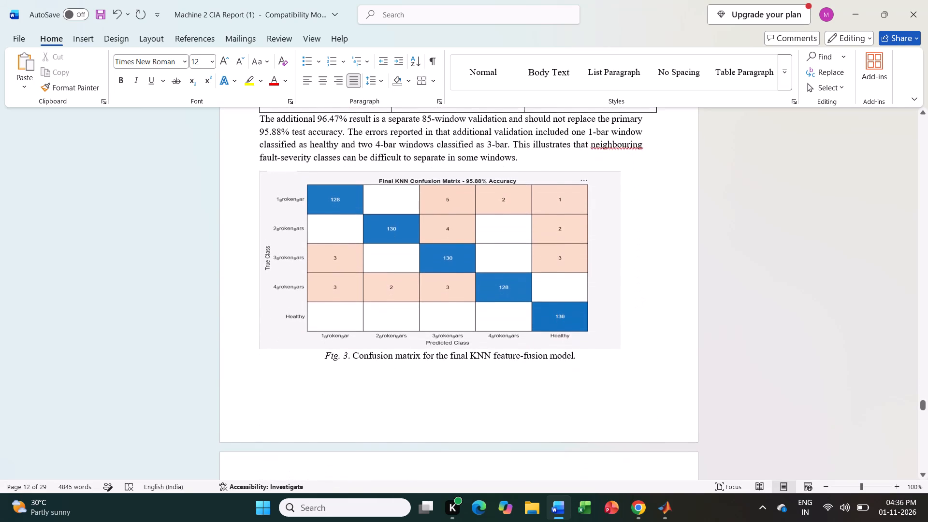
scroll(470, 321, down, 1)
click(475, 292)
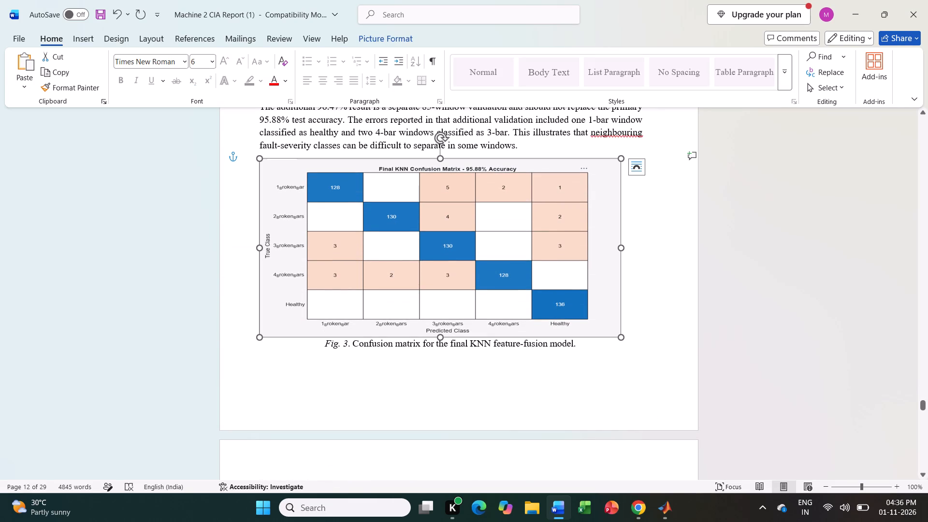
key(ctrl+c)
Paste the confusion matrix on a new line after the section 6 paragraph about the additional 96.47% validation result.
scroll(729, 328, up, 16)
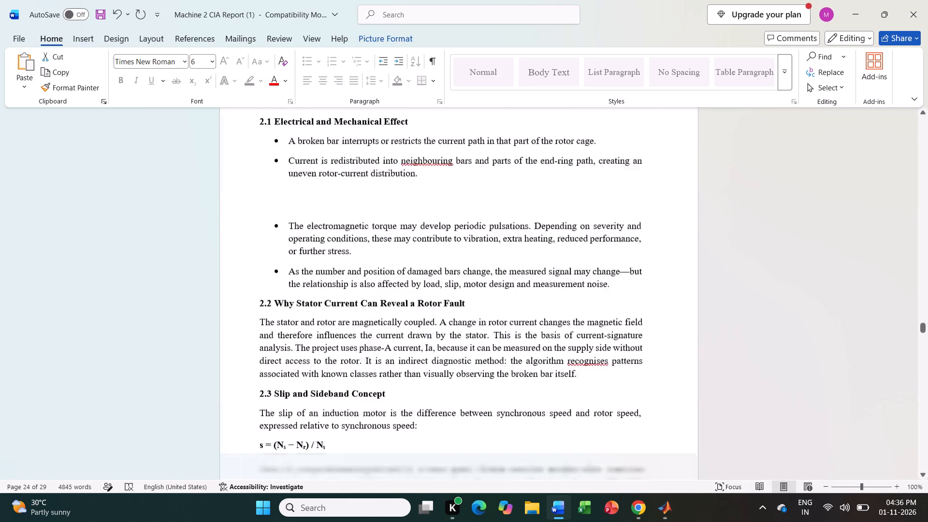
scroll(729, 328, up, 3)
scroll(729, 328, down, 7)
scroll(729, 328, up, 6)
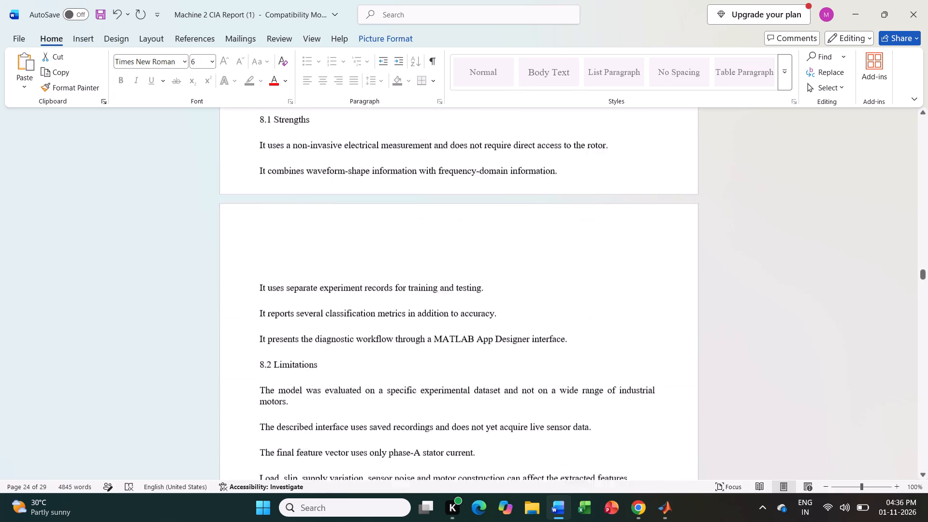
scroll(729, 328, up, 4)
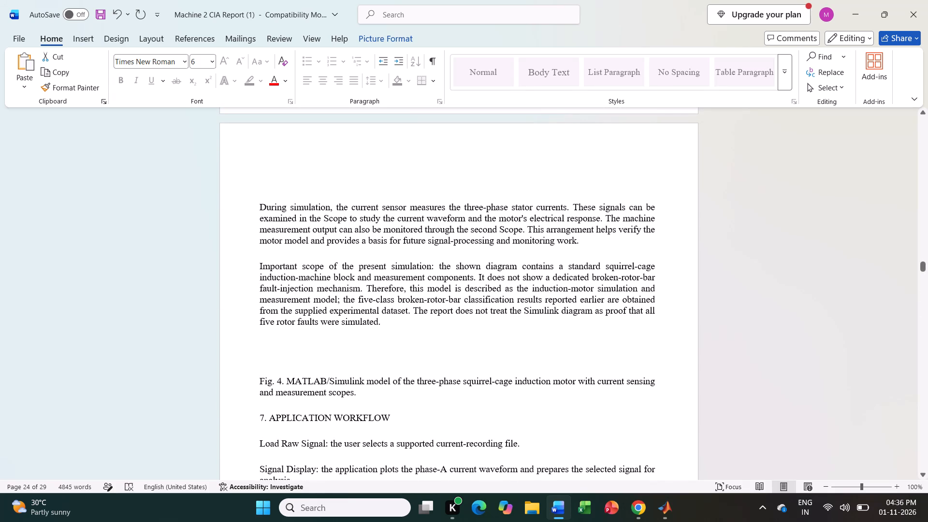
scroll(729, 328, up, 5)
scroll(729, 328, down, 4)
click(465, 237)
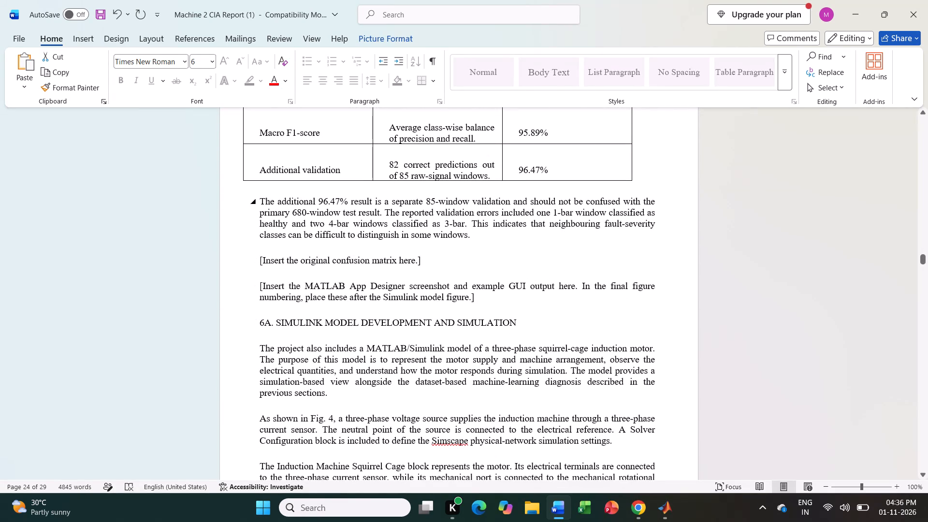
click(476, 236)
key(Return)
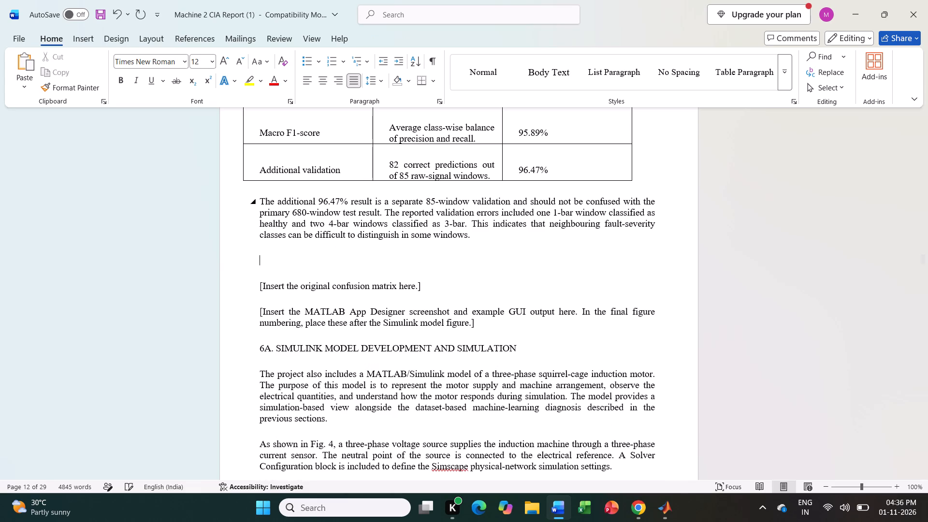
key(ctrl+v)
scroll(475, 290, down, 1)
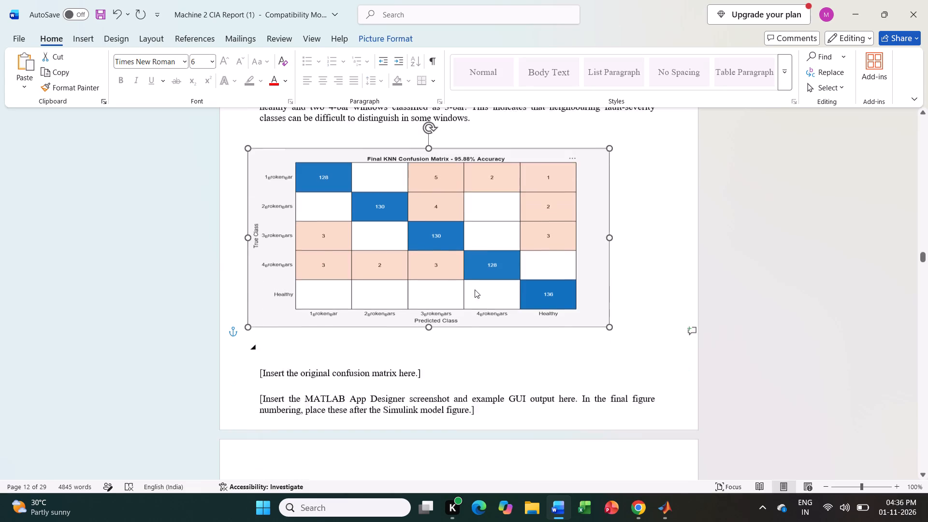
scroll(475, 290, down, 1)
click(388, 215)
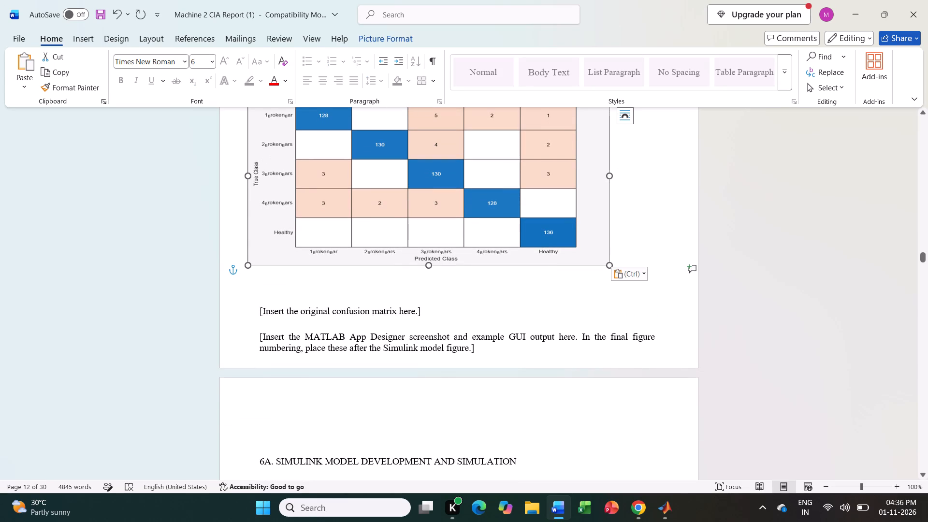
click(321, 85)
Copy the caption "Fig. 3. Confusion matrix for the final KNN feature-fusion model." from the original report.
scroll(383, 337, down, 14)
scroll(383, 337, down, 11)
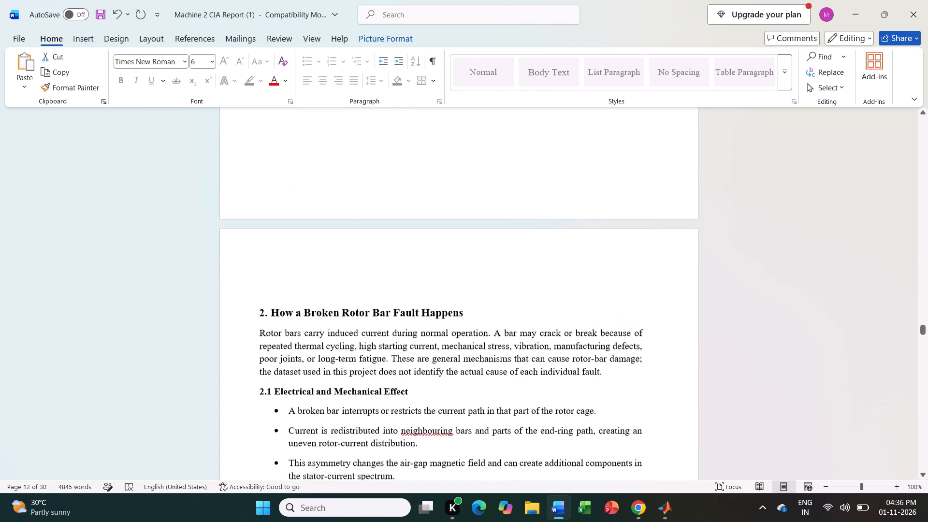
scroll(383, 337, down, 12)
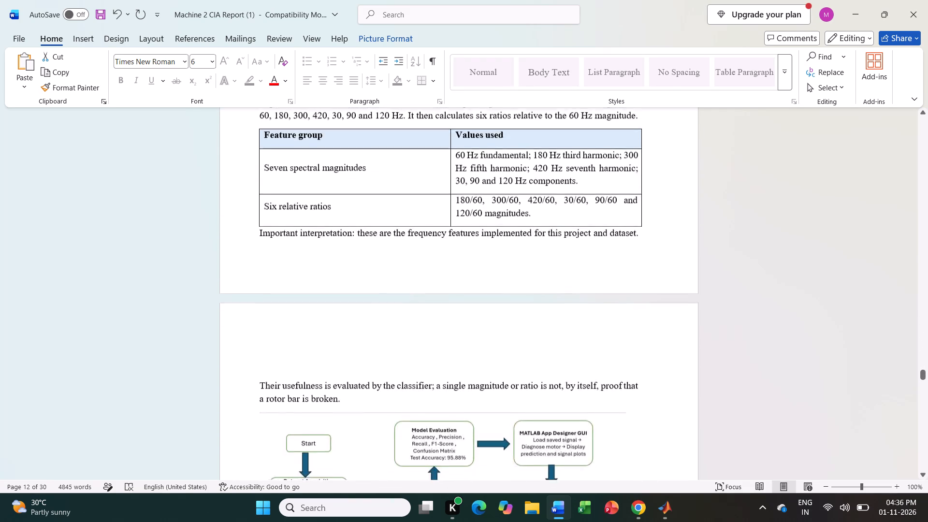
scroll(383, 337, down, 7)
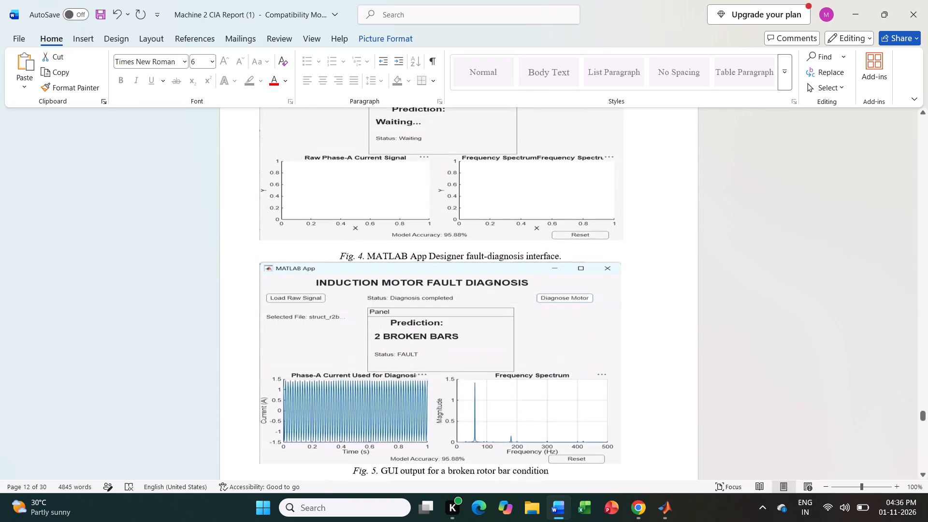
scroll(383, 337, down, 1)
scroll(385, 339, up, 5)
scroll(385, 311, down, 2)
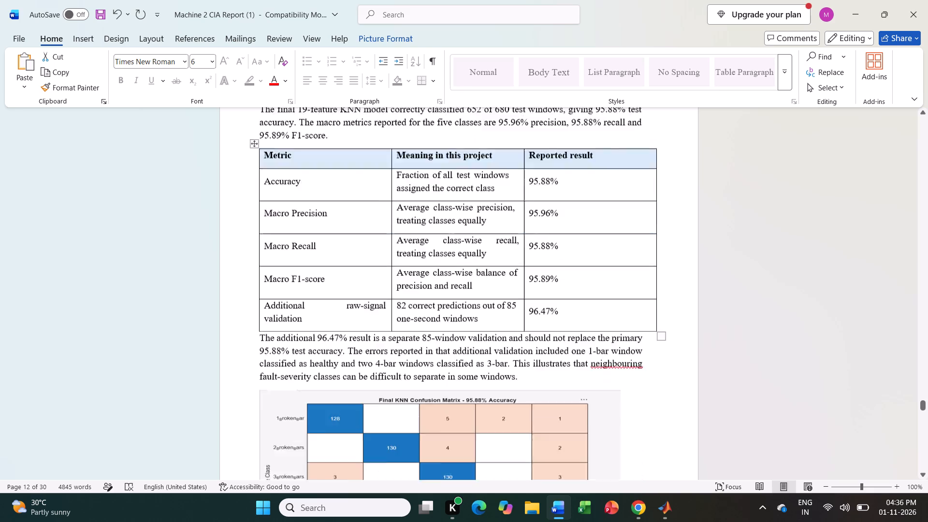
scroll(385, 311, down, 2)
drag(325, 302, 363, 300)
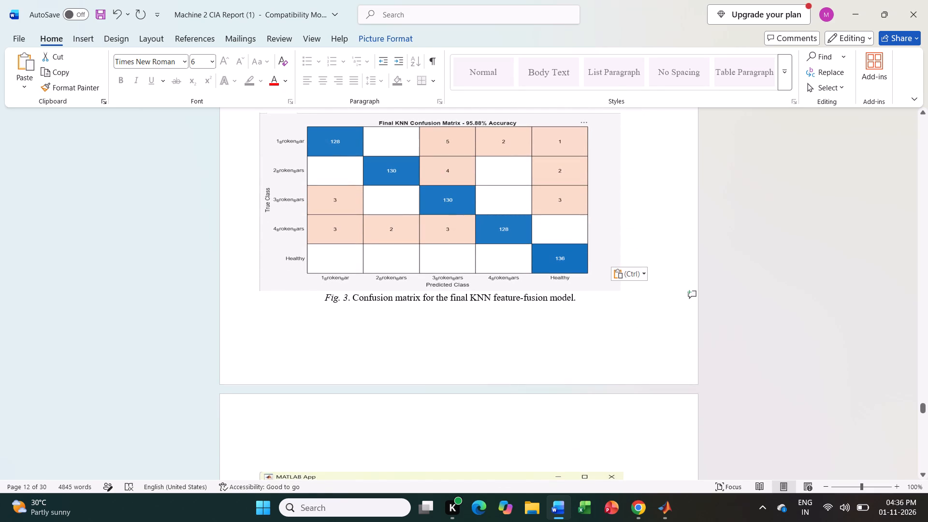
drag(363, 300, 607, 304)
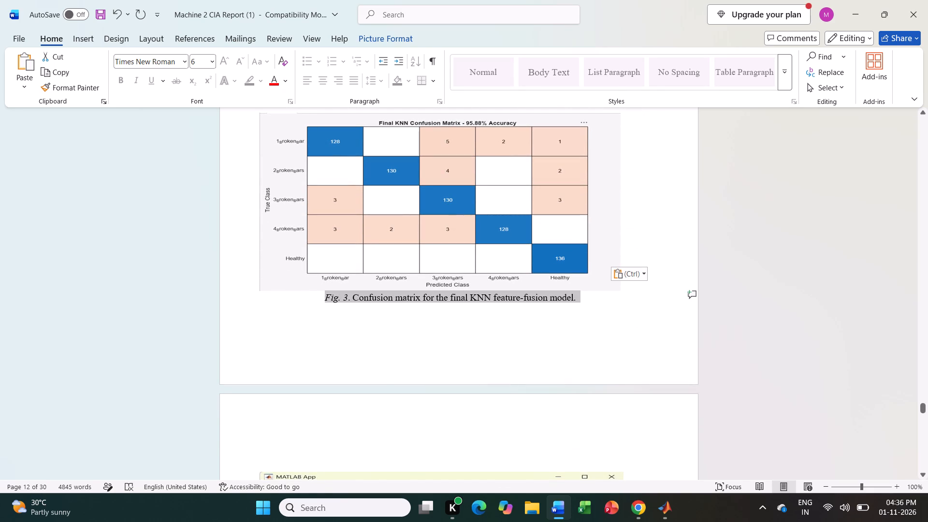
drag(607, 304, 606, 304)
key(ctrl+c)
click(606, 304)
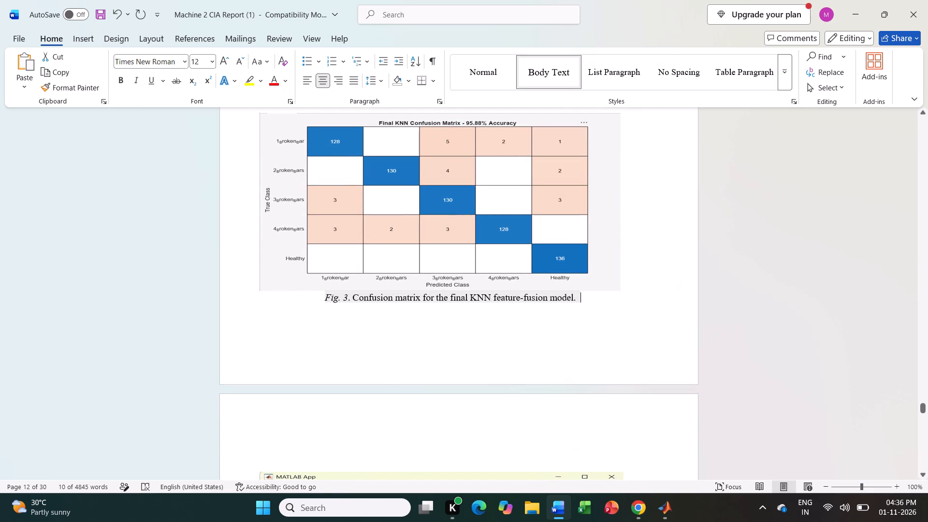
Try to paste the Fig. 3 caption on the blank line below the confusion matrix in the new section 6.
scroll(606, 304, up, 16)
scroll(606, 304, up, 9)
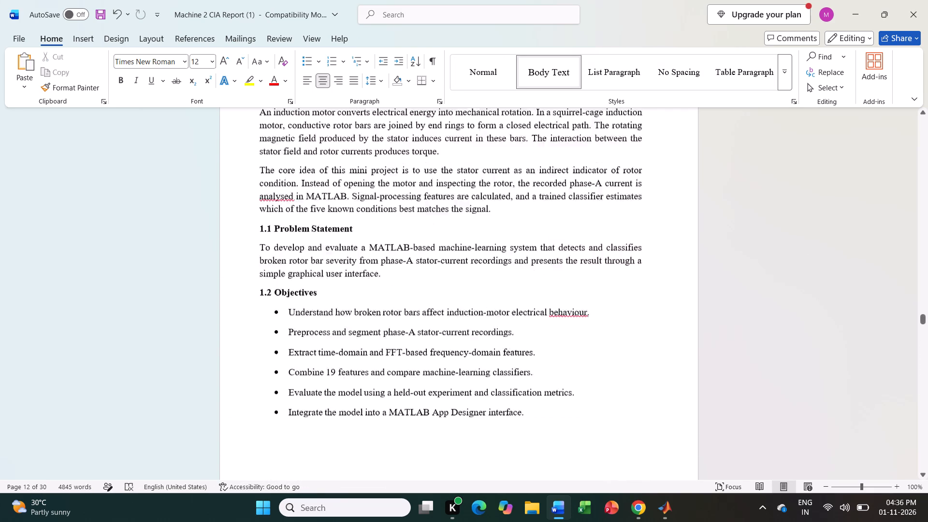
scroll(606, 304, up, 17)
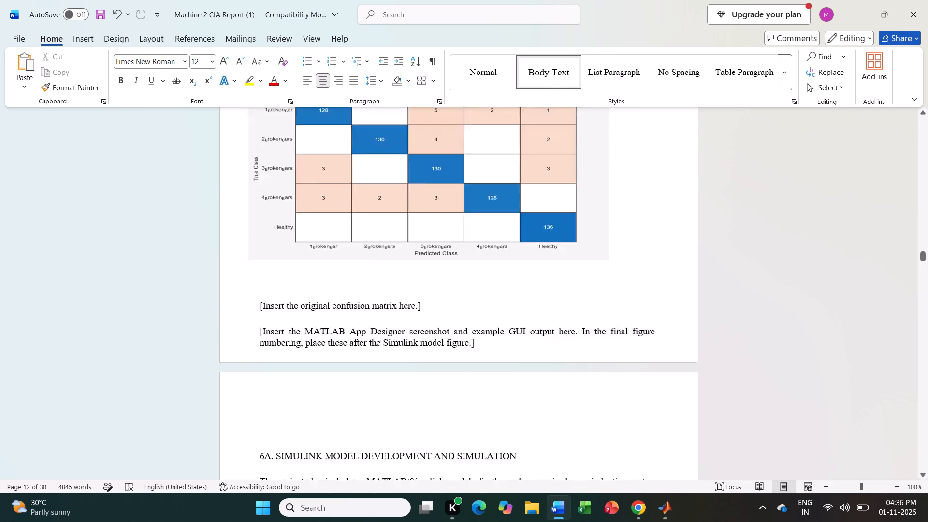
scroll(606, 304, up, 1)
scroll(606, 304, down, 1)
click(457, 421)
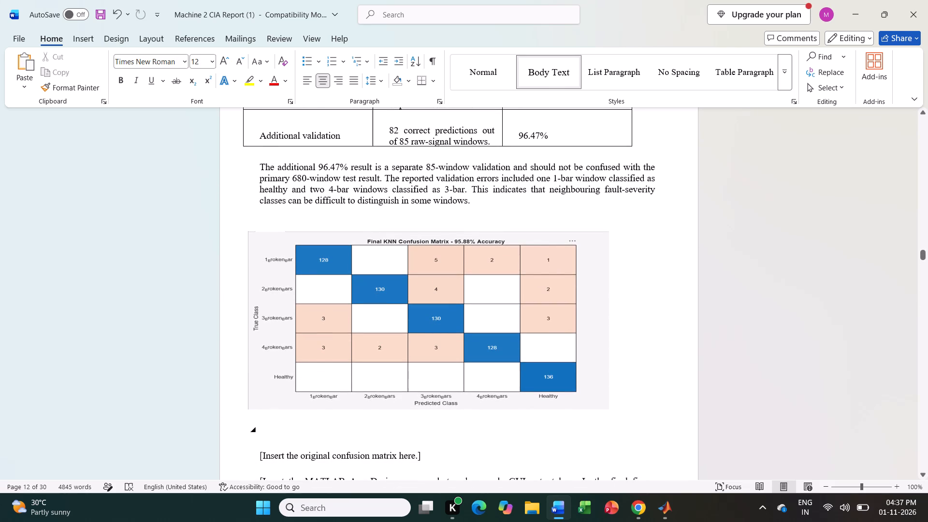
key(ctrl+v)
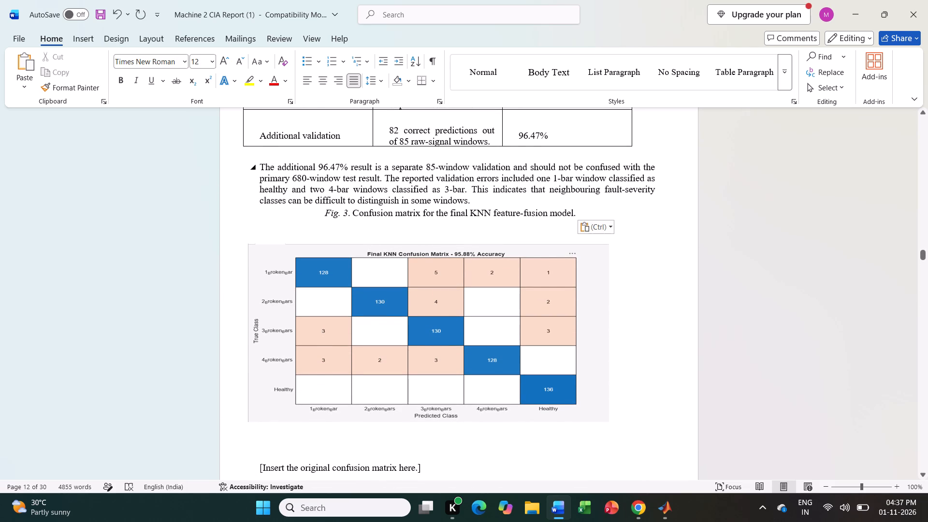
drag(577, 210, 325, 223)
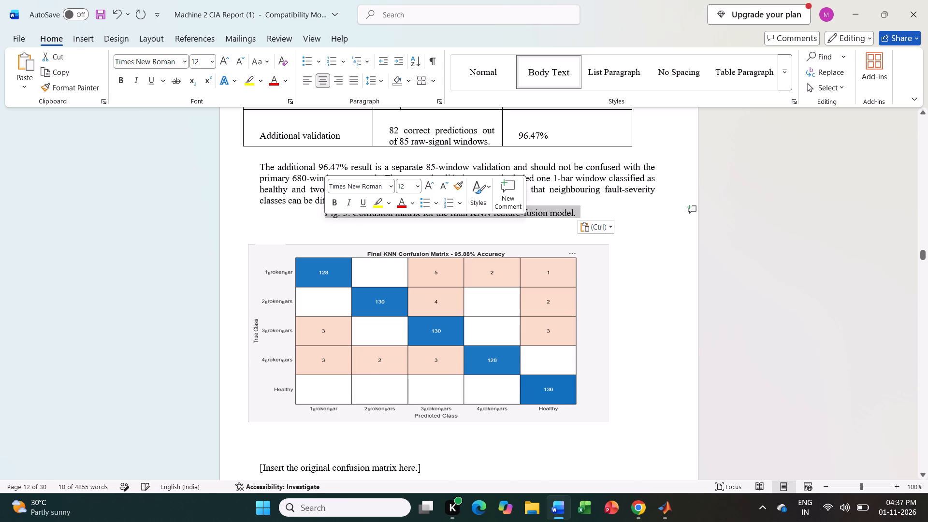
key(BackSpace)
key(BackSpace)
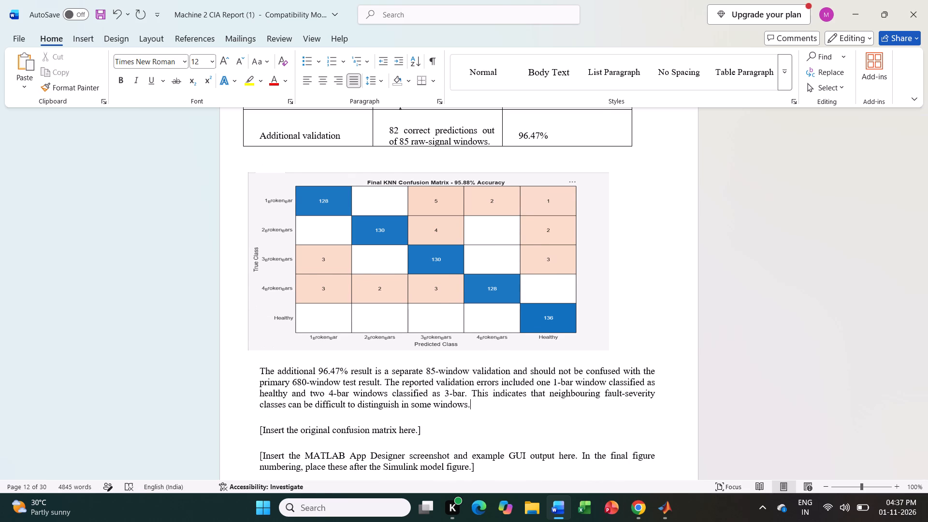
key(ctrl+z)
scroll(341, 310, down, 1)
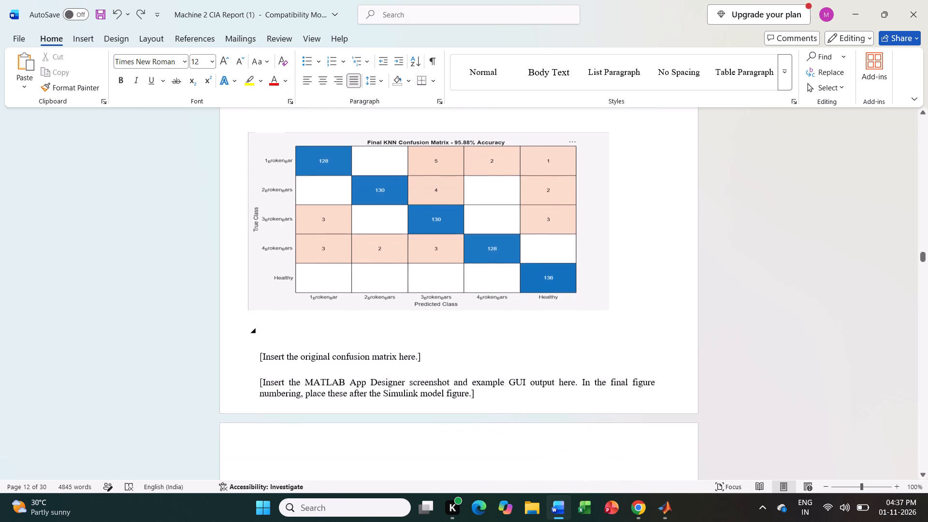
Delete the placeholder line "[Insert the original confusion matrix here.]" below the confusion matrix.
drag(257, 356, 422, 354)
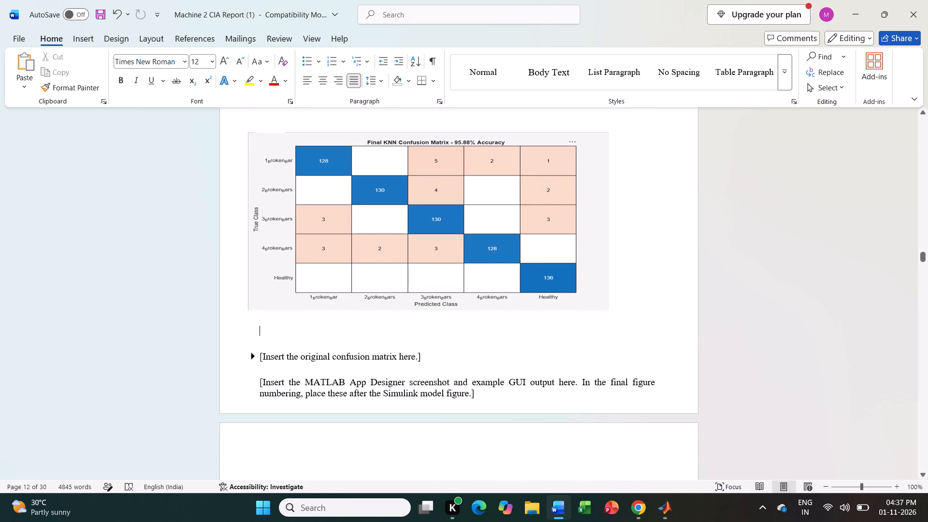
drag(422, 354, 422, 354)
drag(422, 354, 248, 345)
key(BackSpace)
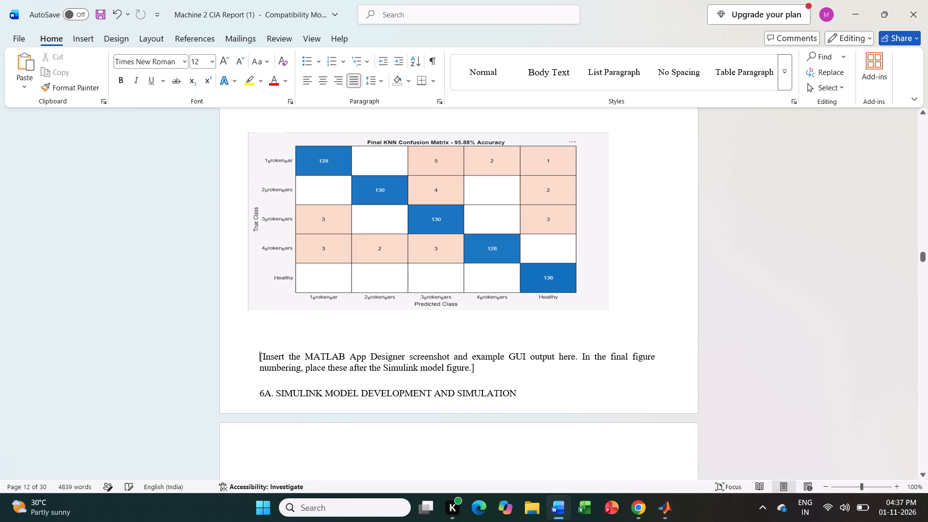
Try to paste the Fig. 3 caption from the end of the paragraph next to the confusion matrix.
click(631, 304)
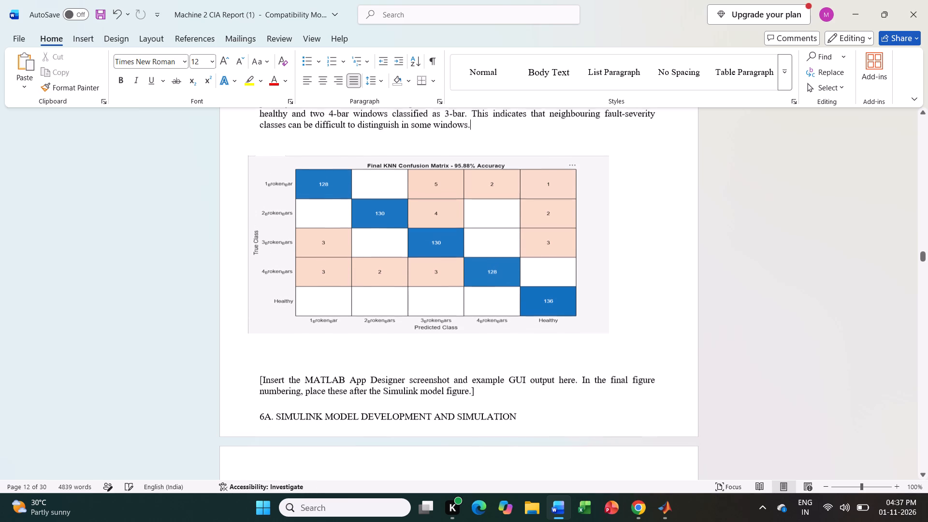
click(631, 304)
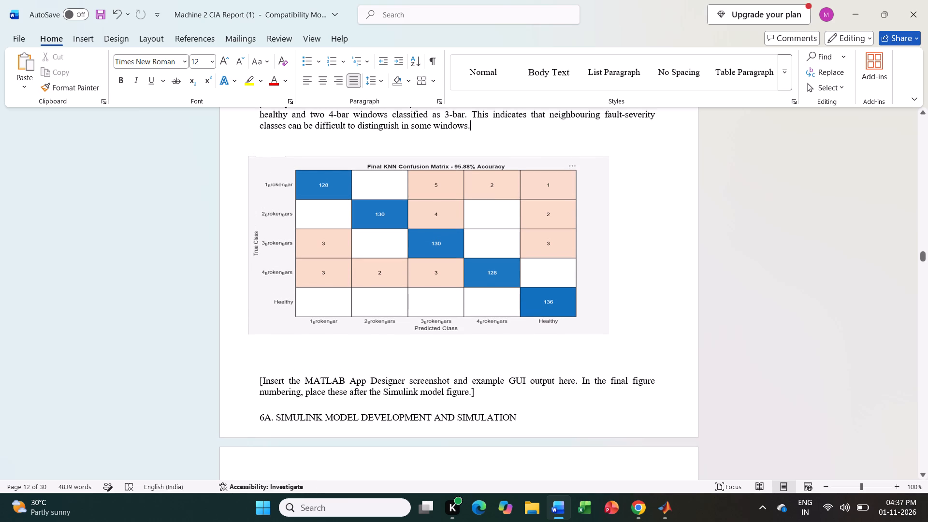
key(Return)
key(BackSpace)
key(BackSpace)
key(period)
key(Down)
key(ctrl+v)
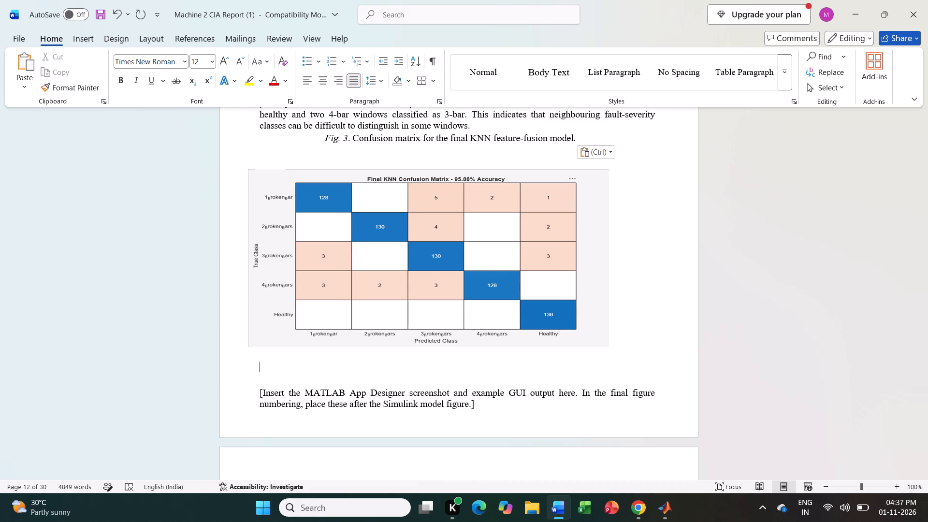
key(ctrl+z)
Paste the caption "Fig. 3. Confusion matrix for the final KNN feature-fusion model." on the blank line beneath the confusion matrix.
key(Down)
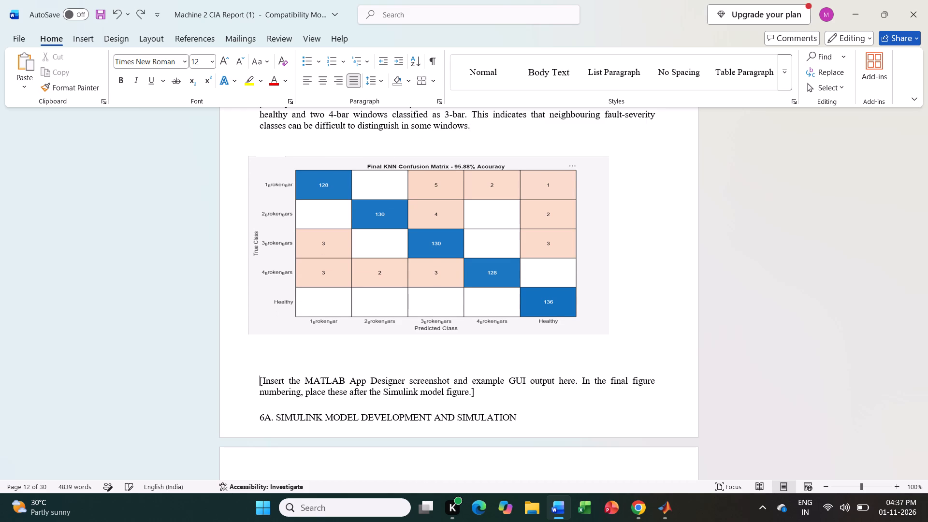
key(ctrl+v)
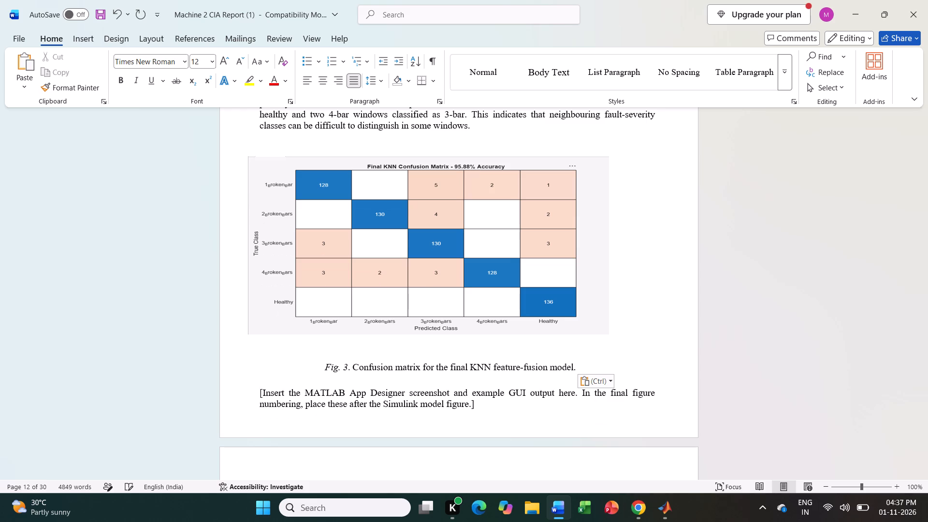
Copy the MATLAB App Designer interface screenshot with the waiting prediction from the original report's results section.
scroll(377, 397, down, 1)
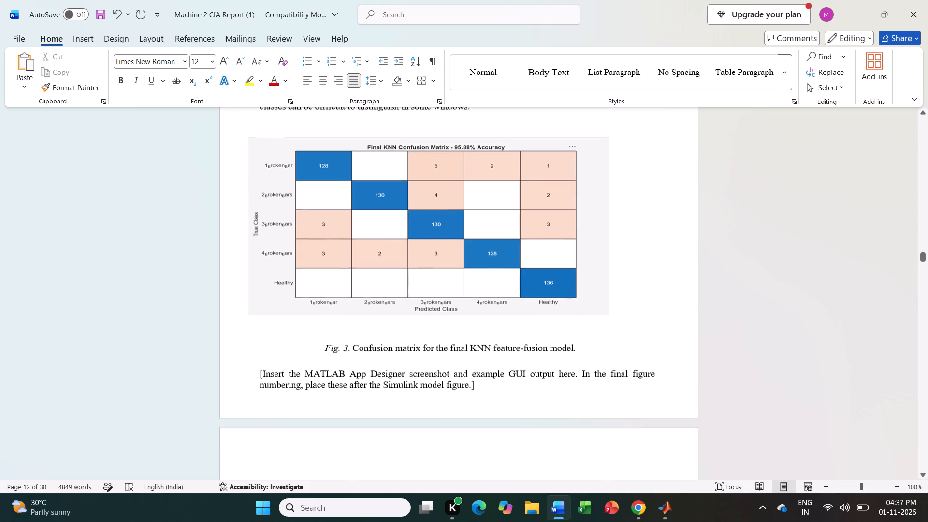
scroll(377, 397, down, 1)
scroll(614, 480, down, 6)
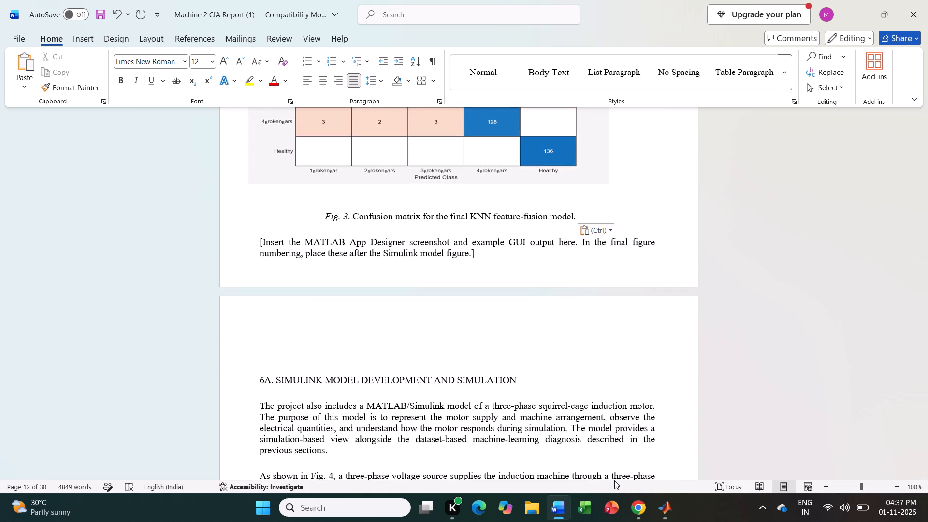
scroll(614, 480, down, 4)
scroll(489, 354, down, 15)
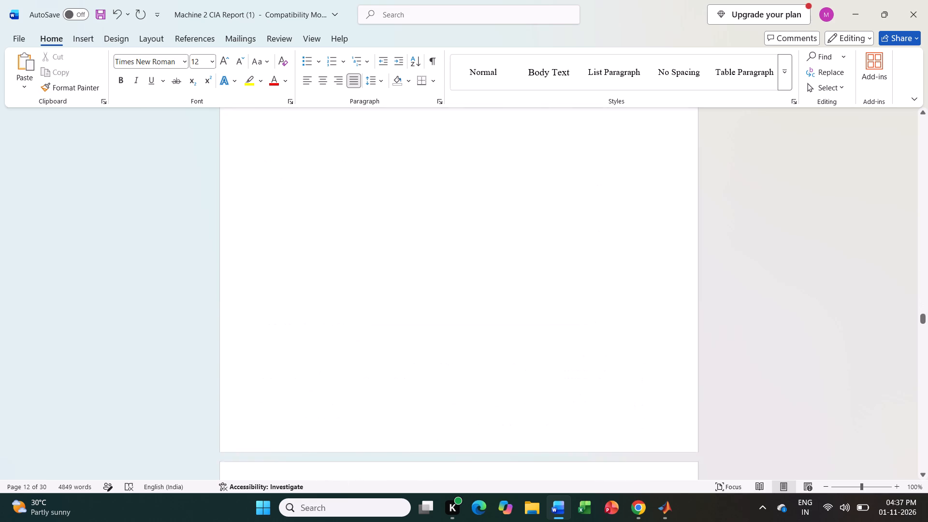
scroll(489, 354, down, 18)
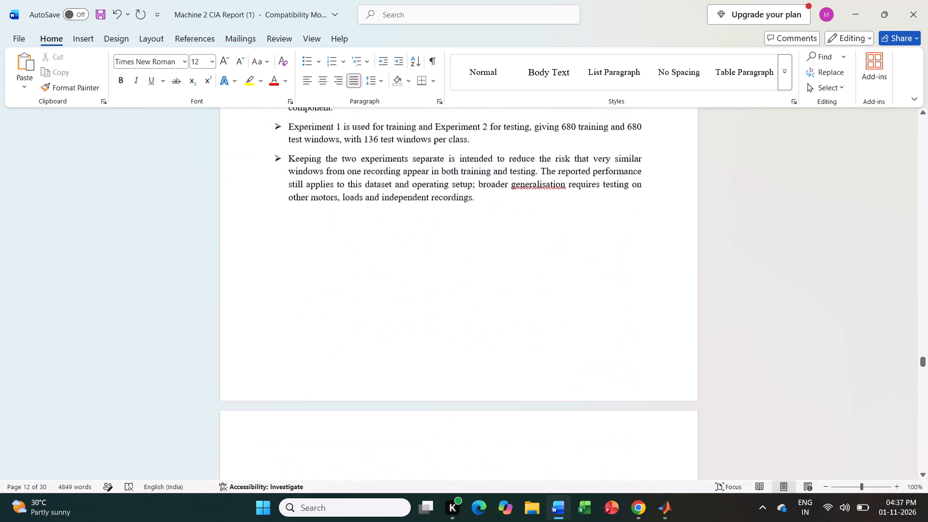
scroll(489, 354, down, 7)
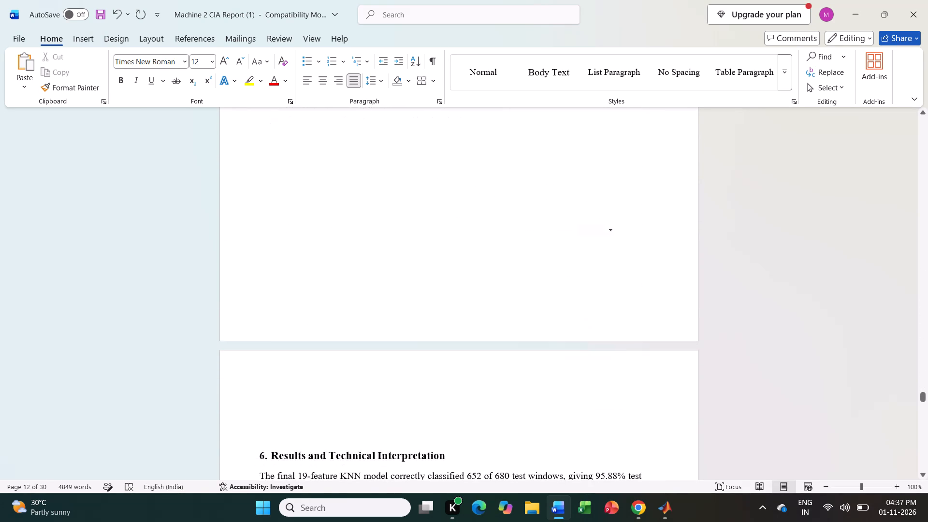
scroll(489, 354, down, 3)
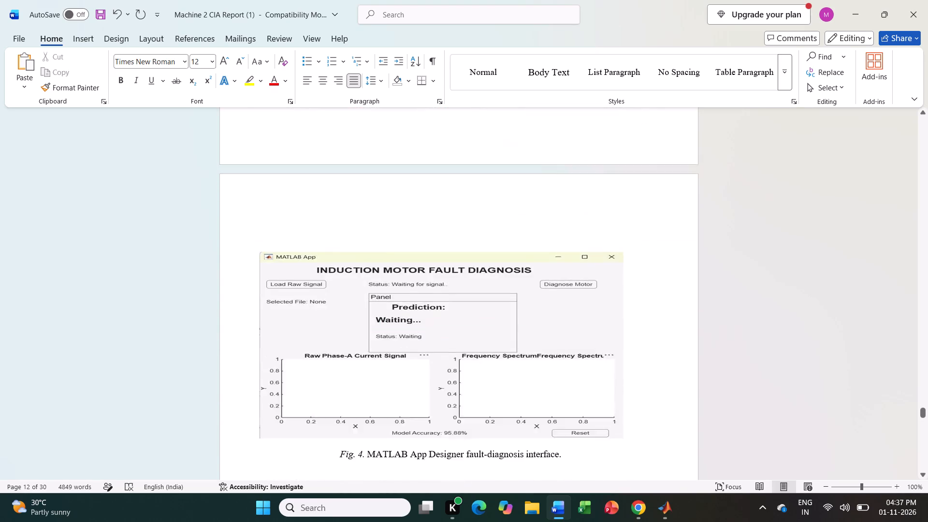
scroll(489, 354, down, 1)
click(495, 257)
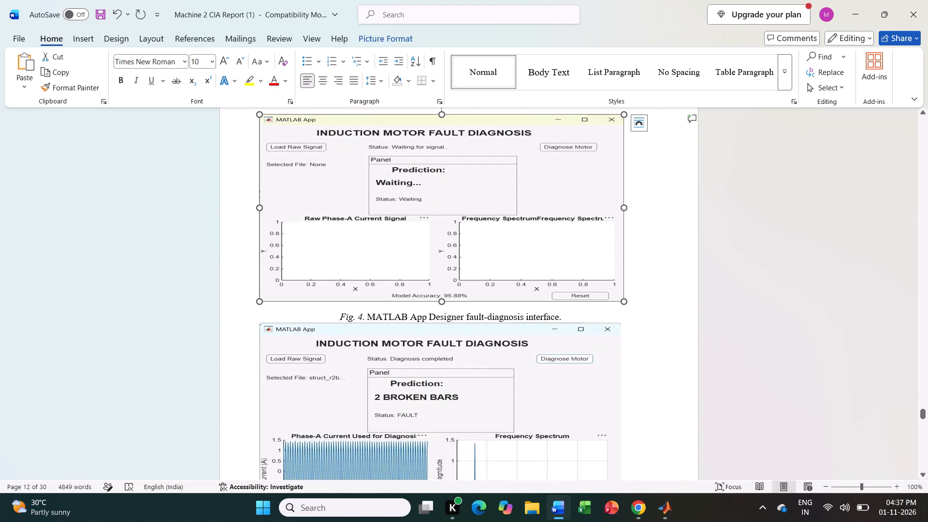
key(ctrl+c)
Paste the App Designer screenshot on a new line after the MATLAB App Designer placeholder, ahead of the 6A heading.
scroll(495, 257, up, 17)
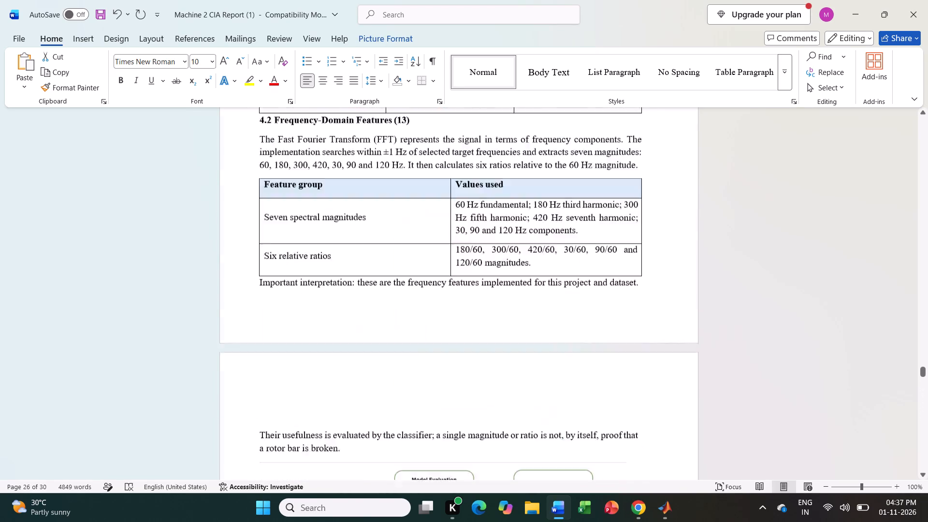
scroll(495, 257, up, 13)
scroll(495, 257, down, 3)
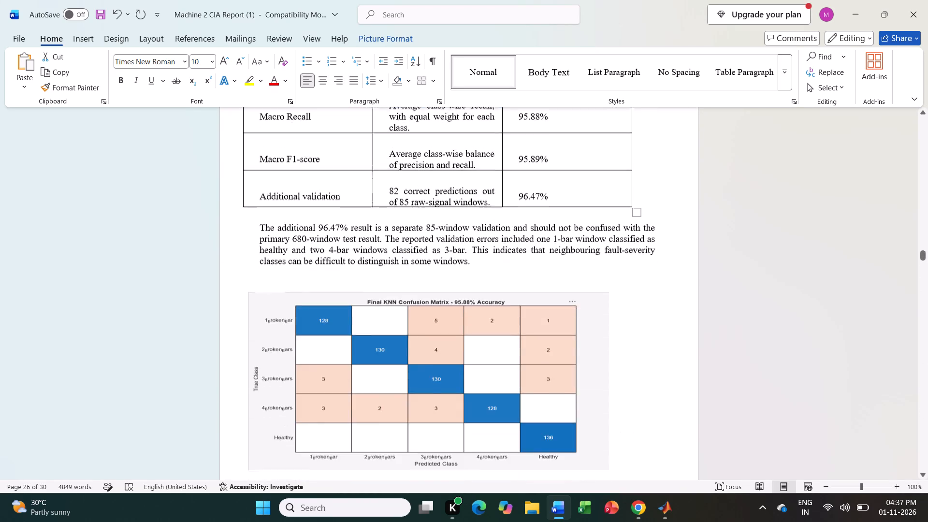
scroll(495, 257, down, 1)
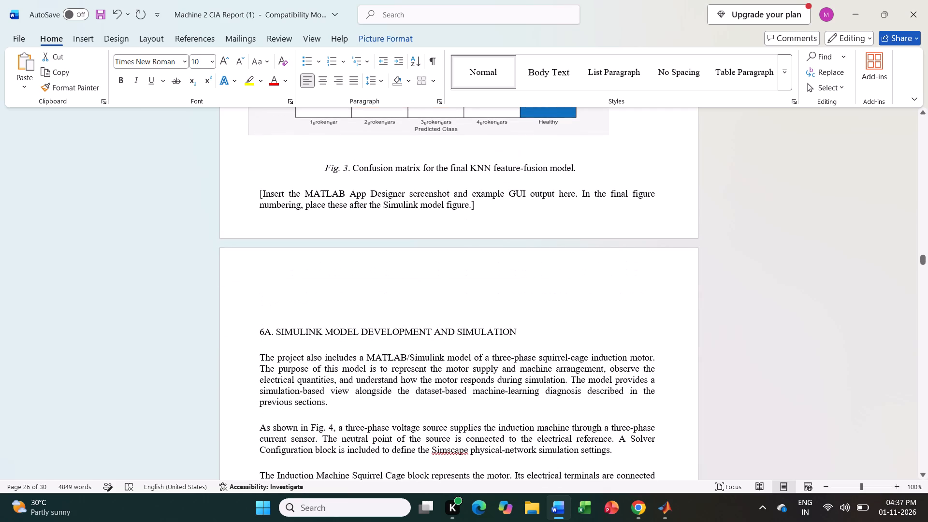
click(275, 320)
click(481, 200)
key(Return)
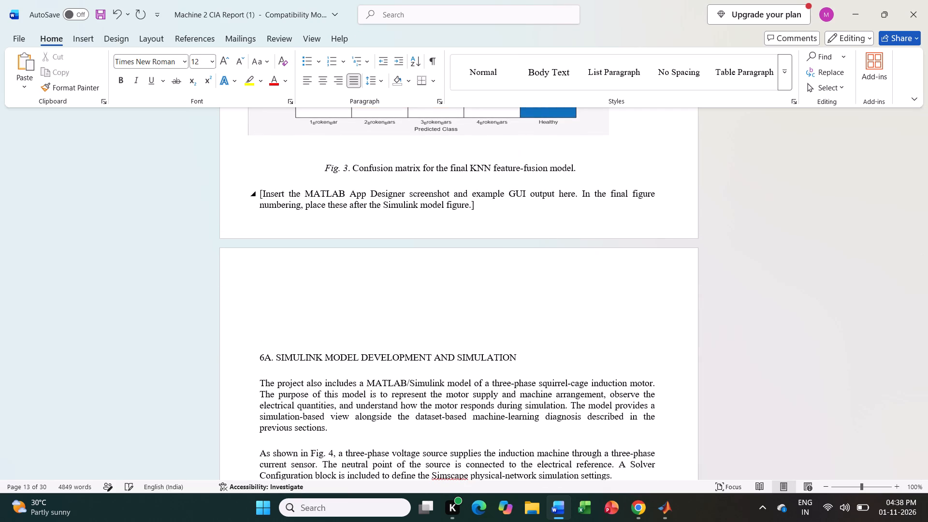
key(ctrl+v)
Insert a blank paragraph between the App Designer screenshot and the heading "6A. SIMULINK MODEL DEVELOPMENT AND SIMULATION".
scroll(481, 200, down, 1)
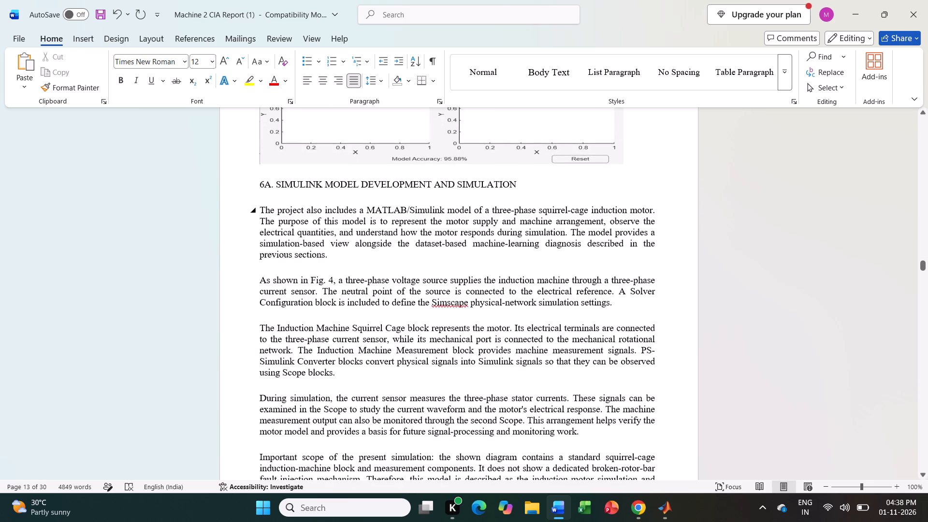
click(259, 184)
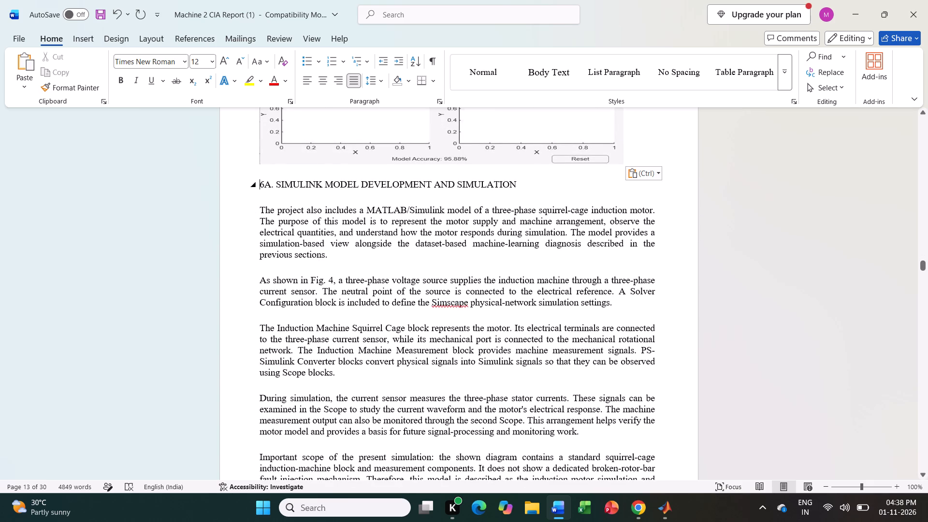
key(Return)
key(Up)
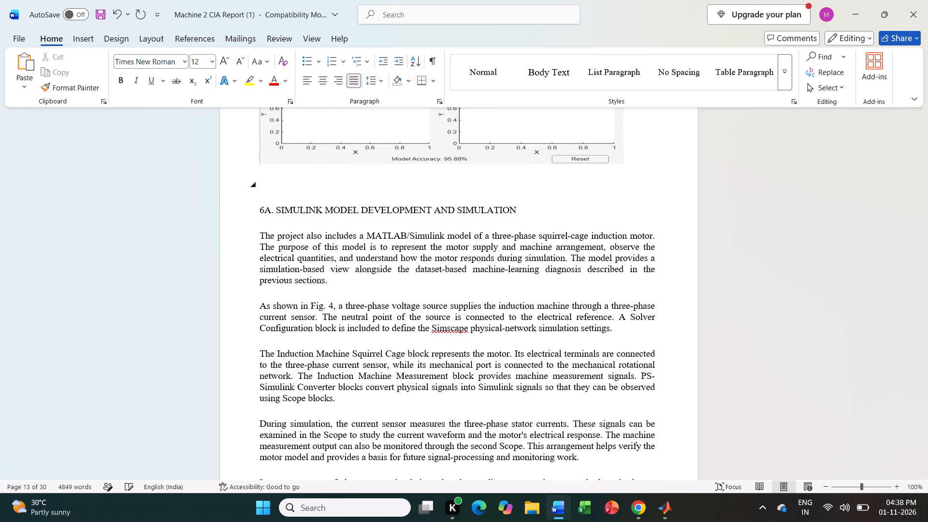
Copy the caption "Fig. 4. MATLAB App Designer fault-diagnosis interface" from beneath the waiting-state app screenshot in the original report.
scroll(259, 184, down, 18)
scroll(259, 184, down, 5)
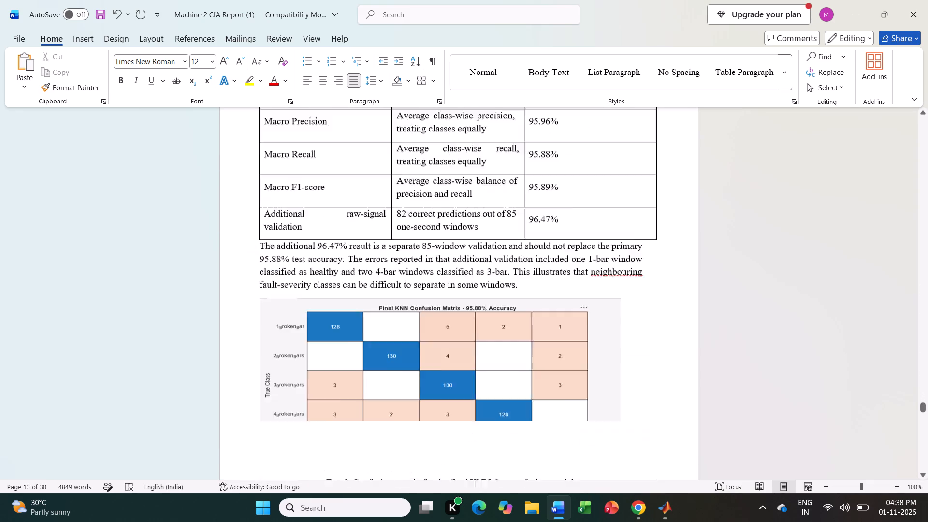
scroll(259, 184, down, 2)
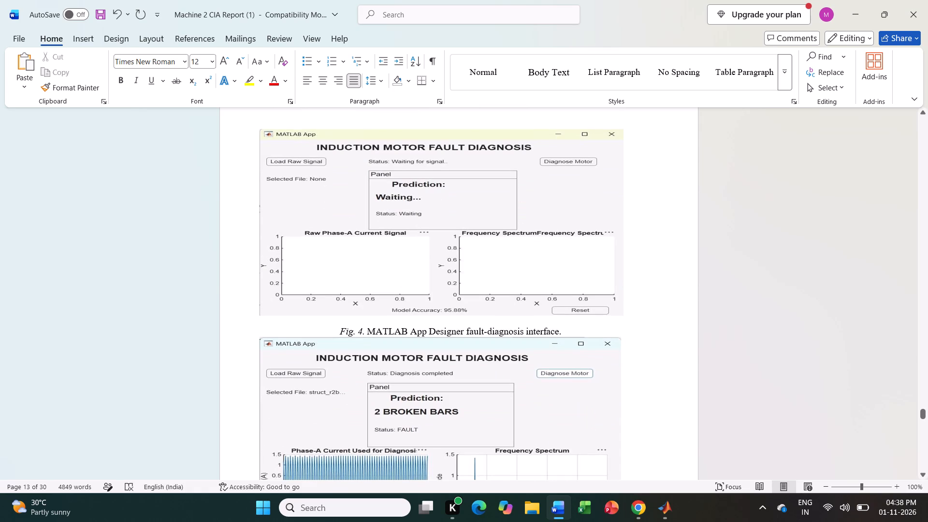
drag(336, 334, 583, 332)
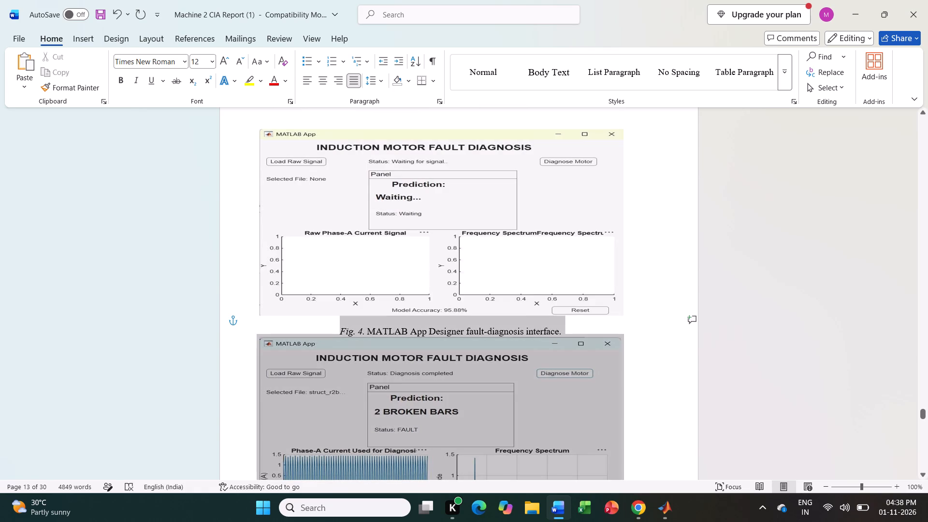
drag(583, 332, 560, 330)
drag(560, 330, 559, 330)
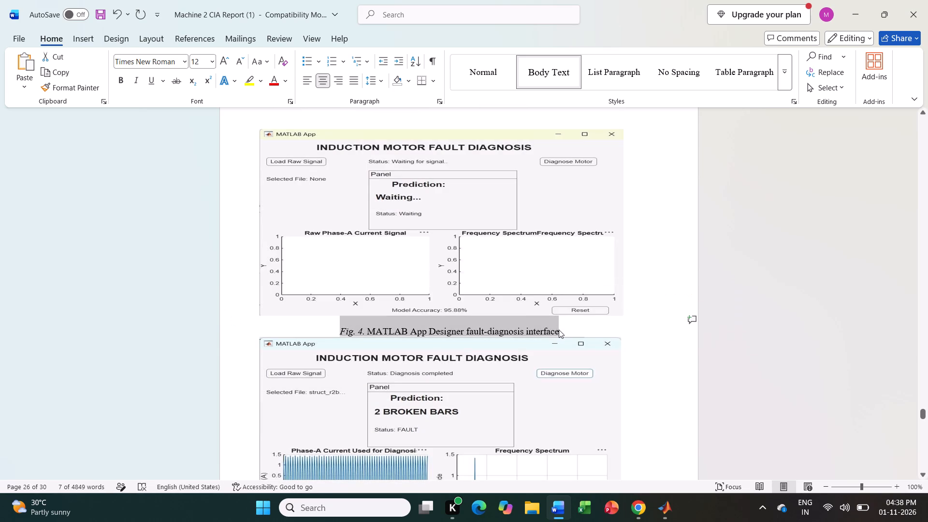
key(ctrl+c)
Paste the Fig. 4 caption on the blank line between the App Designer screenshot and the 6A heading.
scroll(559, 330, up, 10)
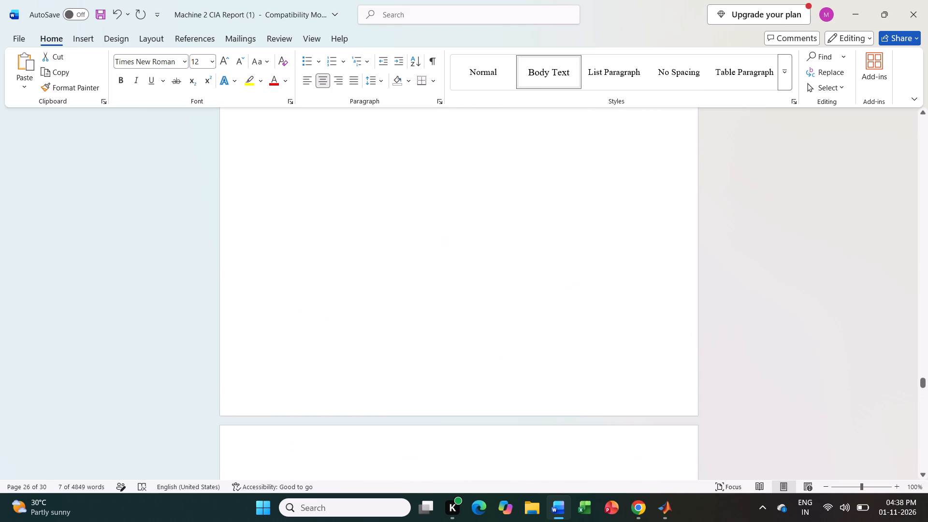
scroll(559, 330, up, 16)
scroll(559, 330, up, 13)
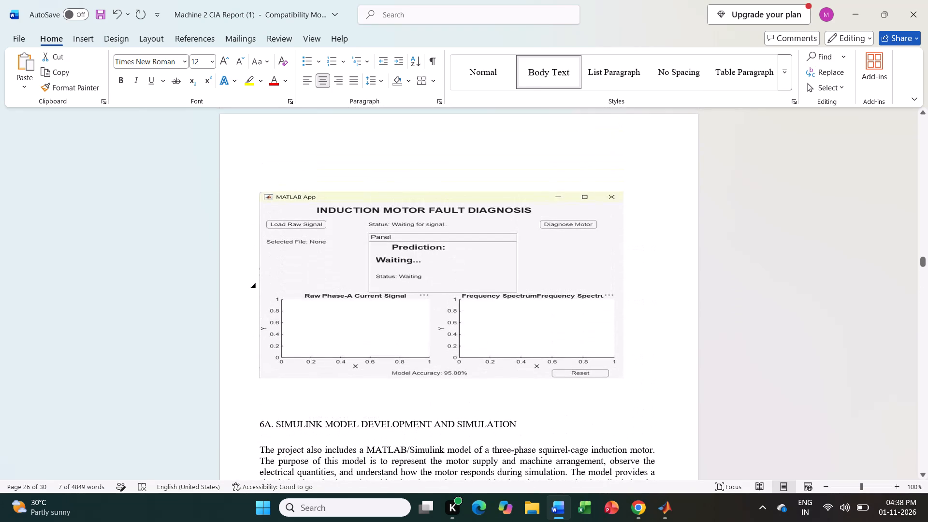
click(435, 384)
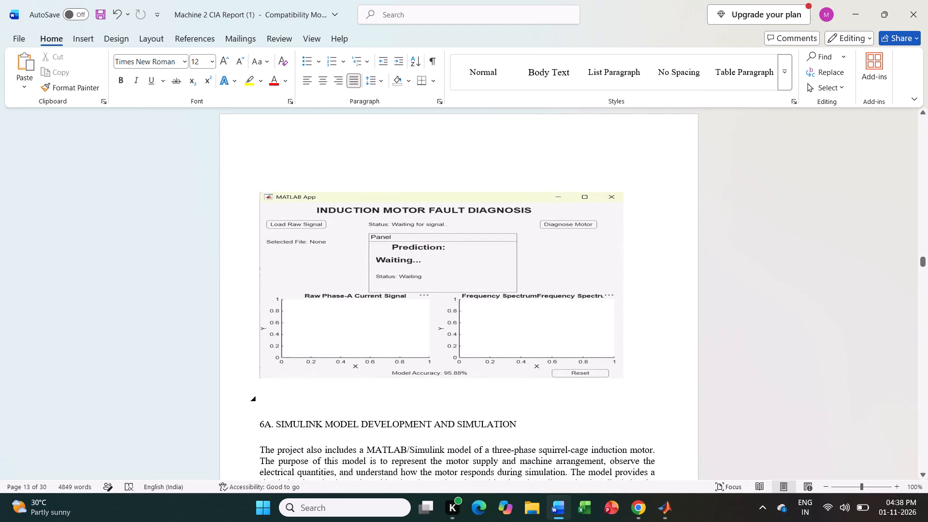
key(ctrl+v)
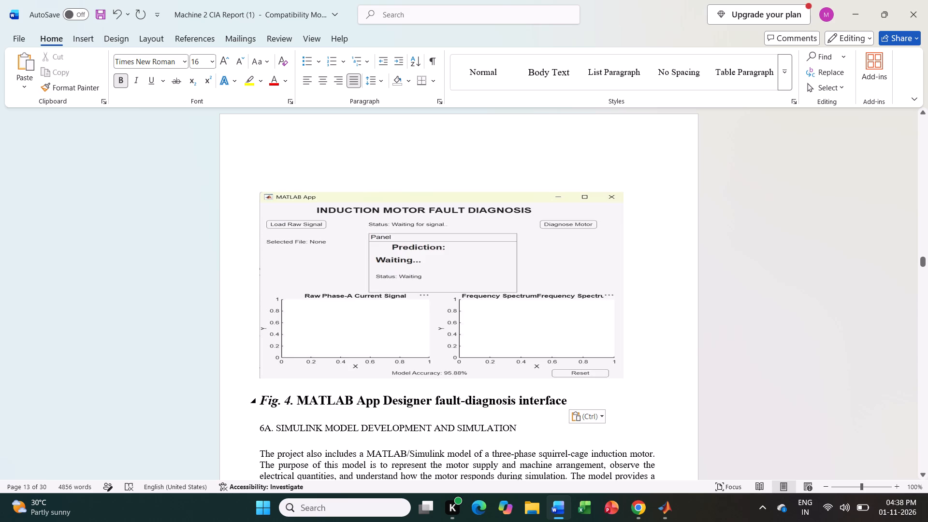
Format the pasted Fig. 4 caption as non-bold 12 pt text and centre it beneath the screenshot.
drag(262, 401, 603, 403)
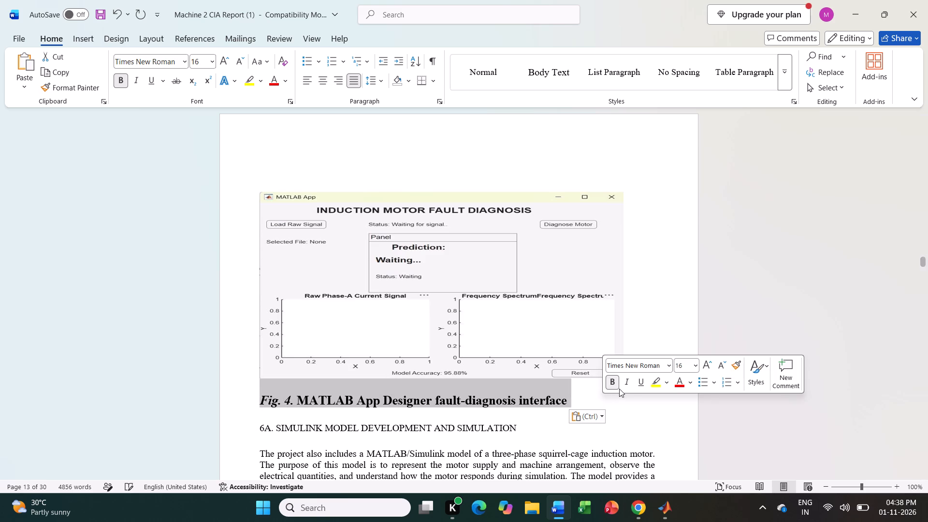
click(619, 389)
click(614, 383)
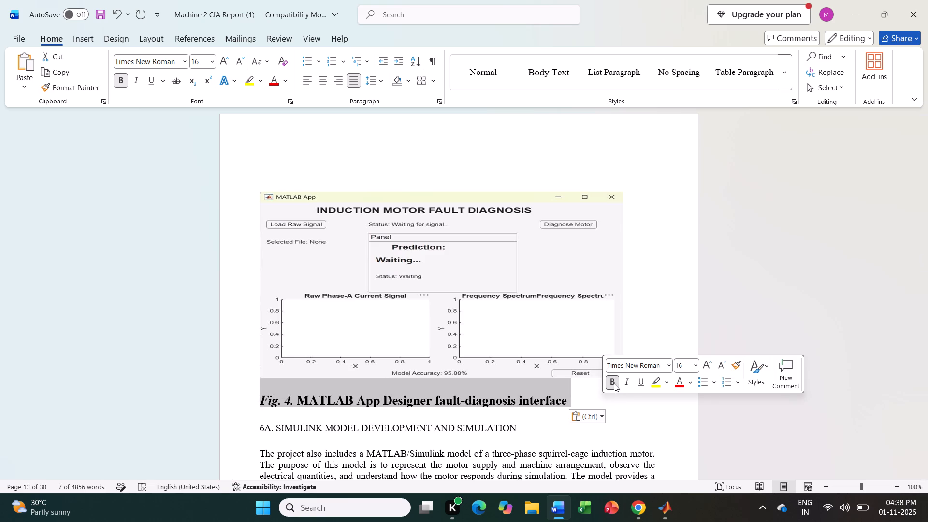
click(720, 367)
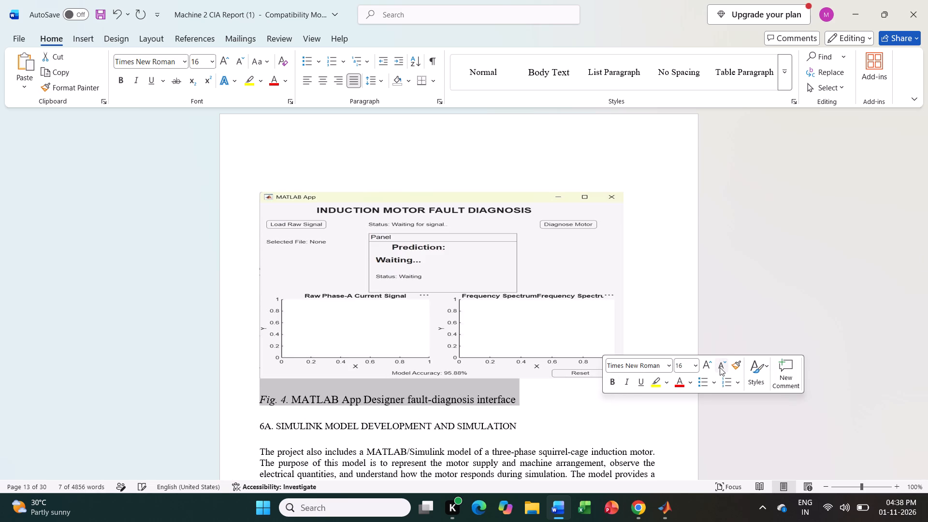
click(720, 367)
click(498, 402)
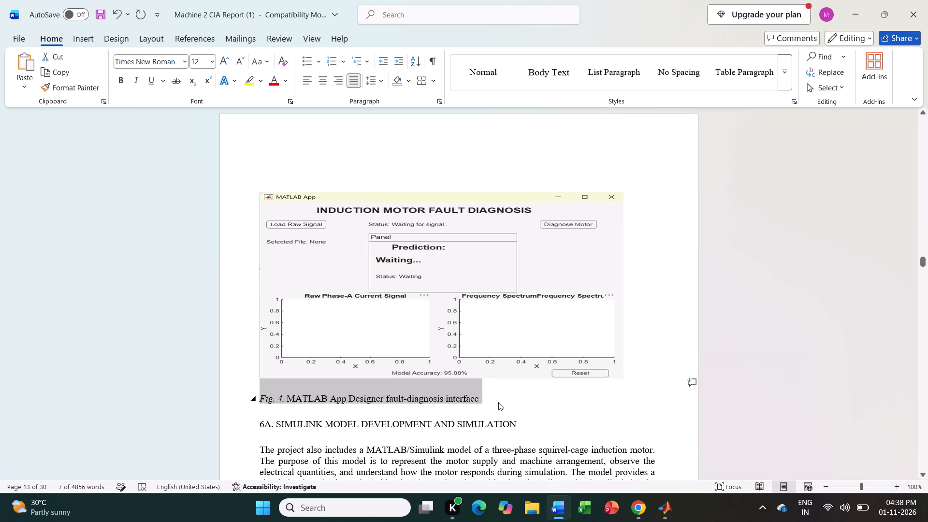
drag(260, 399, 498, 399)
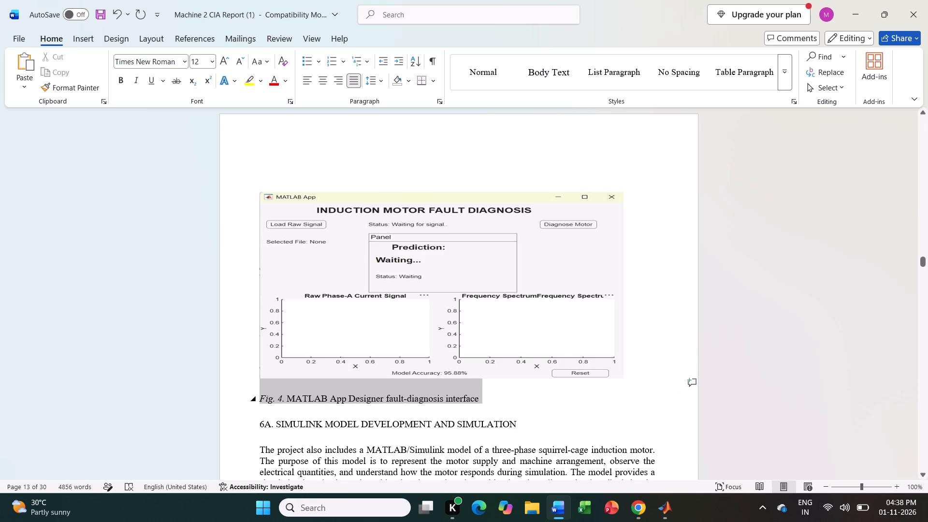
drag(498, 399, 502, 399)
click(322, 79)
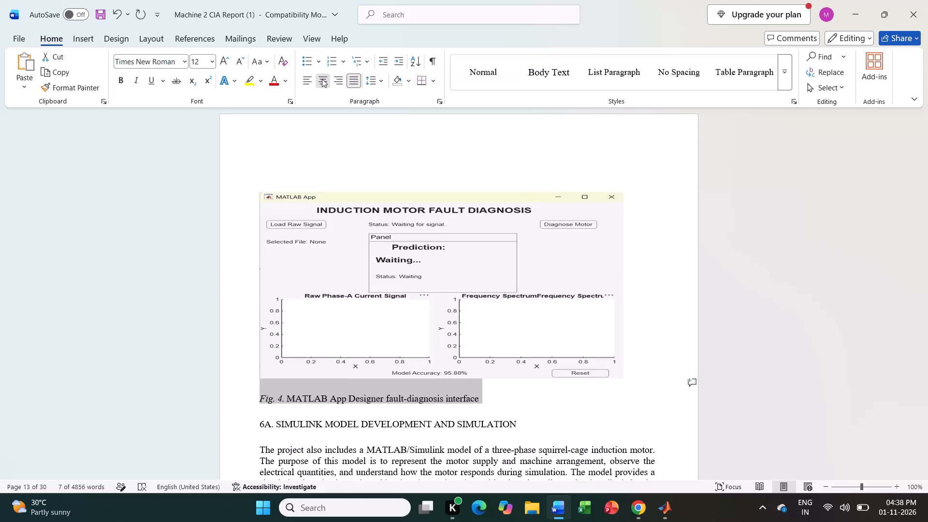
click(767, 312)
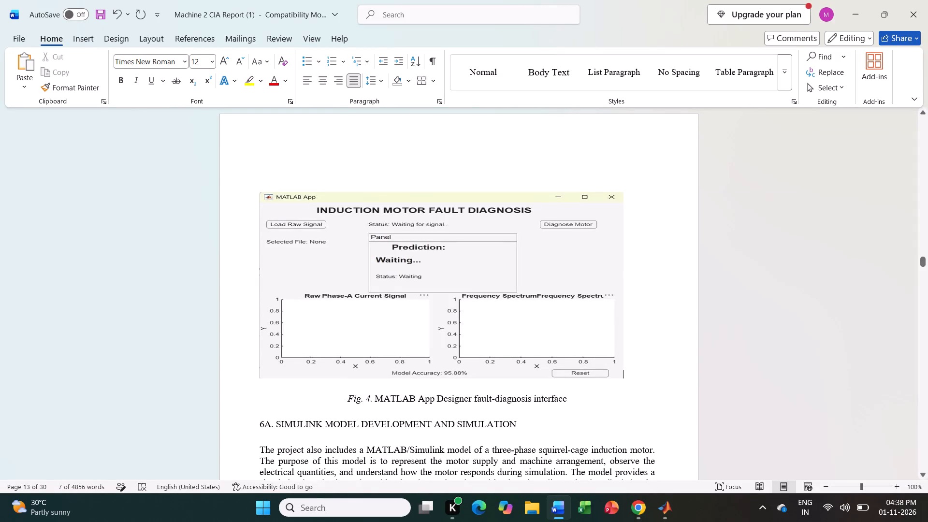
Insert a blank paragraph after the Fig. 4 caption, ahead of the 6A heading.
click(595, 402)
key(Return)
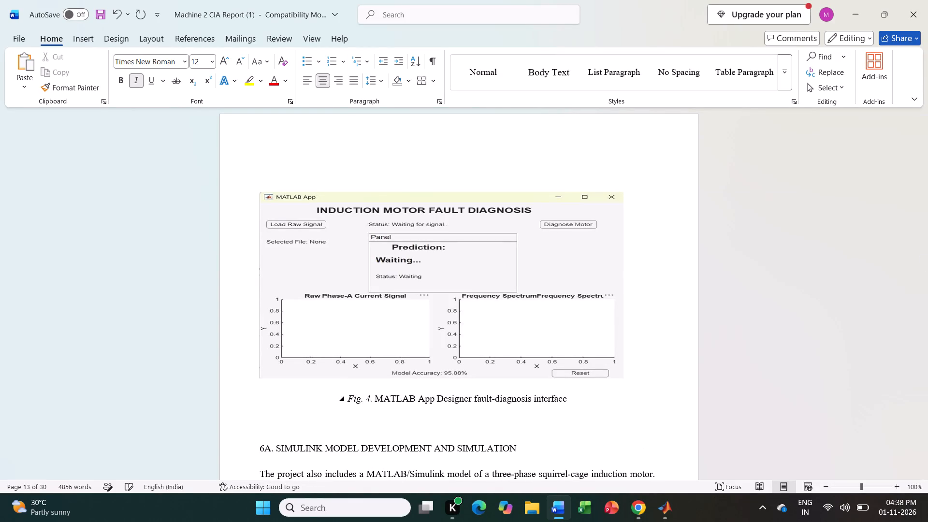
Copy the MATLAB app screenshot with the "2 BROKEN BARS" prediction from the original report's results section.
scroll(595, 402, down, 15)
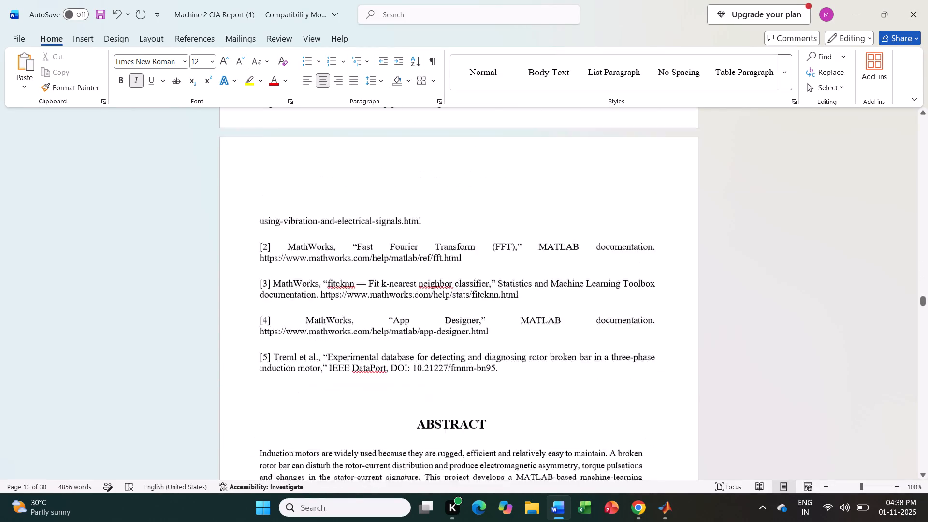
scroll(595, 402, down, 11)
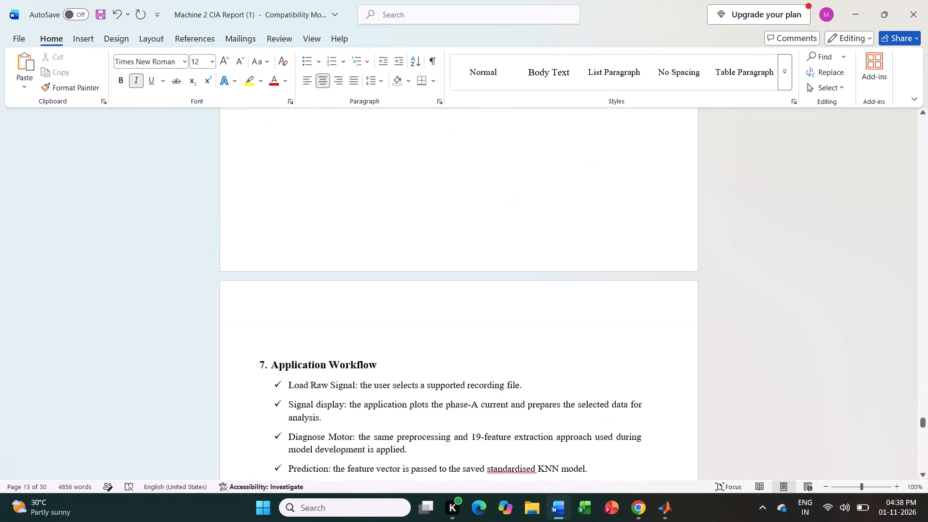
scroll(595, 402, up, 3)
click(550, 391)
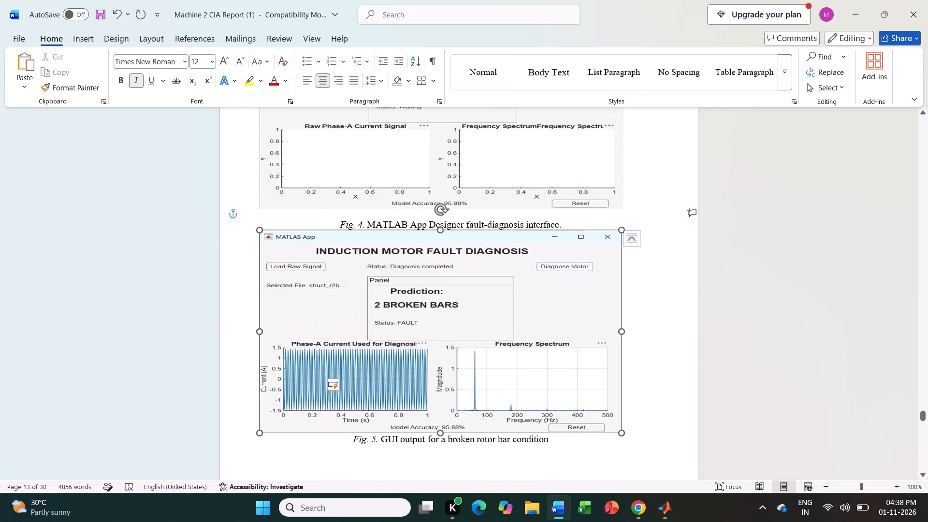
key(ctrl+c)
Paste the "2 BROKEN BARS" app screenshot on the blank line beneath the new Fig. 4 caption.
scroll(550, 391, up, 9)
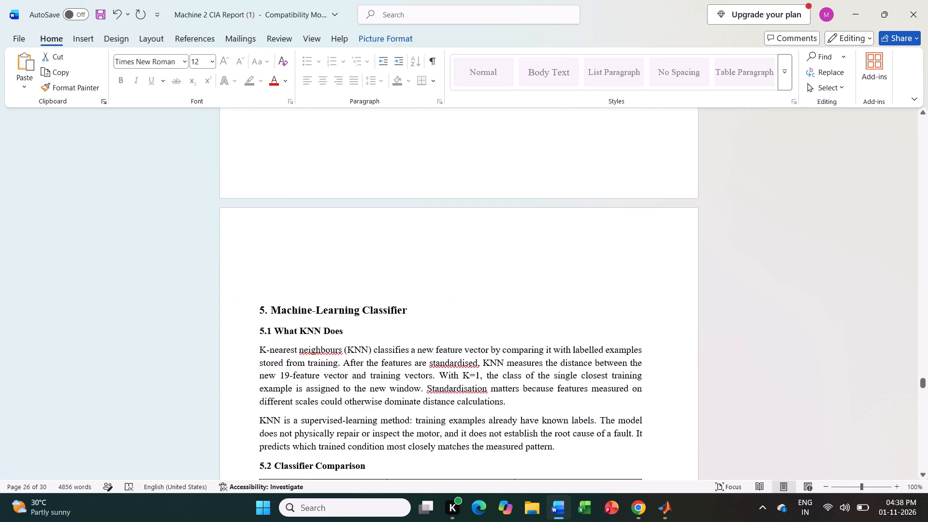
scroll(550, 391, up, 16)
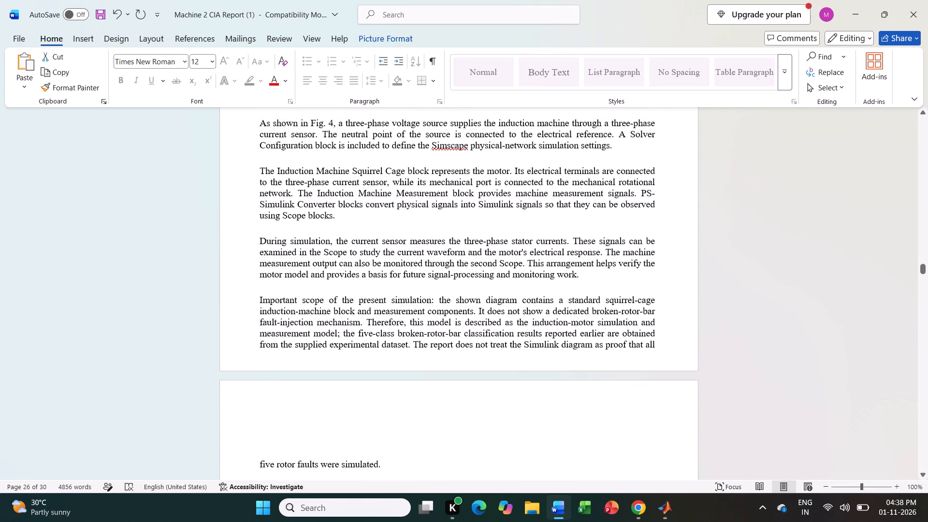
scroll(550, 391, down, 3)
scroll(550, 391, up, 5)
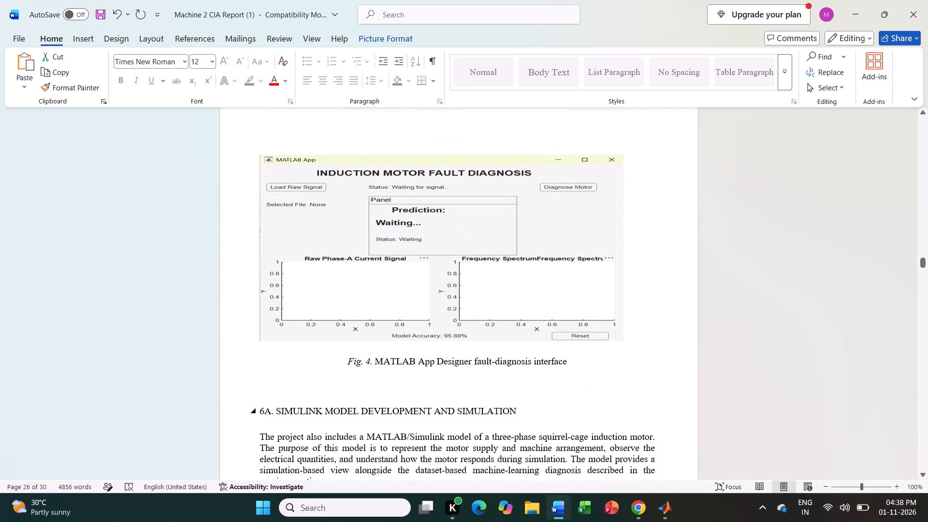
click(495, 391)
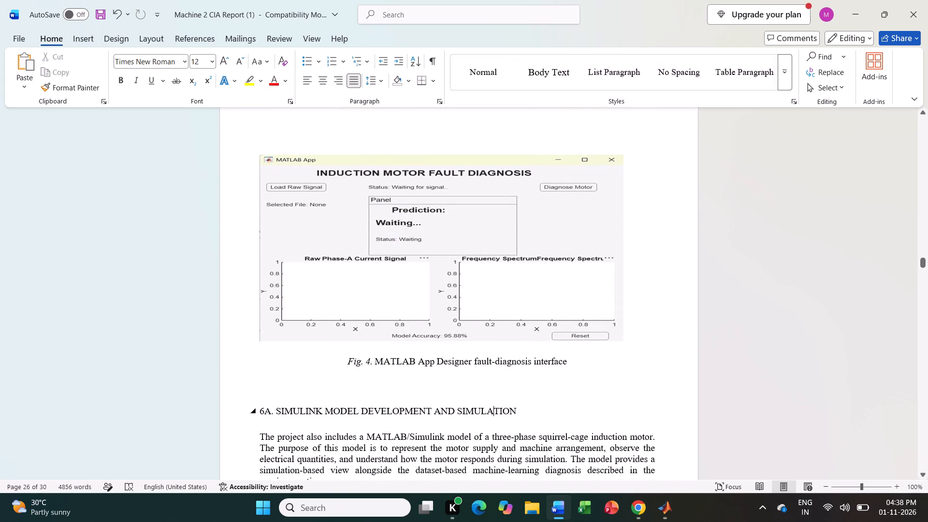
click(482, 390)
key(ctrl+v)
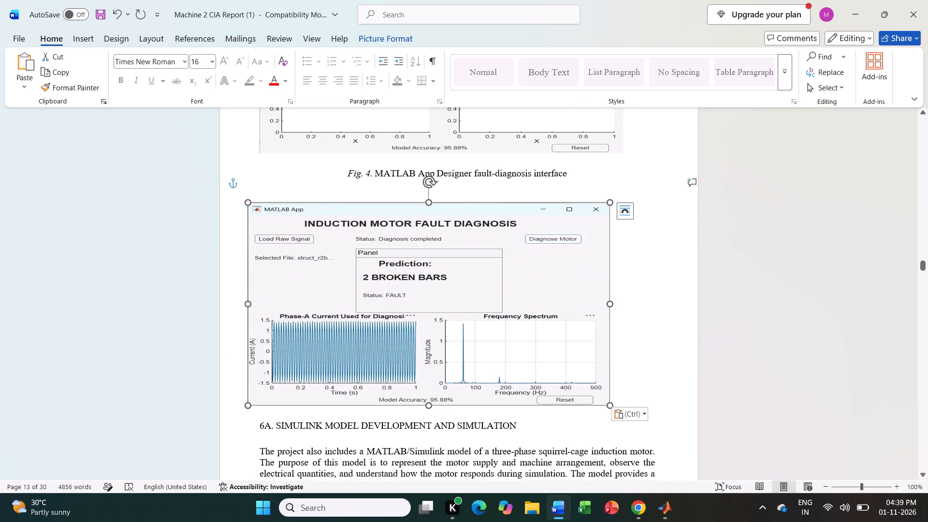
click(632, 395)
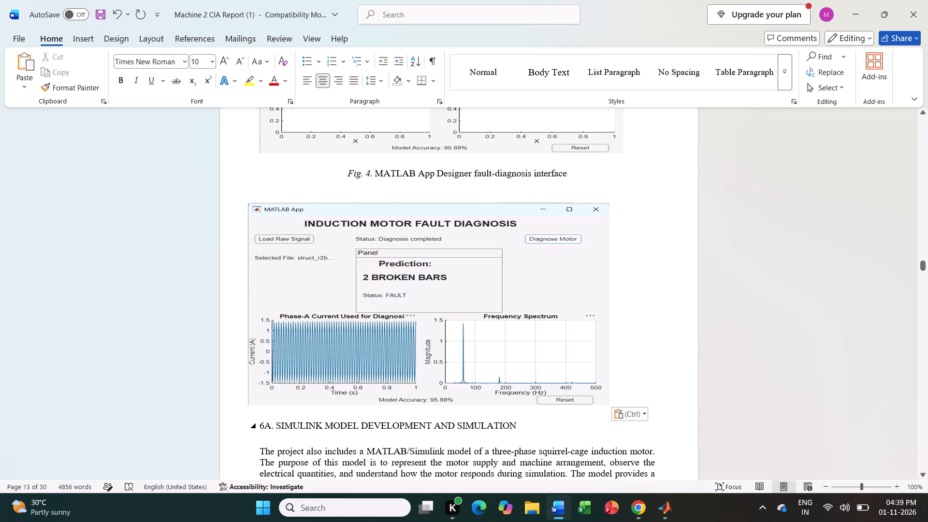
Insert a blank paragraph between the "2 BROKEN BARS" screenshot and the heading "6A. SIMULINK MODEL DEVELOPMENT AND SIMULATION".
click(258, 424)
key(Return)
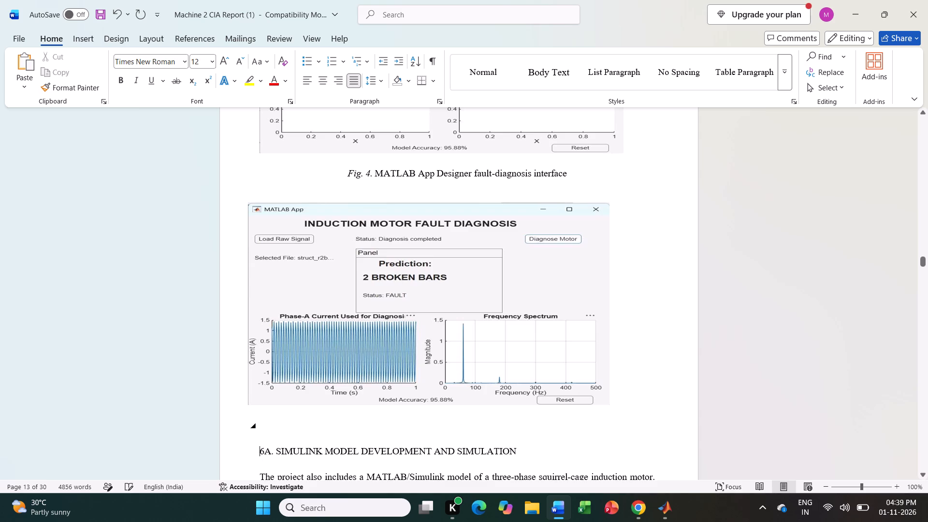
key(Up)
Copy the caption "Fig. 5. GUI output for a broken rotor bar condition" from the original report.
scroll(258, 424, down, 9)
scroll(258, 424, down, 13)
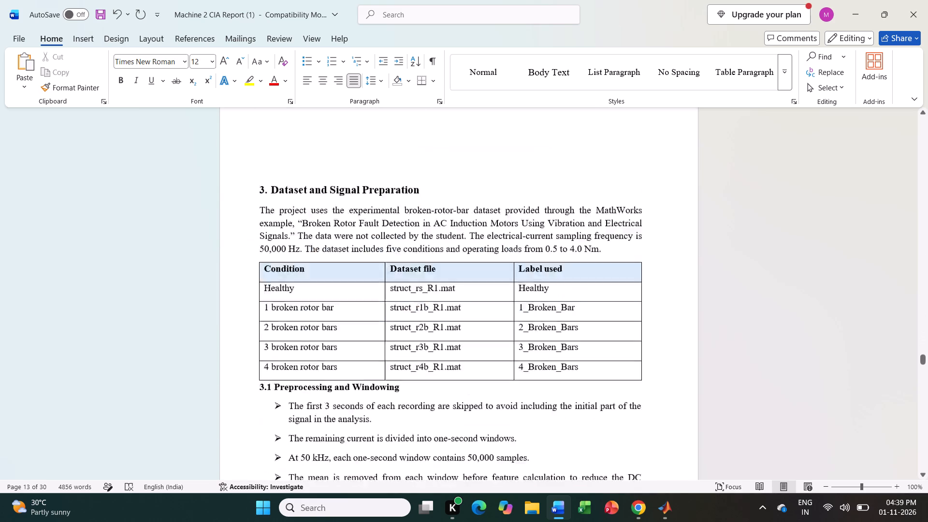
scroll(258, 424, down, 15)
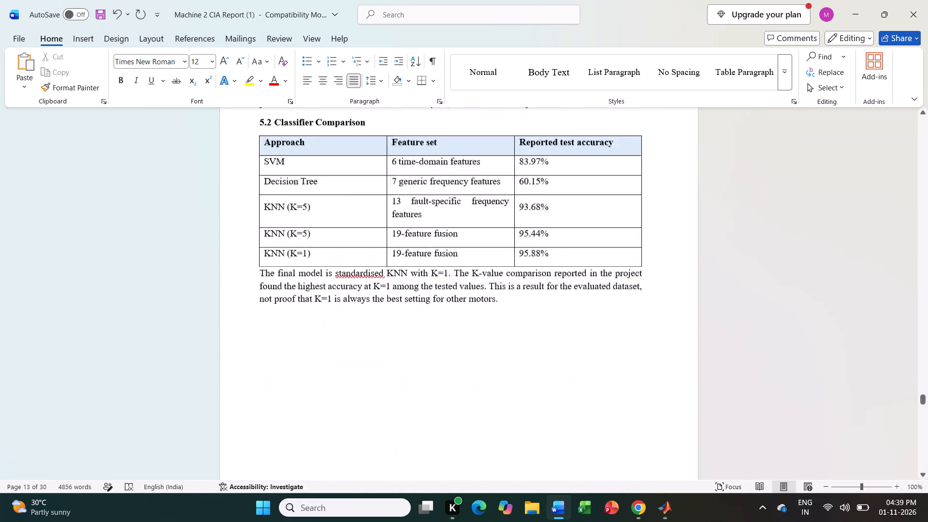
scroll(258, 424, down, 3)
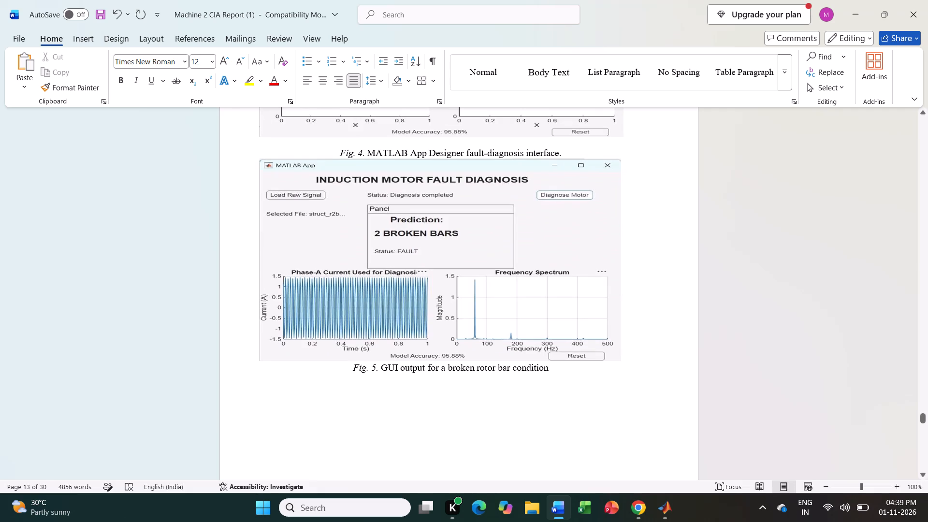
drag(350, 367, 451, 358)
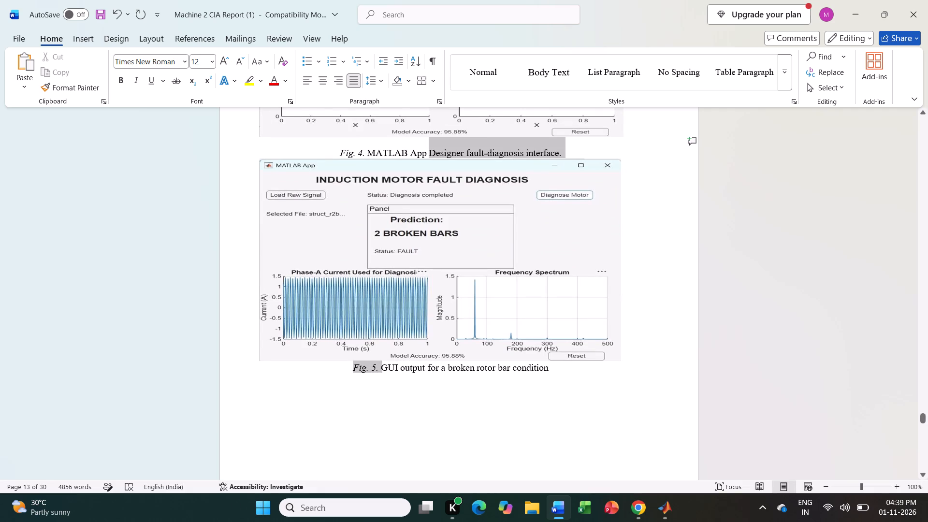
drag(451, 358, 569, 372)
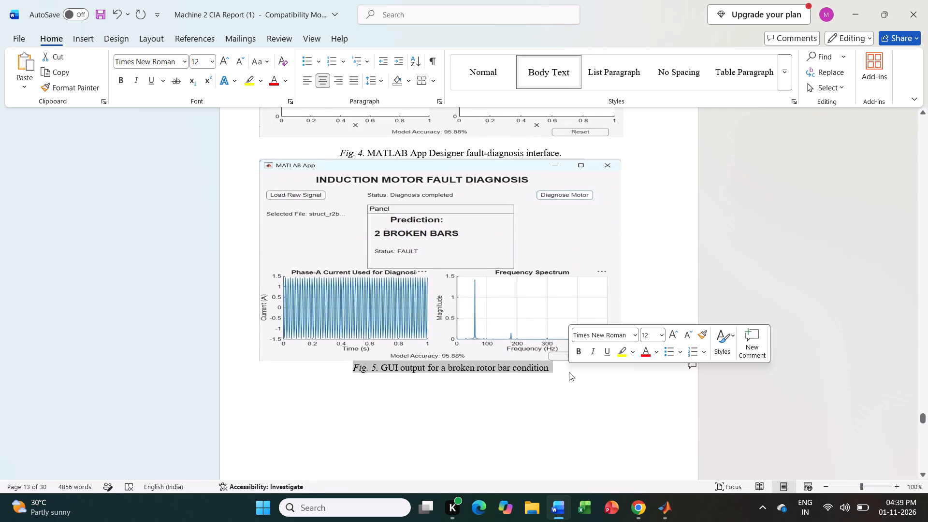
key(ctrl+c)
click(569, 372)
Paste the caption "Fig. 5. GUI output for a broken rotor bar condition" directly beneath the "2 BROKEN BARS" screenshot above section 6A.
scroll(569, 372, up, 3)
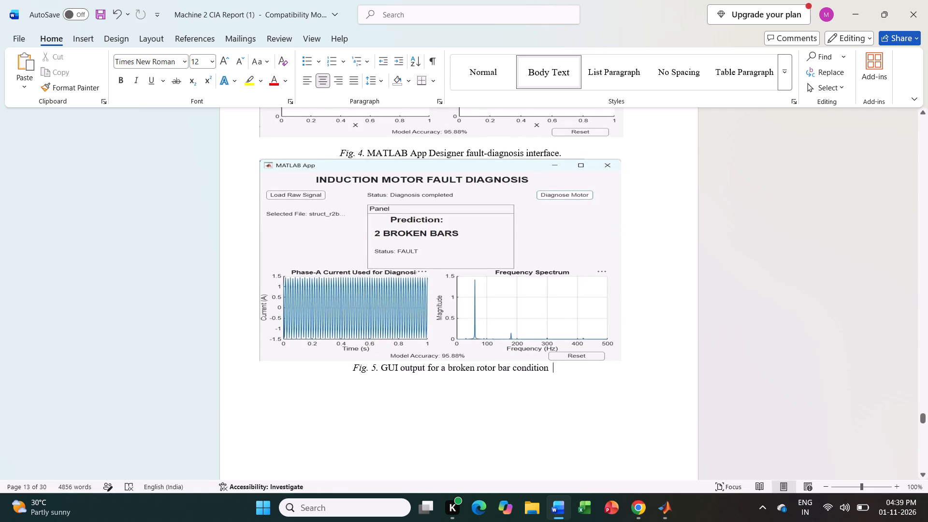
scroll(569, 372, up, 17)
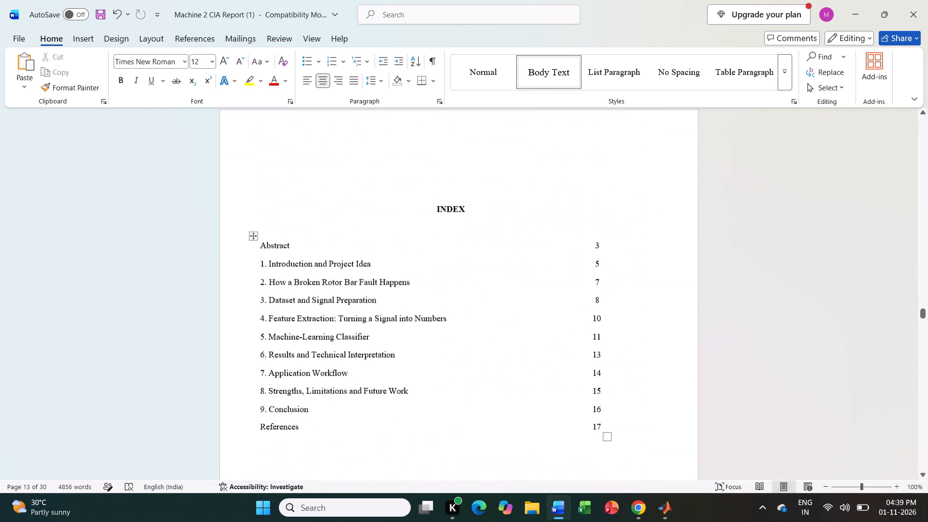
scroll(569, 372, up, 12)
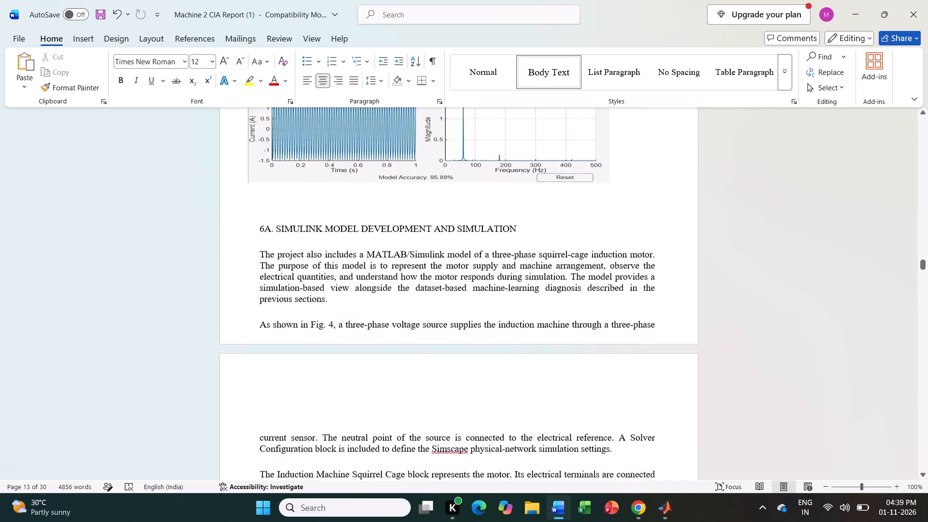
scroll(569, 372, up, 1)
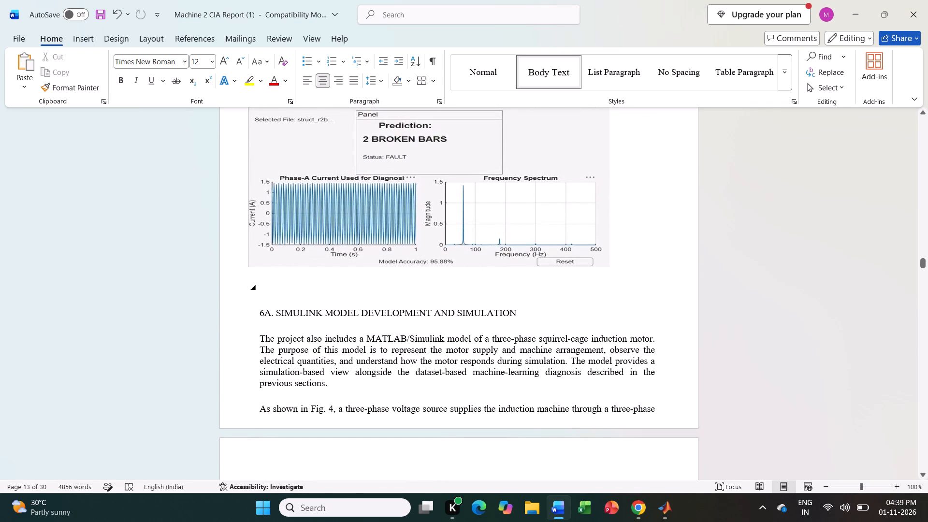
click(432, 292)
key(ctrl+v)
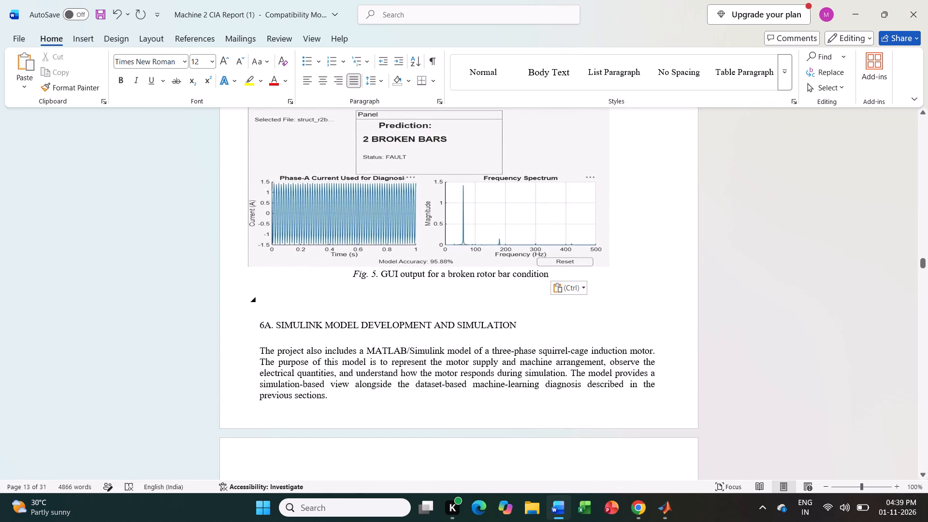
Format the heading "6A. SIMULINK MODEL DEVELOPMENT AND SIMULATION" as bold at 14 pt.
drag(258, 325, 289, 325)
drag(289, 325, 518, 319)
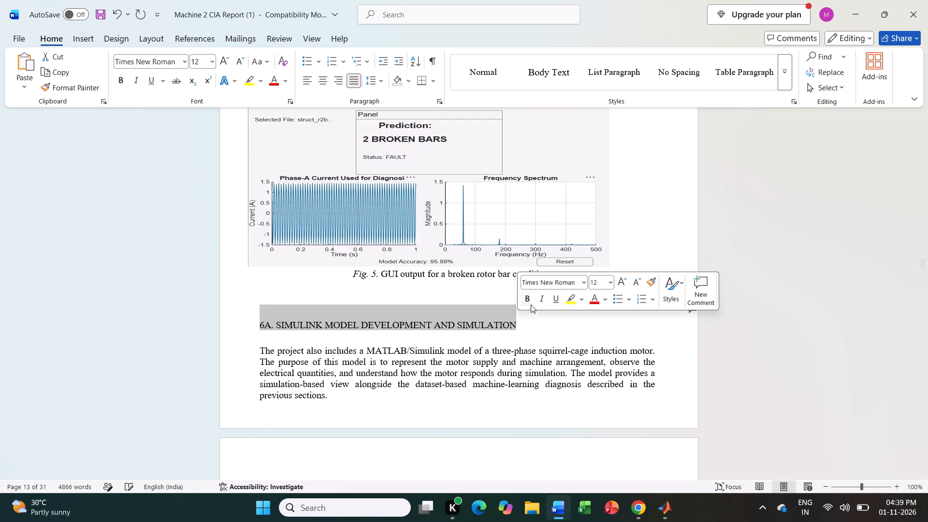
click(532, 302)
click(621, 283)
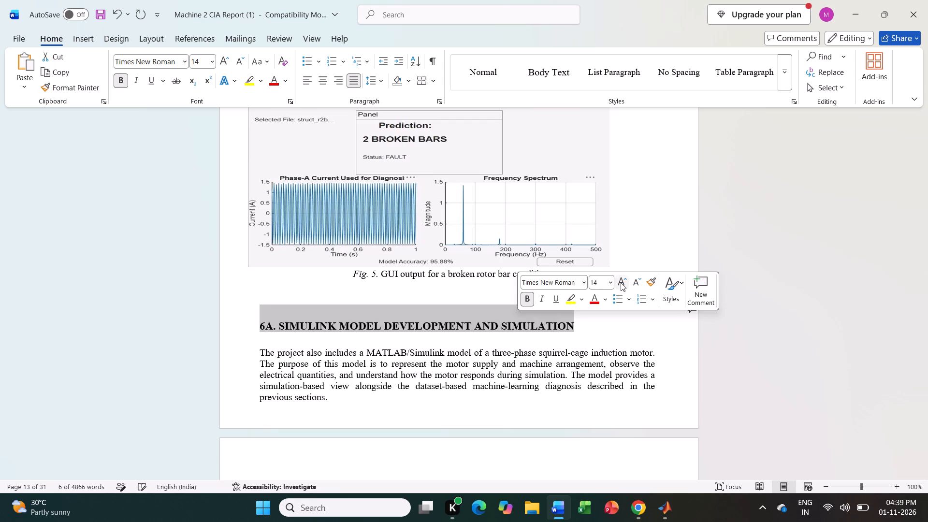
click(594, 327)
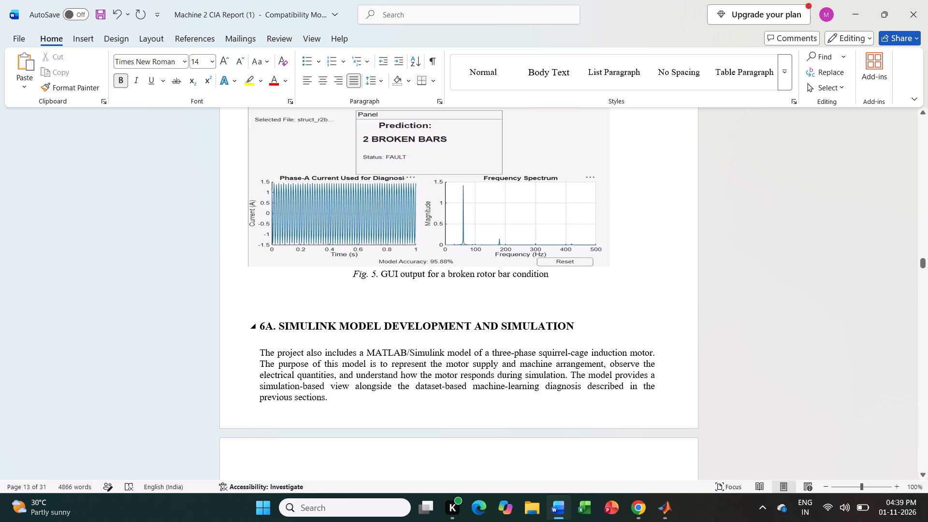
Push the 6A heading onto a new page by inserting four blank paragraphs before it.
click(262, 326)
click(262, 326)
key(Left)
key(Return)
key(Return)
key(Return)
key(Return)
Renumber the Simulink model caption at the end of section 6A as Fig. 6 and italicise its "Fig. 6" label.
scroll(262, 326, down, 1)
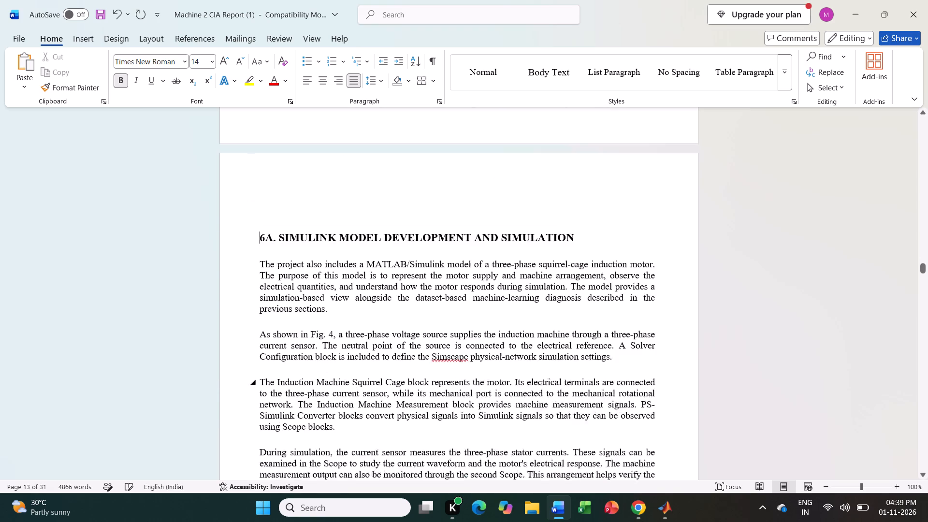
scroll(262, 326, down, 2)
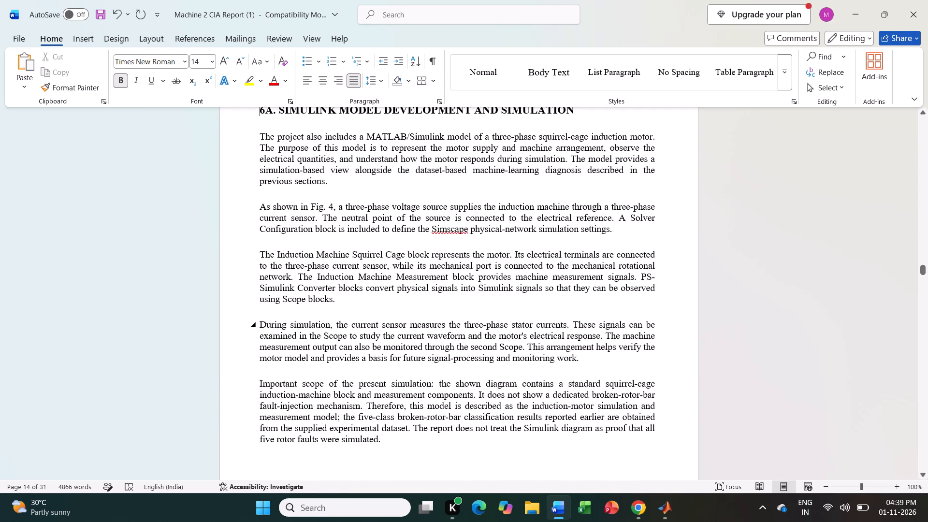
scroll(262, 326, down, 1)
scroll(262, 326, up, 4)
scroll(262, 326, down, 4)
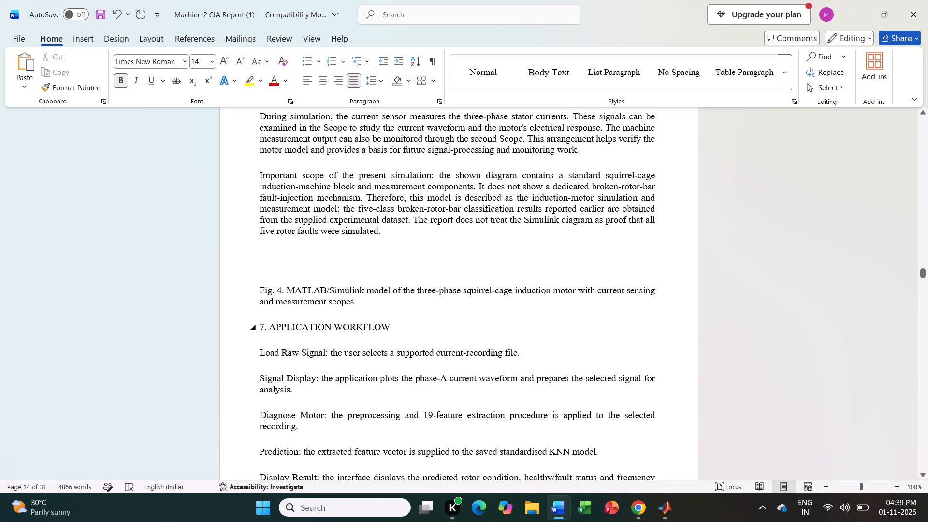
scroll(294, 277, up, 5)
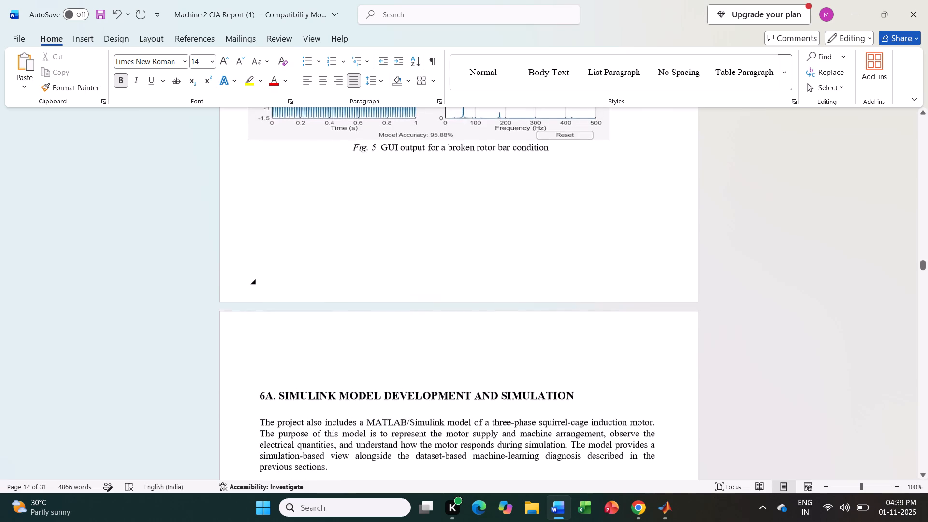
scroll(294, 277, down, 2)
scroll(307, 252, right, 1)
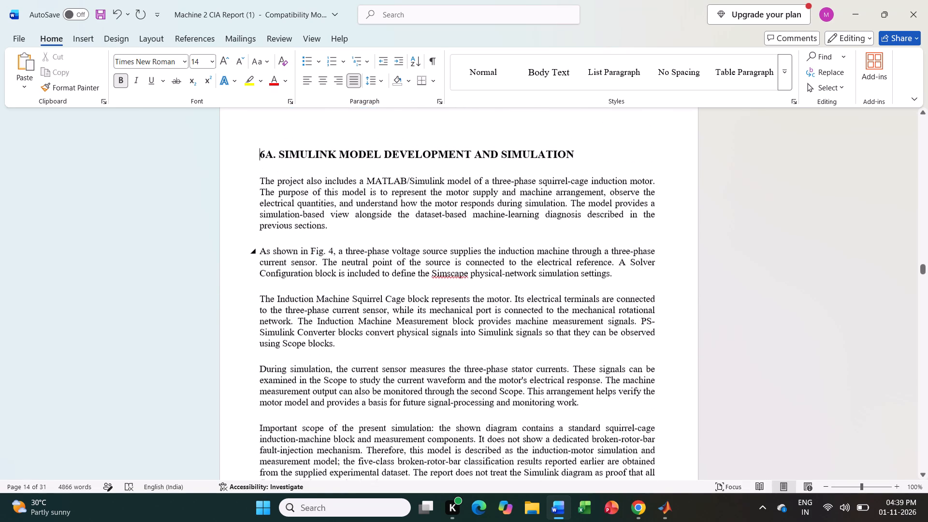
scroll(307, 252, right, 1)
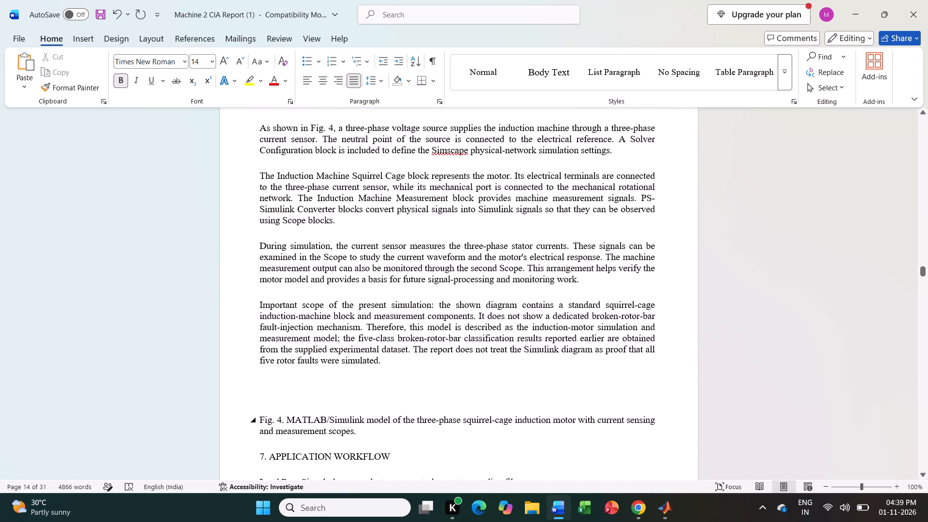
click(280, 416)
key(BackSpace)
key(6)
drag(260, 422, 279, 422)
click(307, 404)
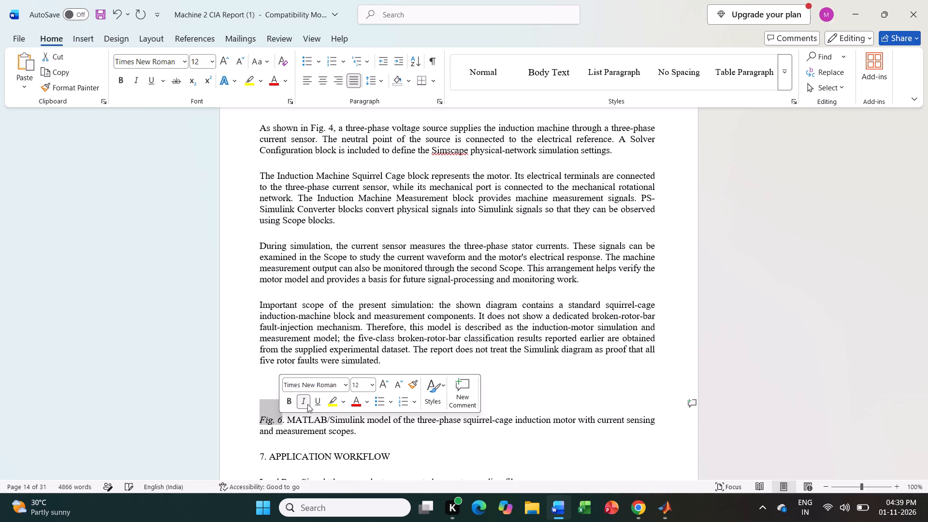
click(401, 365)
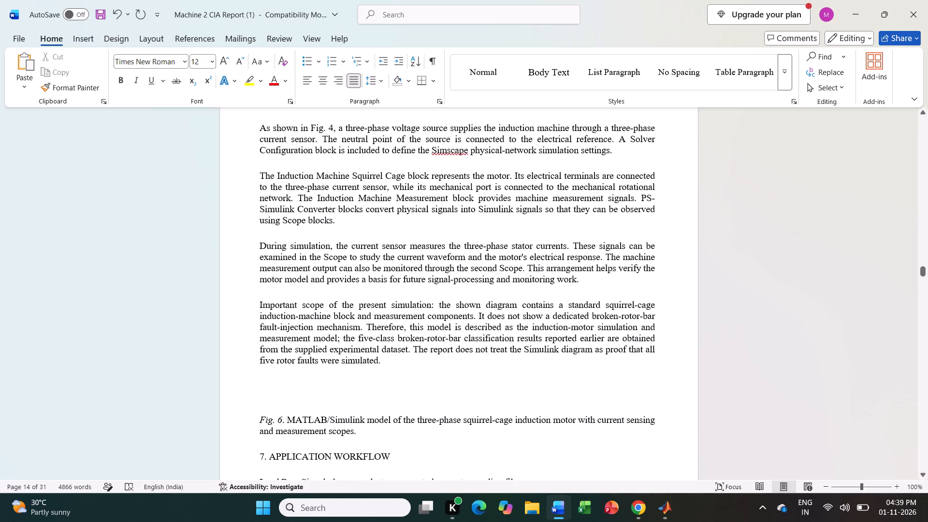
Turn on AutoSave for the report by uploading it to OneDrive - Personal.
click(84, 42)
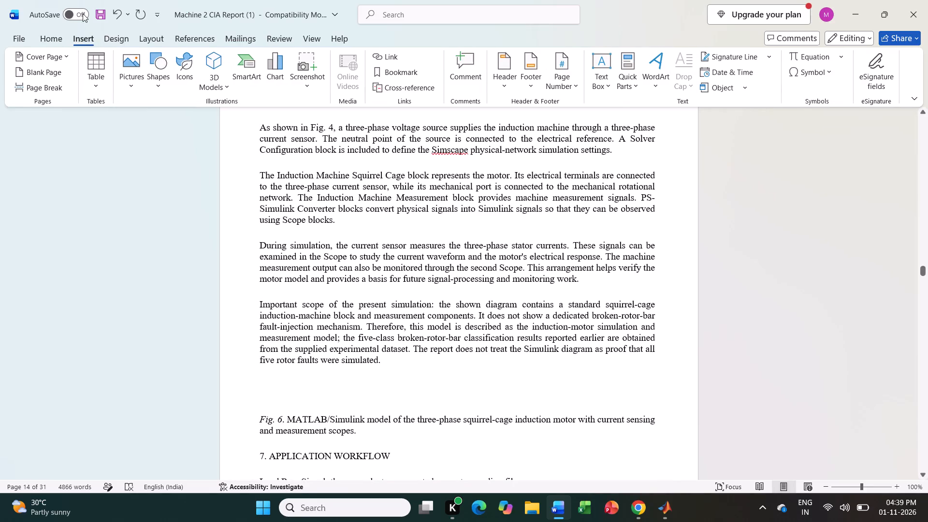
click(83, 14)
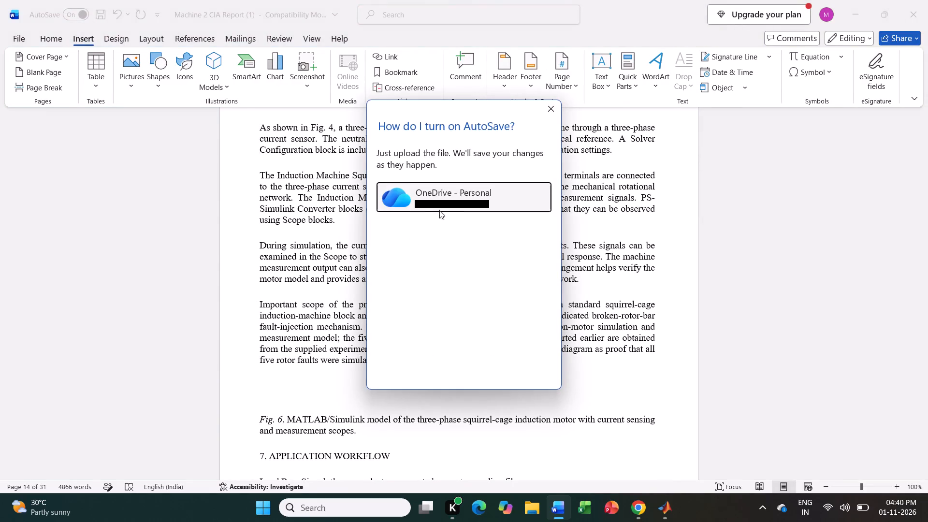
click(450, 204)
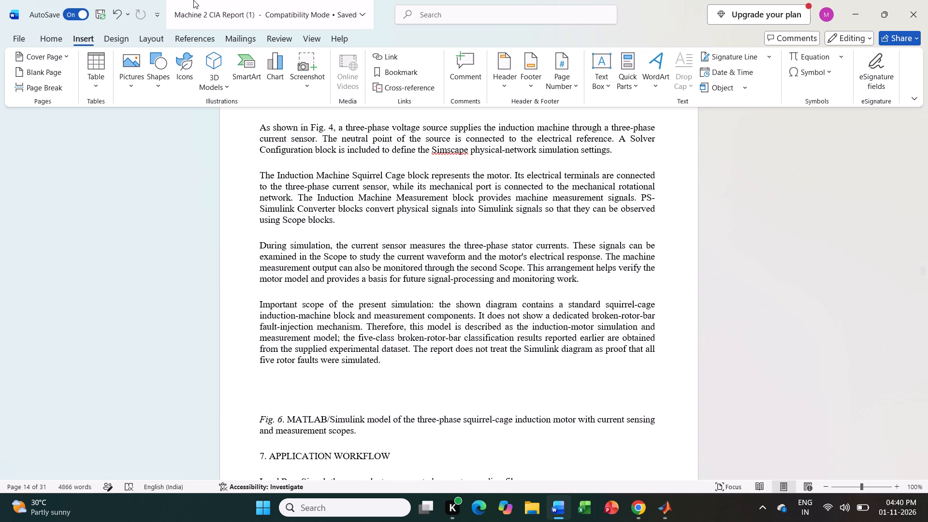
Insert the picture file "Simulation model of the induction motor" on the blank line above the Fig. 6 caption.
click(126, 87)
click(142, 121)
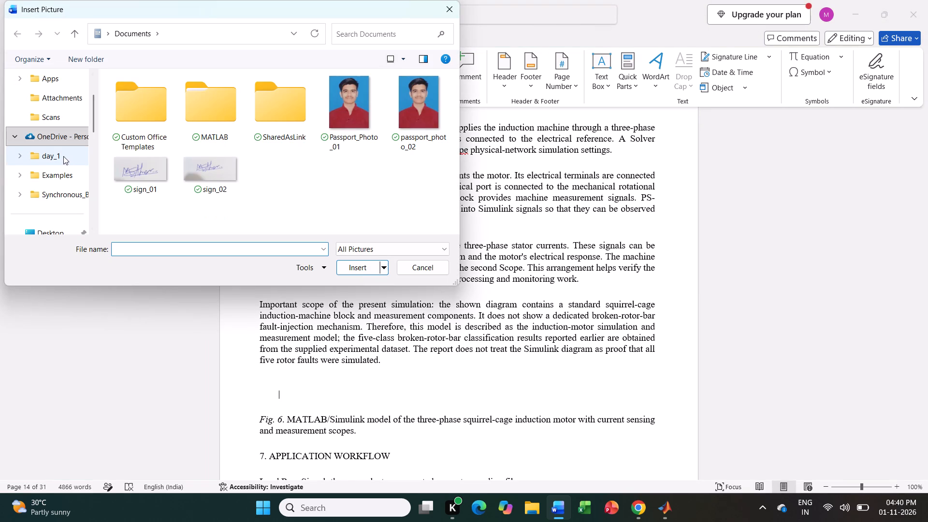
scroll(63, 156, up, 3)
click(72, 84)
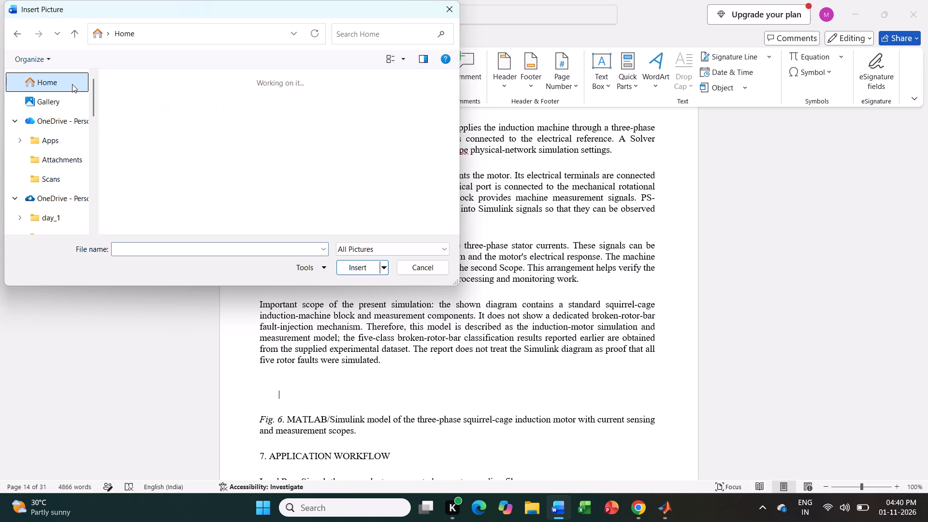
scroll(186, 165, down, 2)
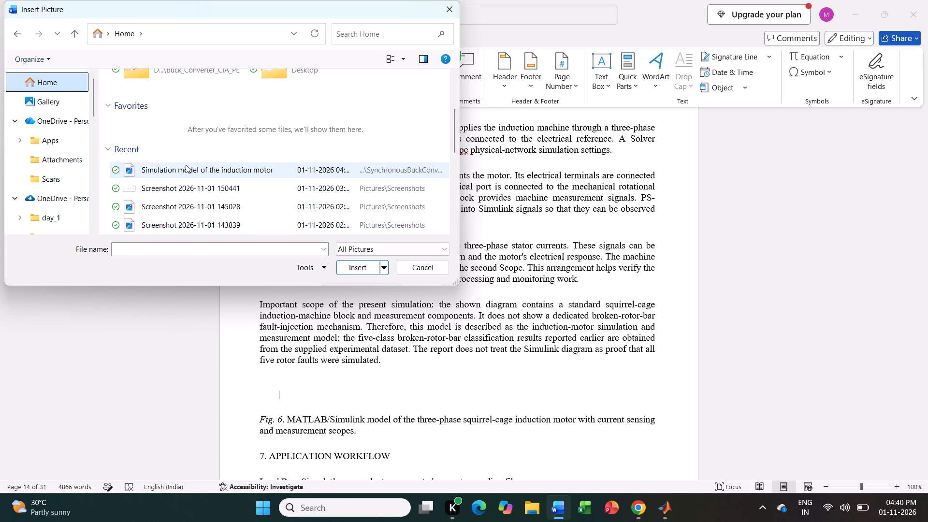
scroll(186, 165, down, 1)
click(187, 167)
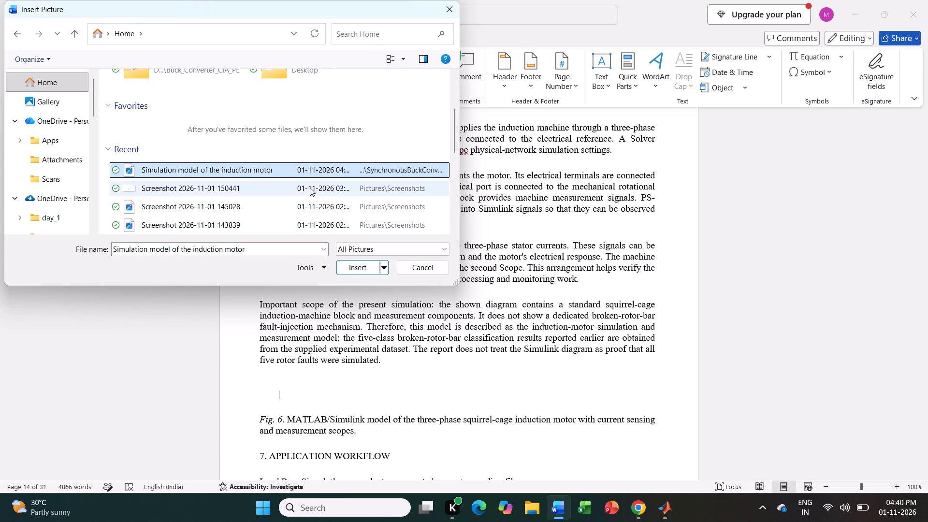
click(359, 264)
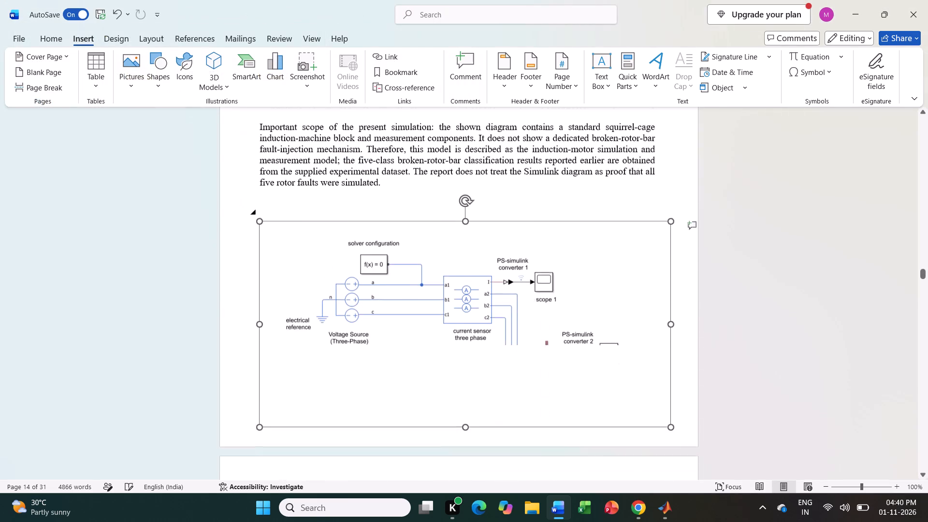
Reduce the Simulink model picture's height to about 7.43 cm so the Fig. 6 caption fits on the same page.
scroll(396, 299, down, 1)
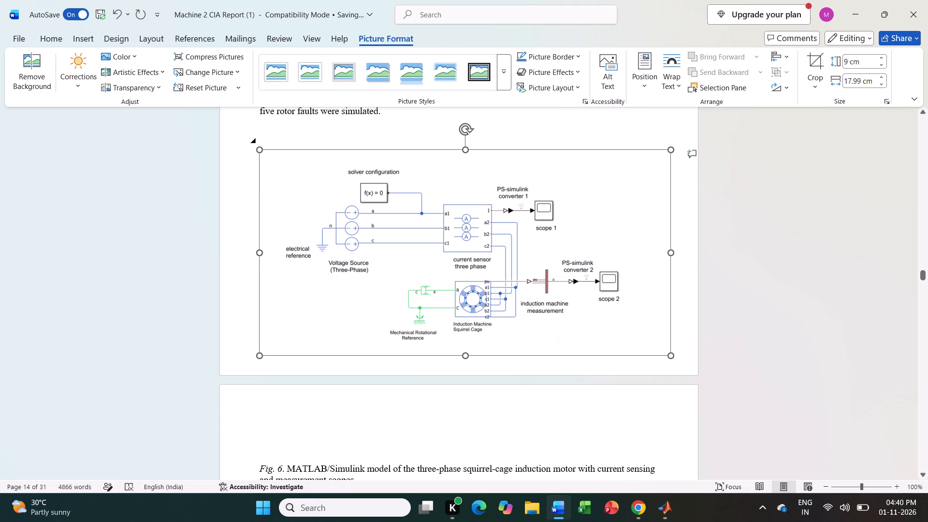
drag(429, 175, 427, 154)
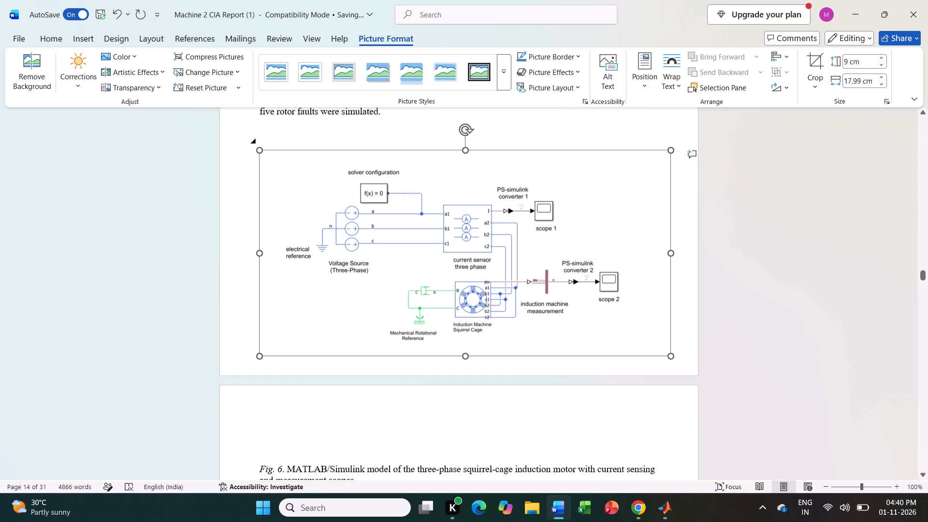
drag(466, 357, 460, 320)
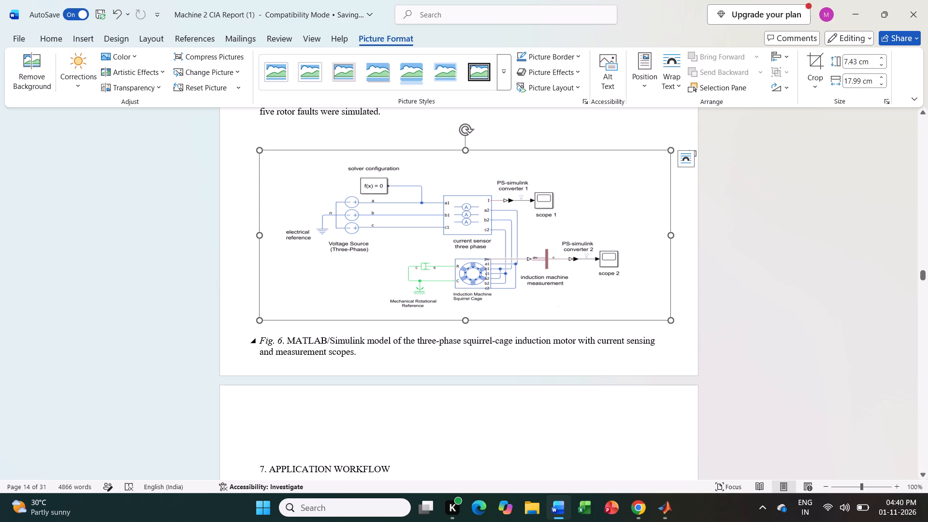
Centre the two-line Fig. 6 caption beneath the Simulink model picture.
drag(261, 340, 364, 355)
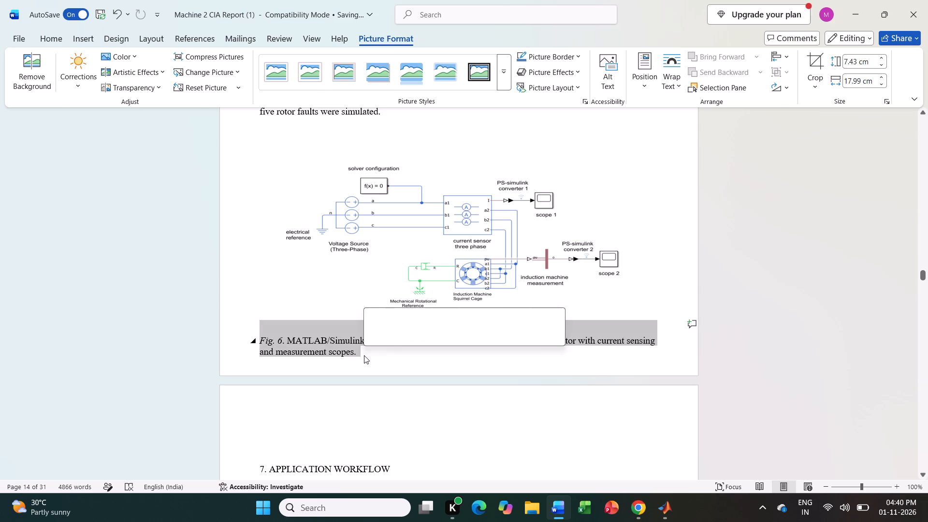
click(318, 87)
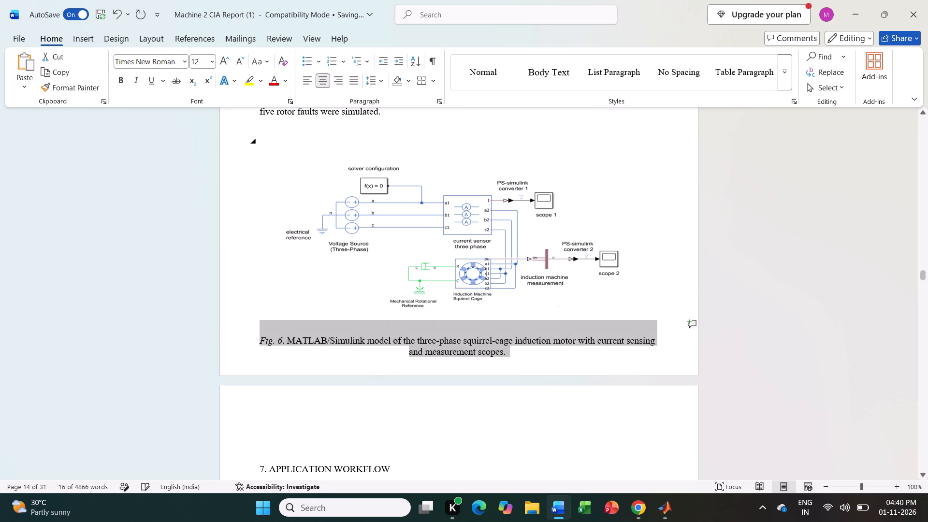
click(747, 225)
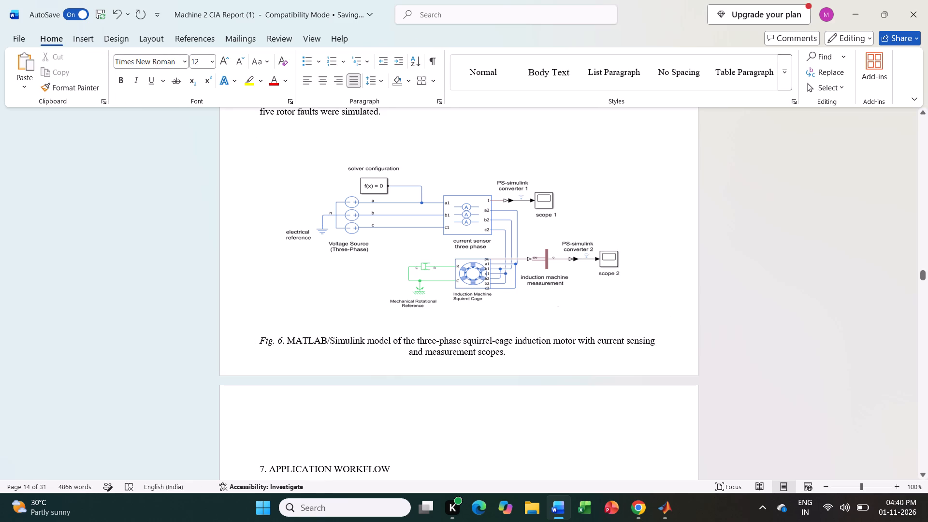
Make the heading "7. APPLICATION WORKFLOW" bold and one font size larger.
scroll(747, 225, down, 3)
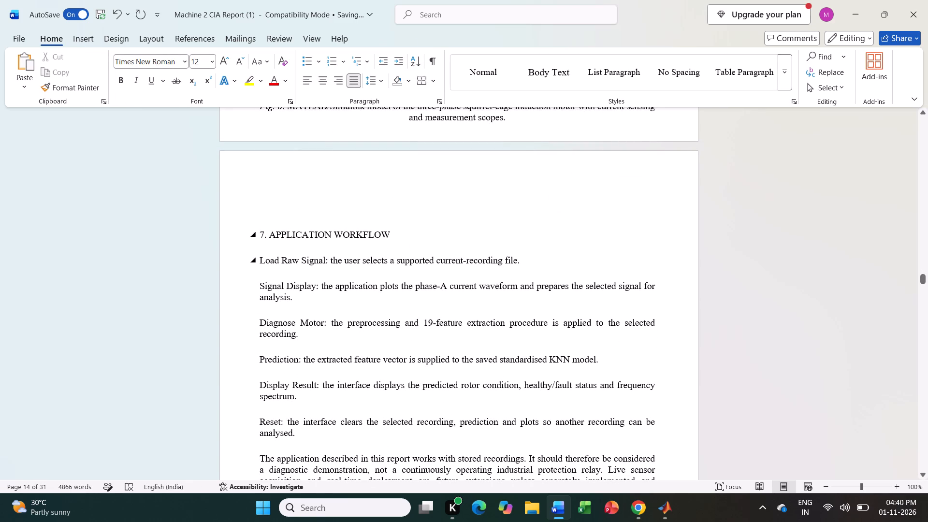
drag(260, 235, 423, 218)
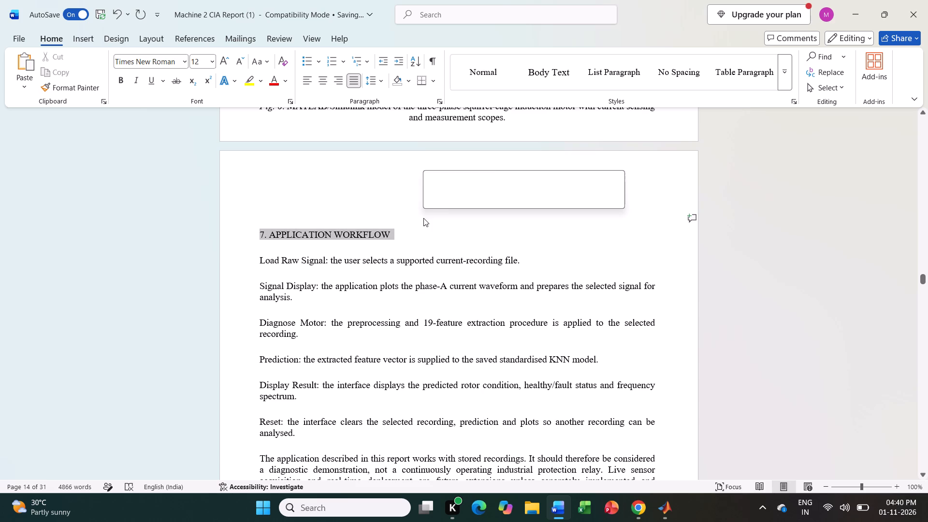
click(435, 197)
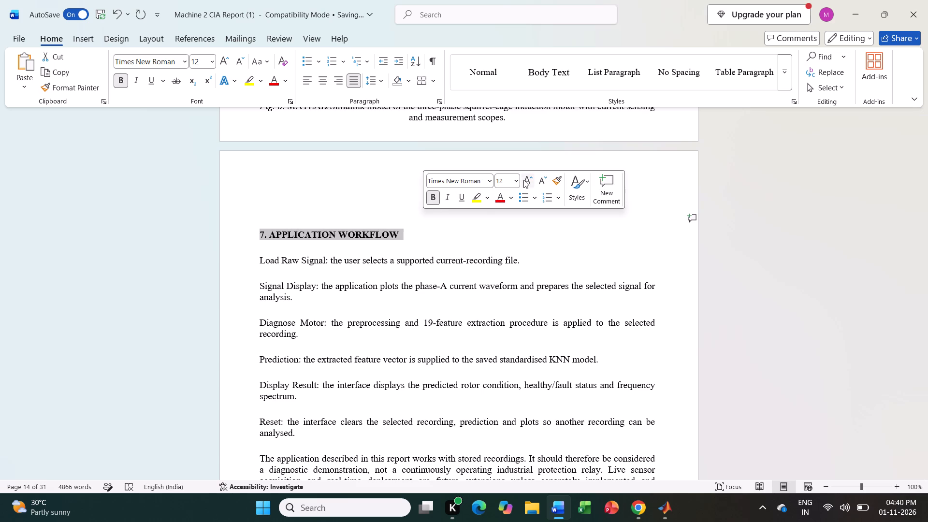
click(523, 180)
click(743, 260)
Add blank lines after the closing paragraph of section 7 so that section 8 starts on a new page.
scroll(743, 260, down, 1)
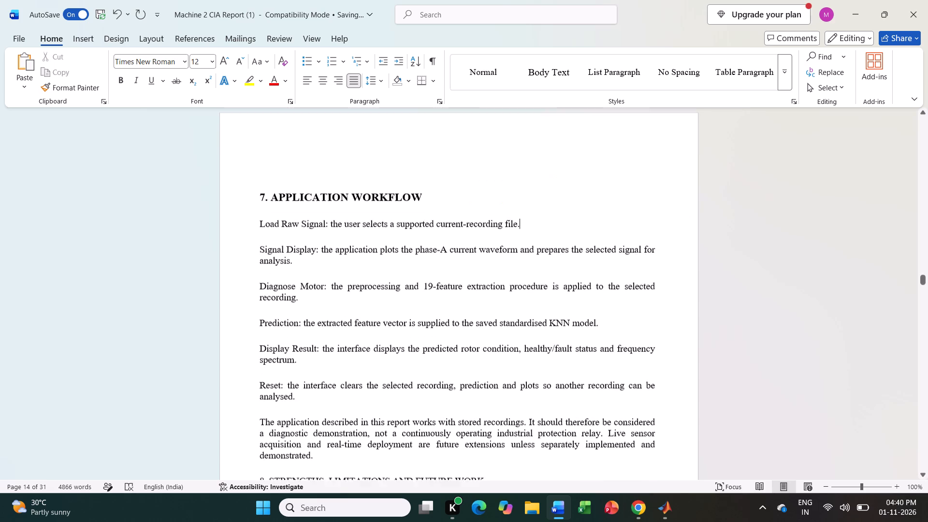
scroll(743, 260, down, 2)
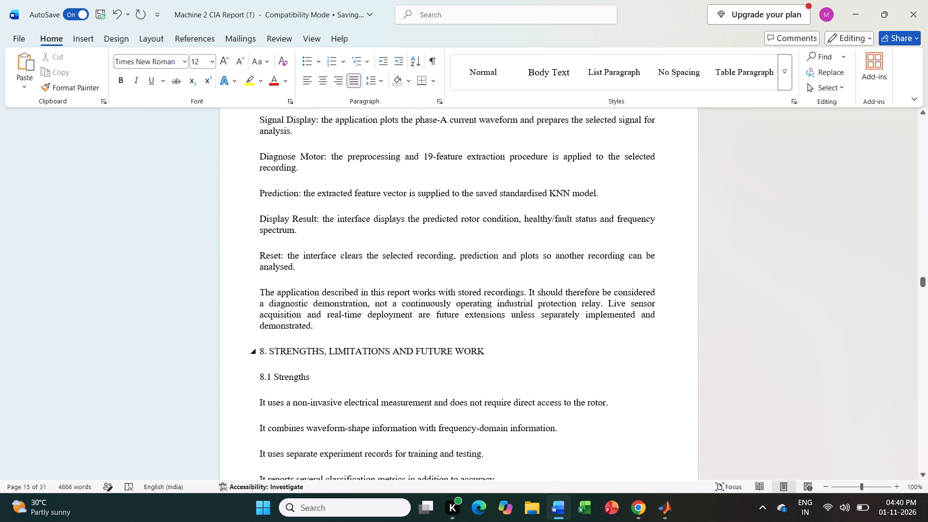
click(328, 324)
key(Return)
key(Return)
key(Return)
key(Return)
key(Return)
key(Return)
key(Return)
key(Return)
key(Return)
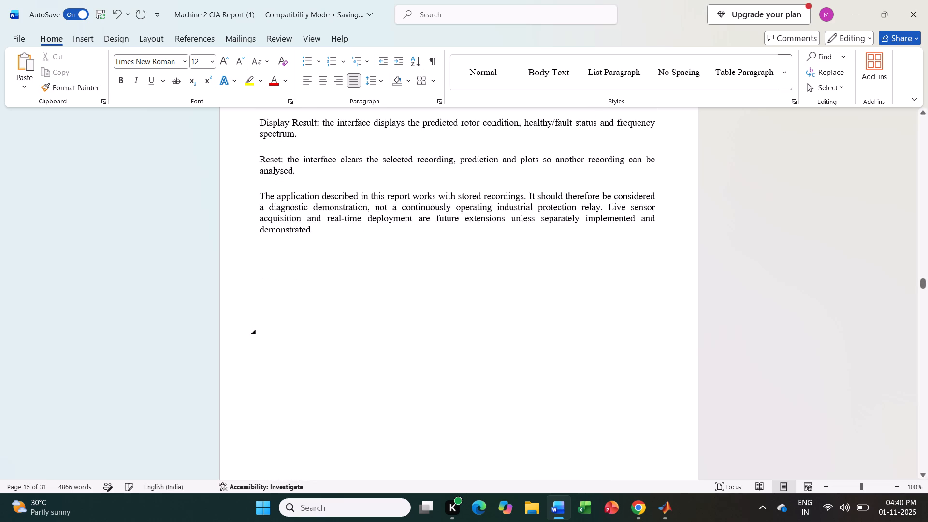
key(Return)
key(Return)
key(Return)
key(Return)
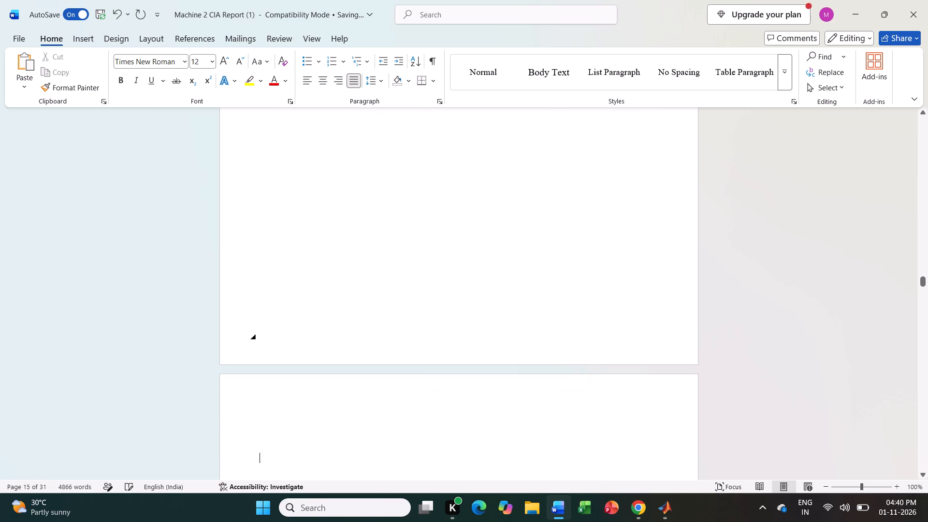
key(BackSpace)
key(BackSpace)
key(Return)
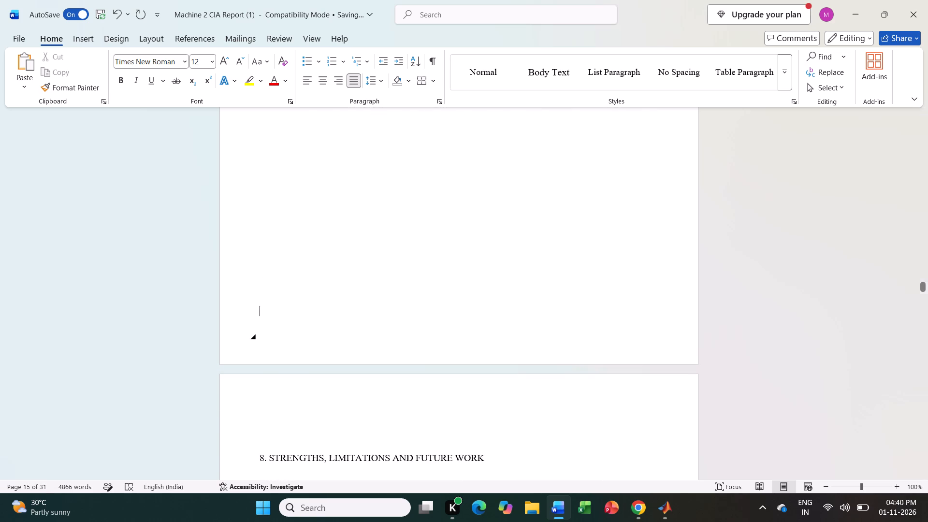
Make the heading "8. STRENGTHS, LIMITATIONS AND FUTURE WORK" bold and one font size larger.
scroll(328, 324, down, 4)
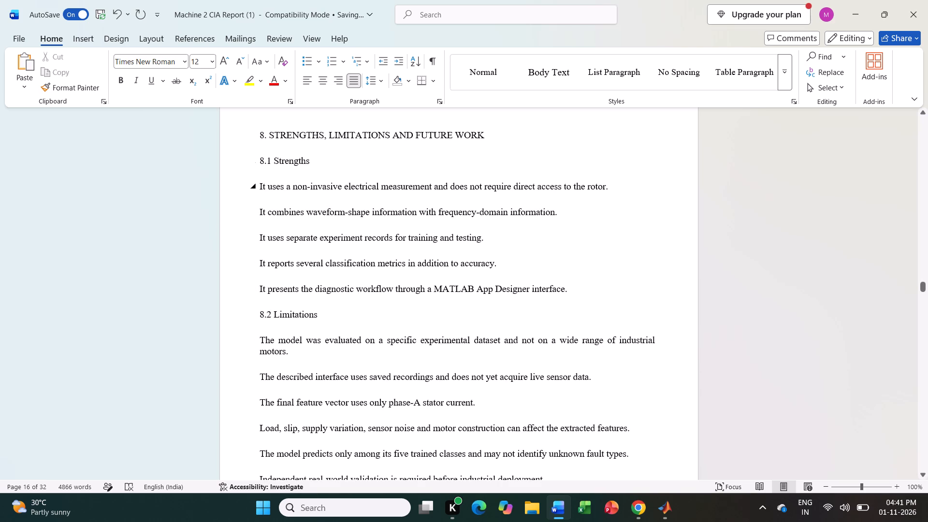
drag(259, 135, 502, 136)
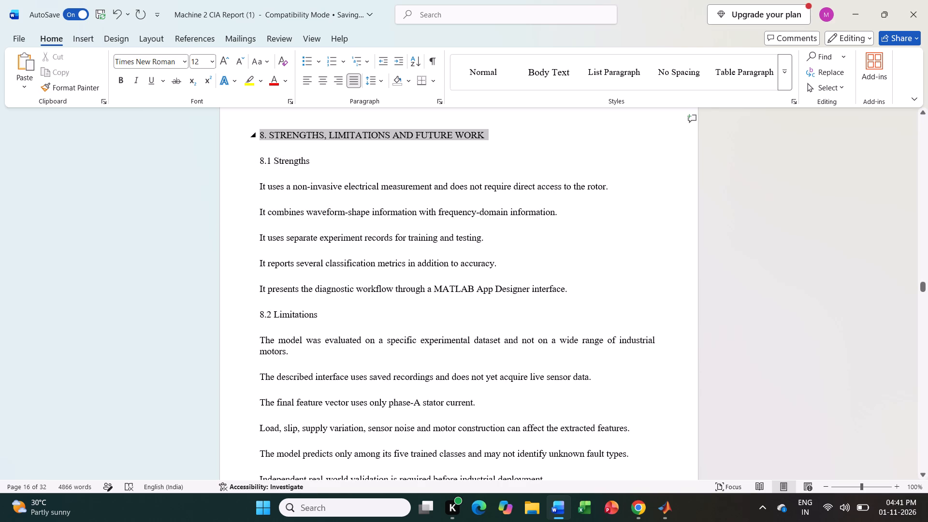
drag(502, 136, 508, 136)
click(518, 121)
click(615, 96)
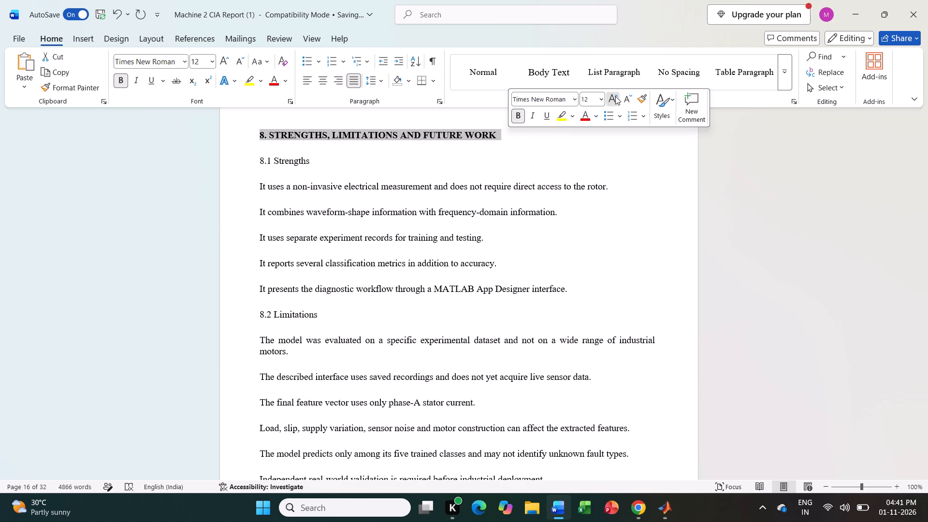
click(549, 155)
Add blank lines after the last Future Scope item so that "9. CONCLUSION" starts on a new page.
scroll(549, 155, down, 2)
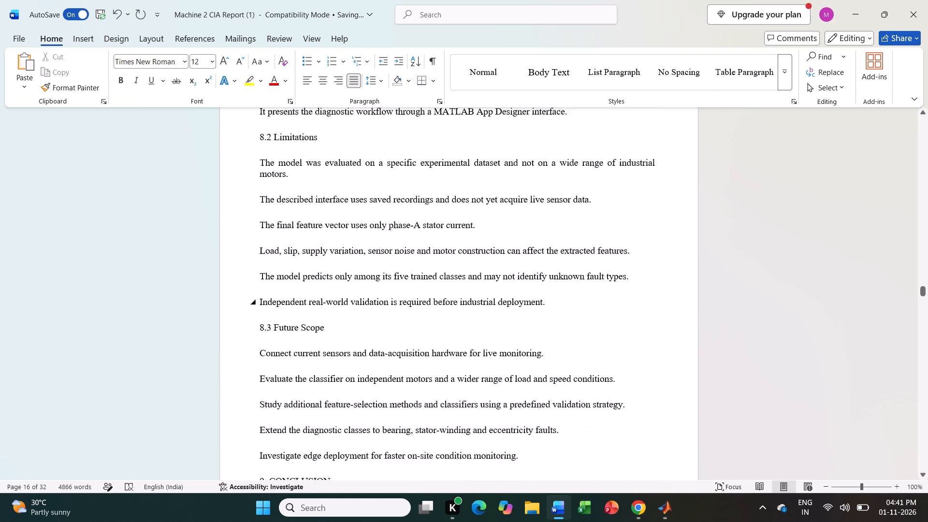
scroll(549, 155, down, 1)
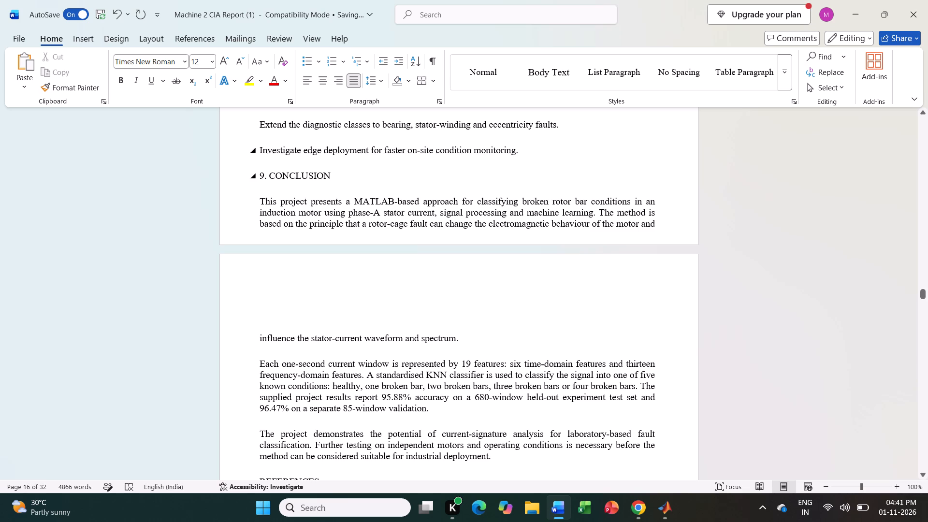
click(521, 153)
key(Return)
key(Return)
key(Return)
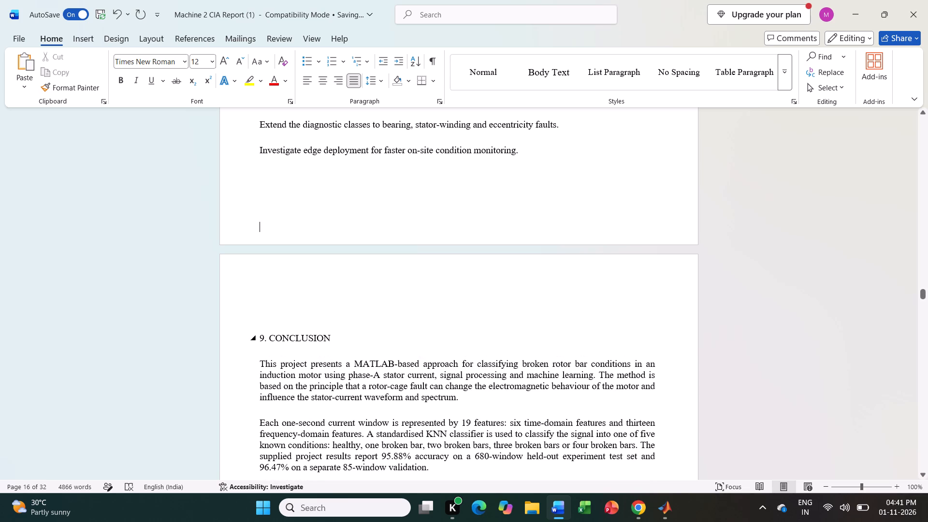
Make the heading "9. CONCLUSION" bold at 14 pt.
drag(260, 336, 332, 334)
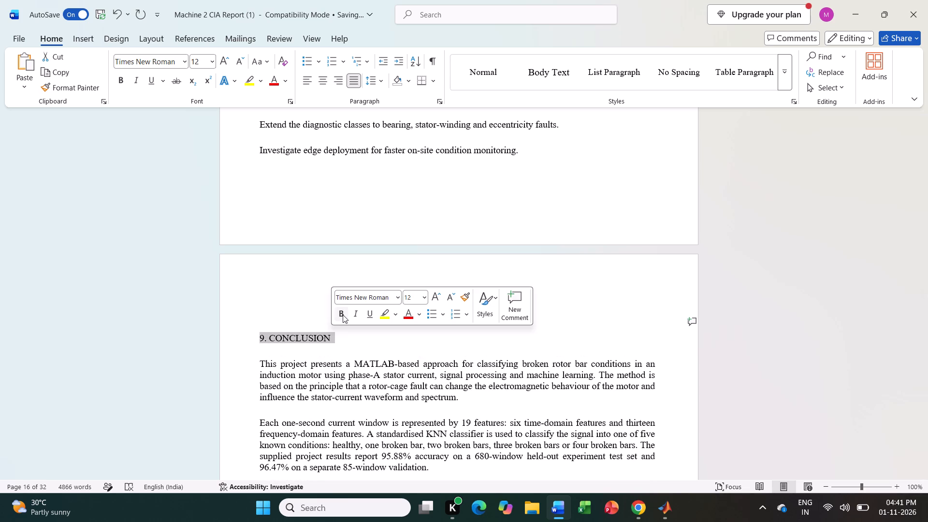
click(343, 315)
click(431, 296)
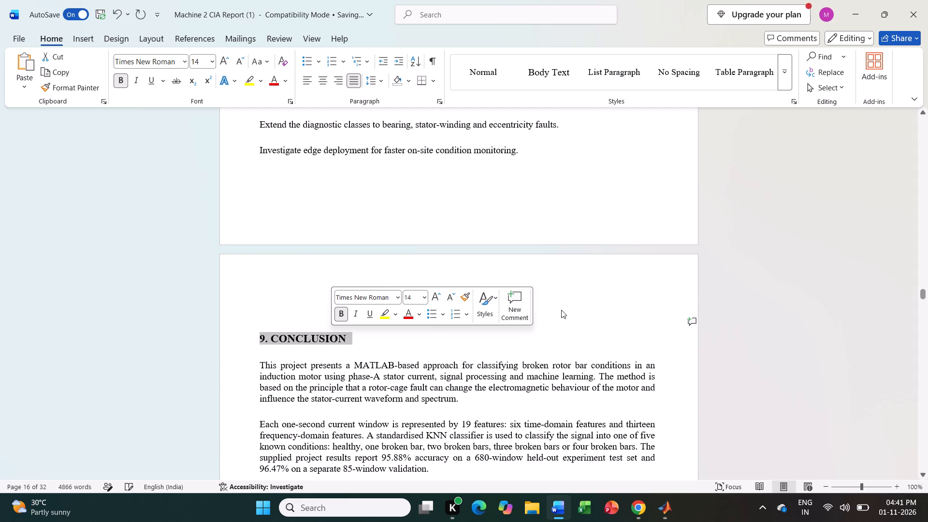
click(561, 310)
Make the REFERENCES heading bold.
scroll(561, 310, down, 3)
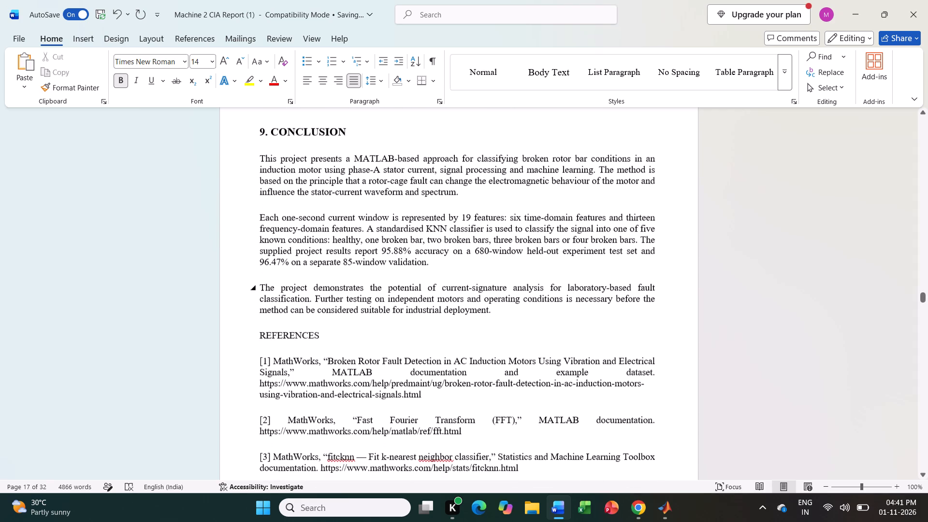
drag(258, 337, 322, 335)
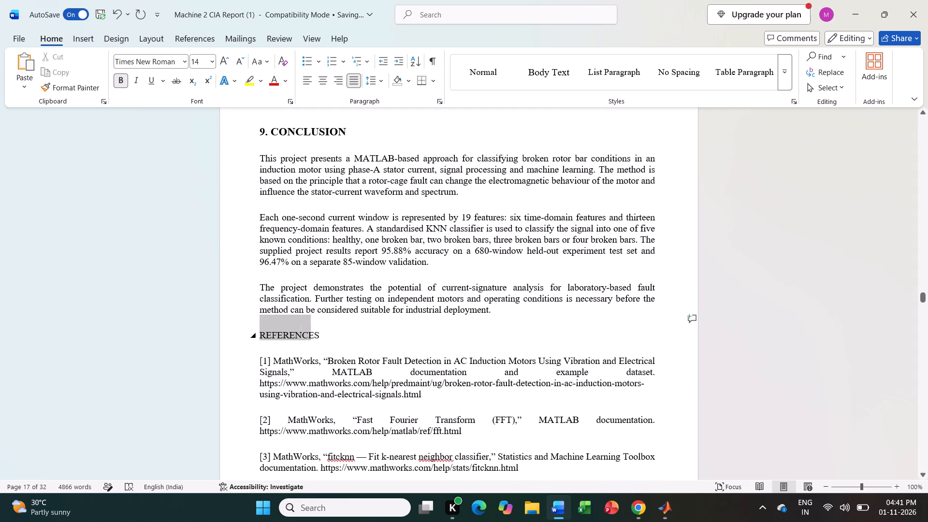
drag(322, 335, 333, 335)
click(342, 310)
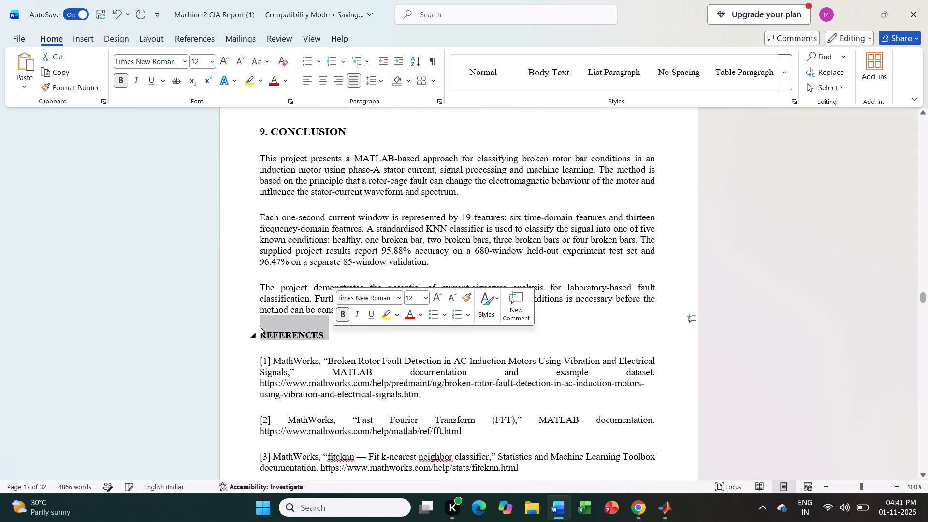
Insert blank lines before the REFERENCES heading so that it starts on a new page after the conclusion.
click(259, 325)
key(Return)
key(Return)
key(Return)
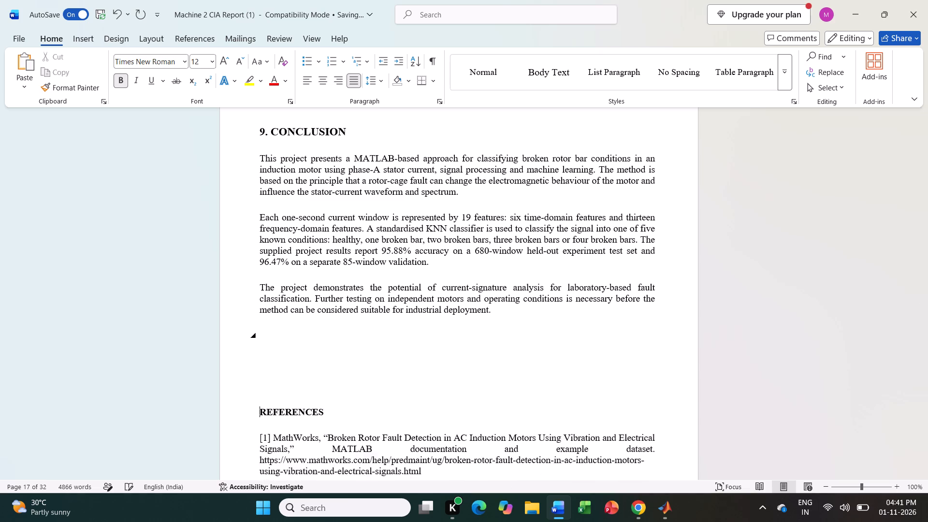
key(Return)
key(Return)
key(Return)
key(Return)
key(Return)
key(Return)
key(Return)
key(Return)
key(Return)
key(Return)
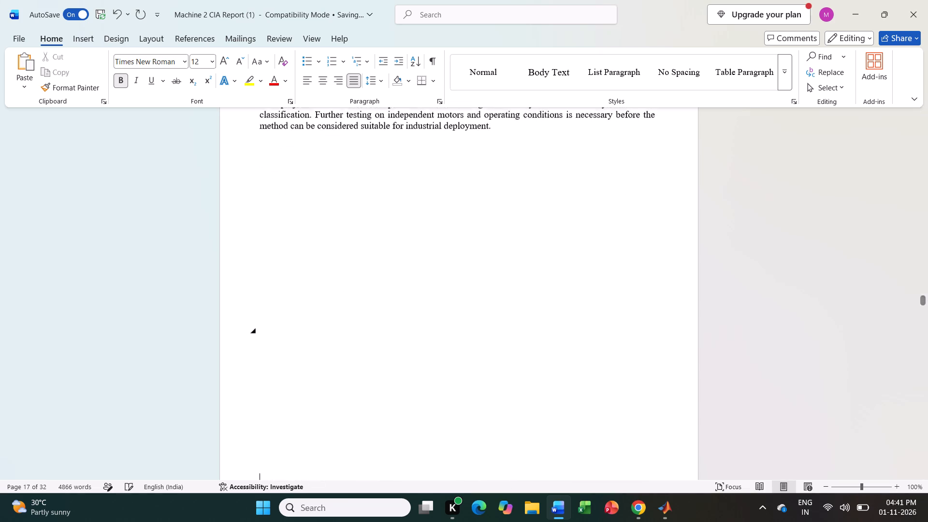
key(Return)
key(Return)
key(Return)
key(BackSpace)
key(BackSpace)
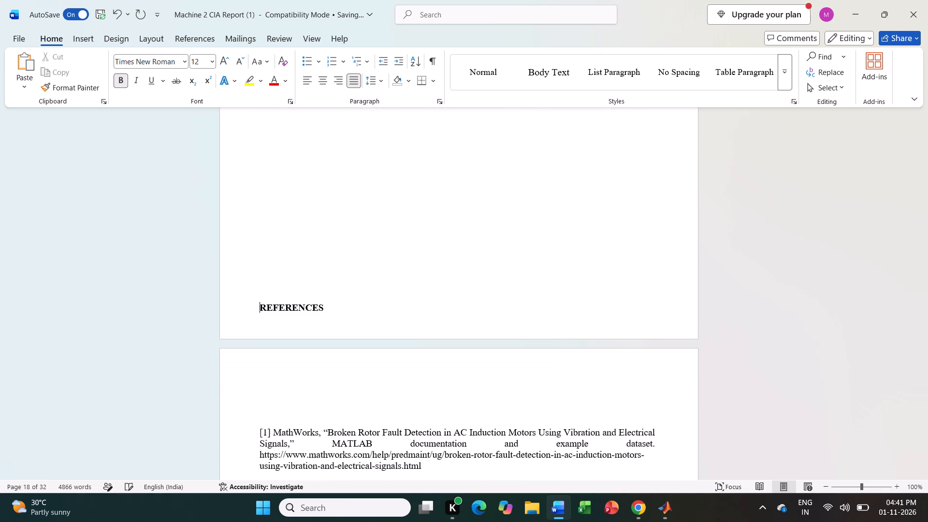
key(Return)
Delete the old content after the references, from the ABSTRACT heading through the caption "Fig. 2. Proposed fault-diagnosis workflow.".
scroll(259, 325, down, 3)
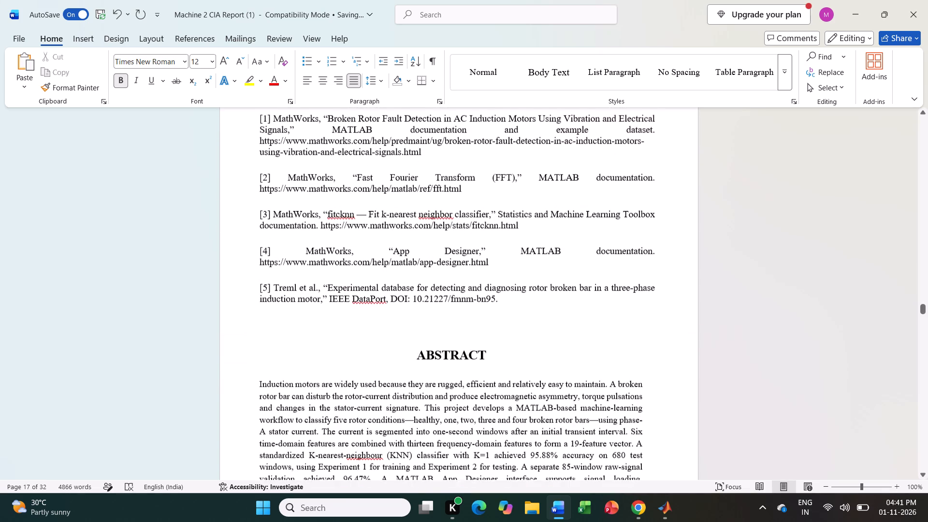
scroll(259, 325, down, 1)
click(410, 348)
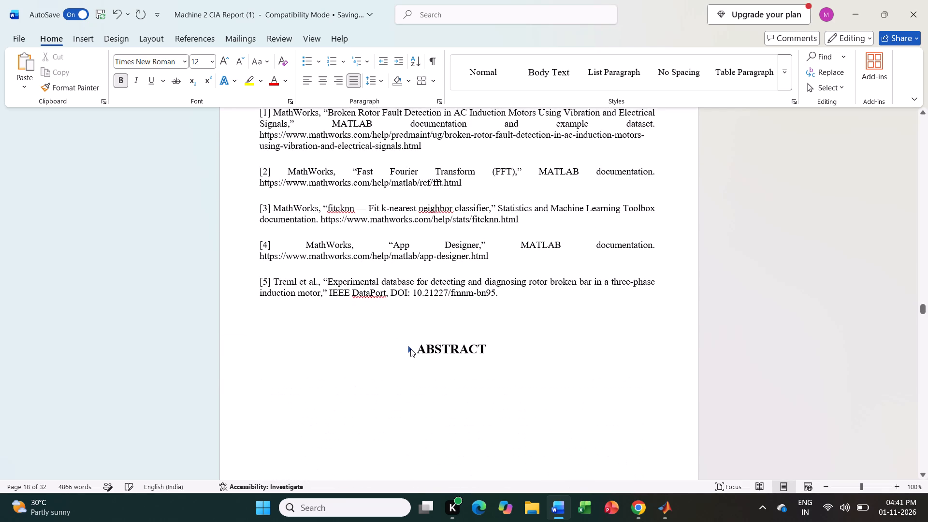
drag(417, 349, 518, 521)
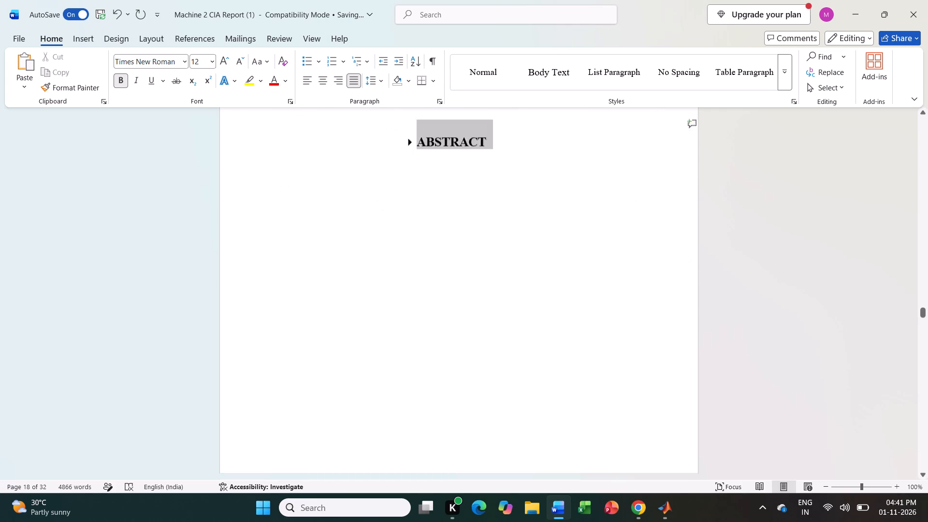
drag(518, 521, 514, 521)
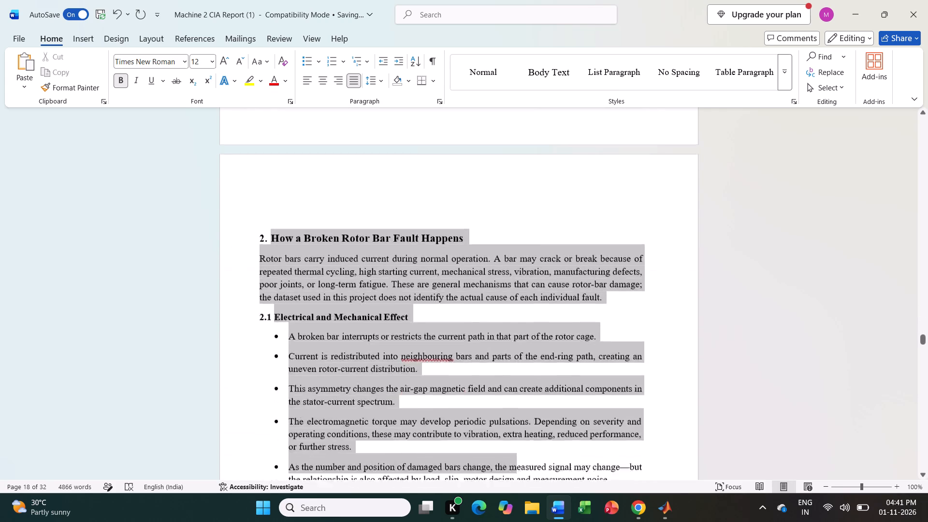
drag(514, 521, 511, 521)
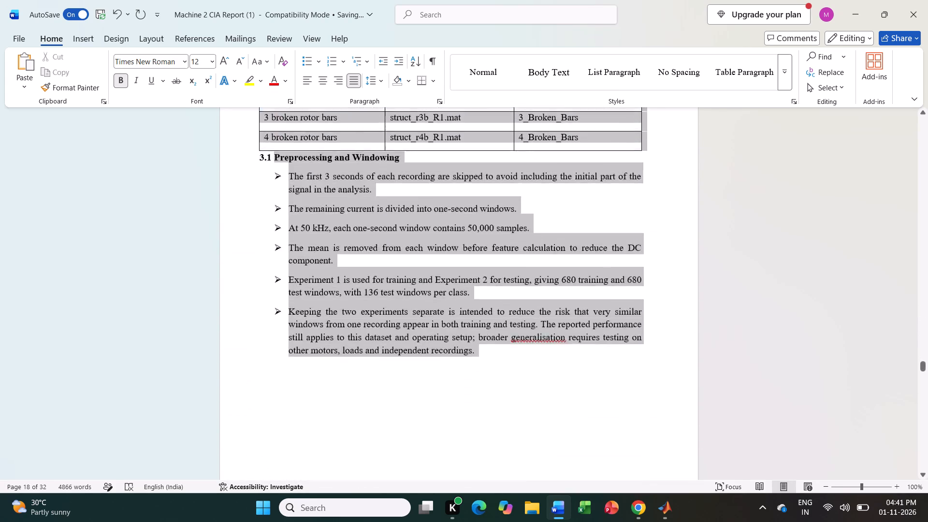
drag(511, 521, 568, 521)
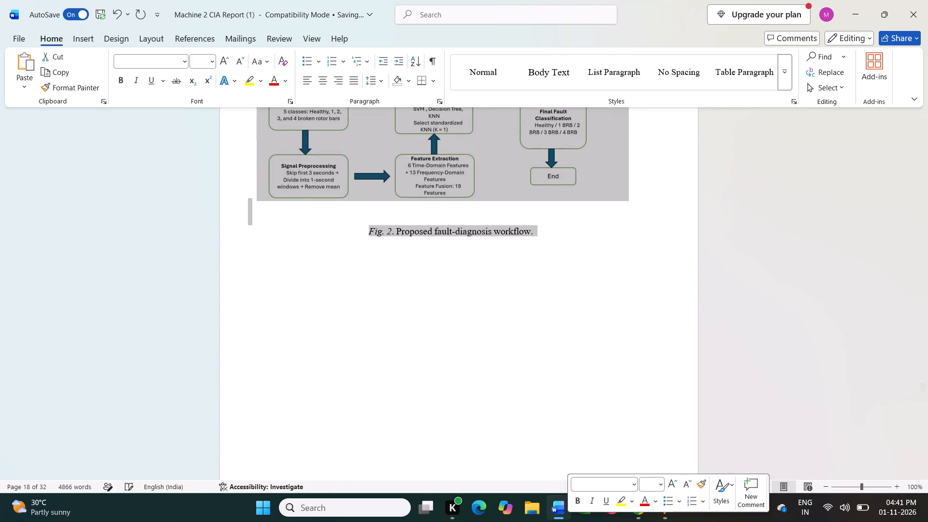
drag(568, 521, 522, 473)
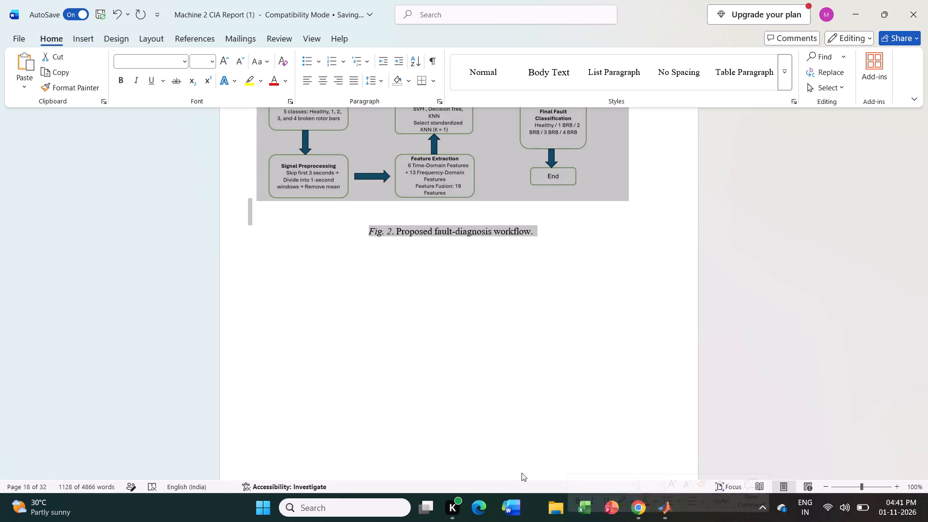
drag(522, 473, 543, 444)
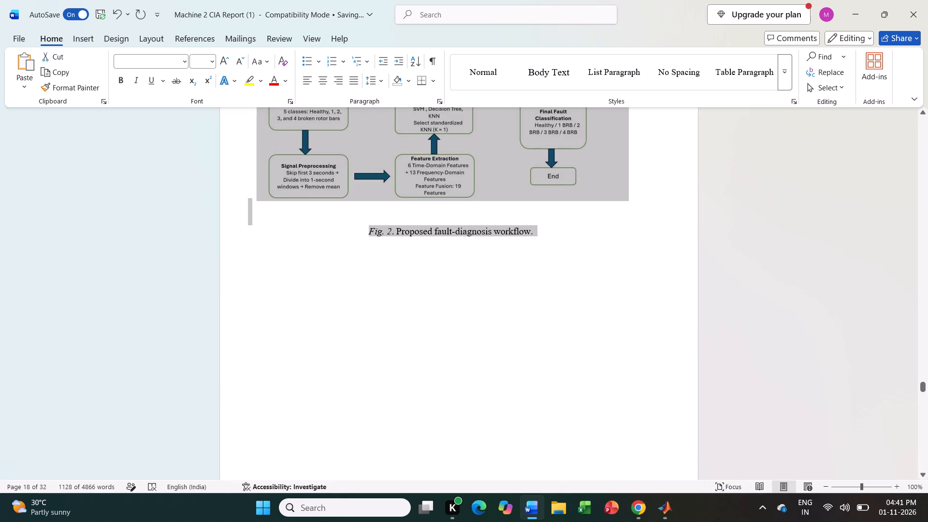
key(BackSpace)
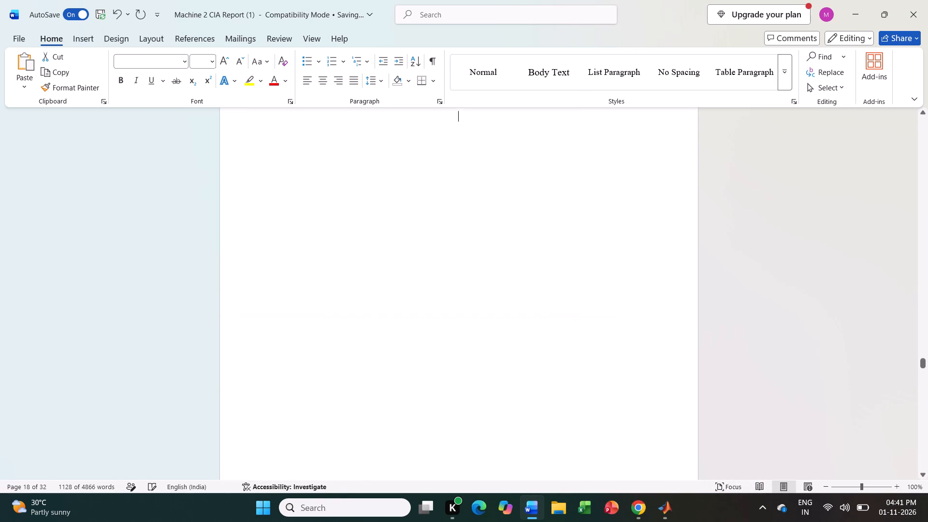
Review the report from the conclusion back to the title page and down to the index table.
scroll(543, 444, up, 12)
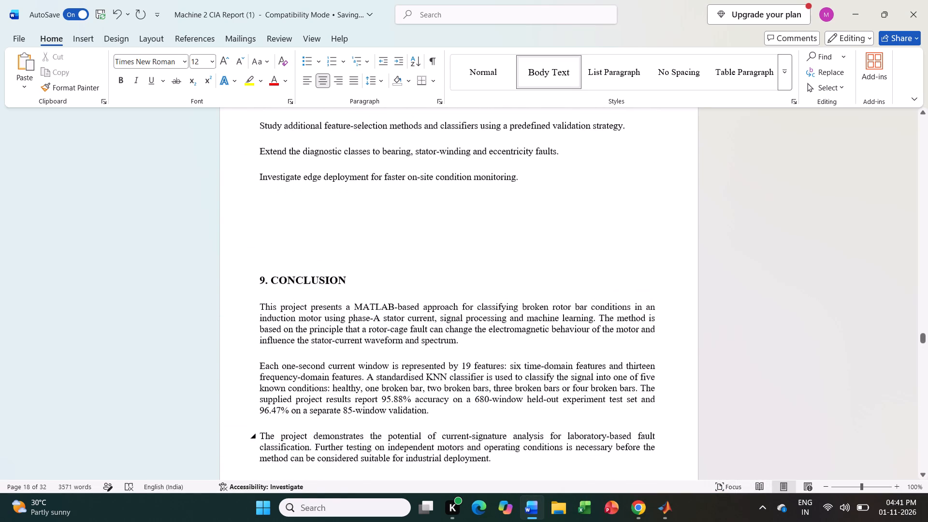
scroll(543, 444, up, 6)
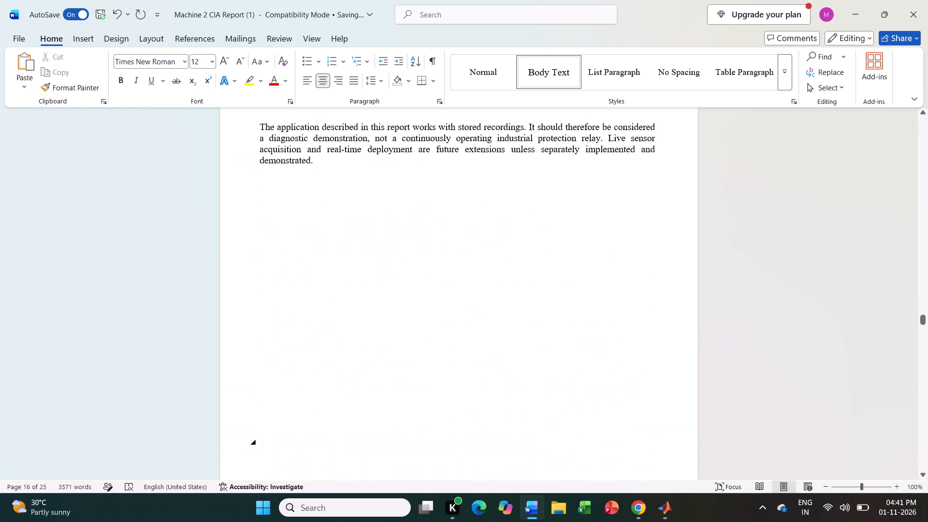
scroll(543, 444, up, 15)
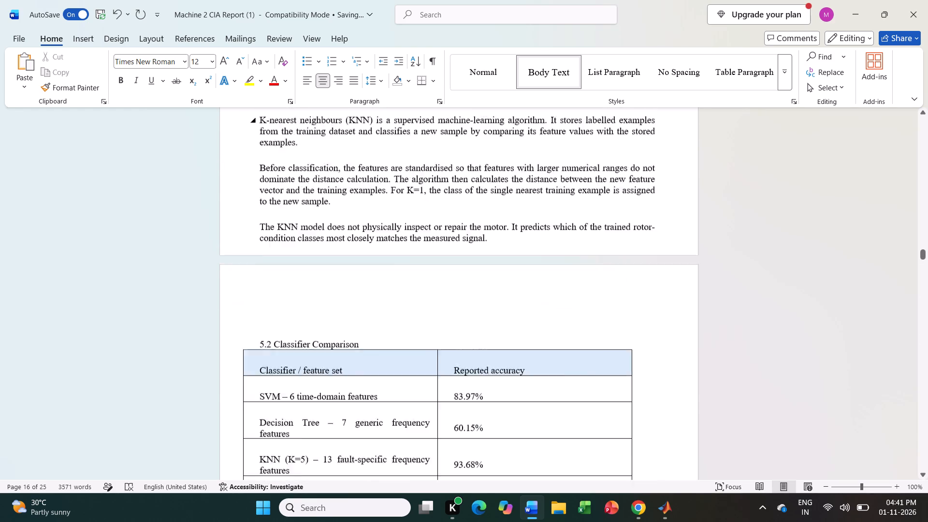
scroll(543, 444, up, 10)
scroll(543, 444, down, 5)
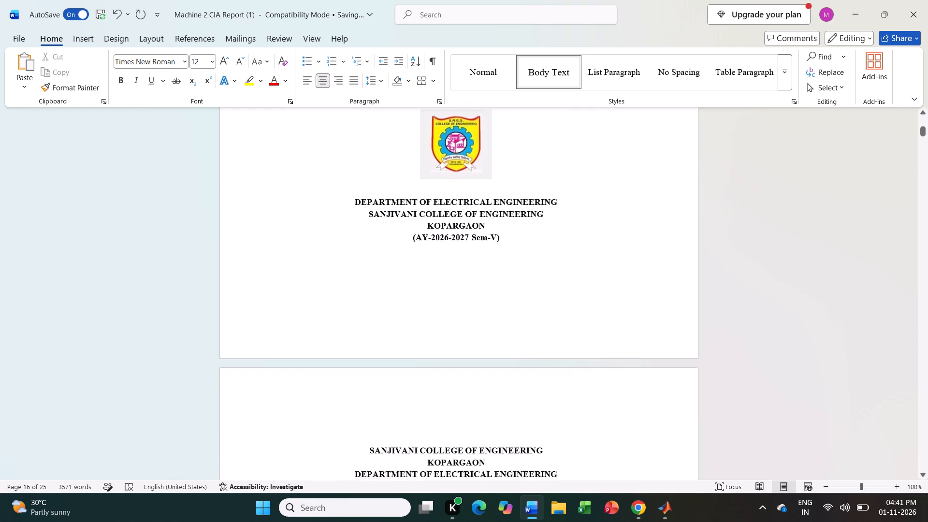
scroll(543, 444, down, 9)
scroll(543, 444, up, 3)
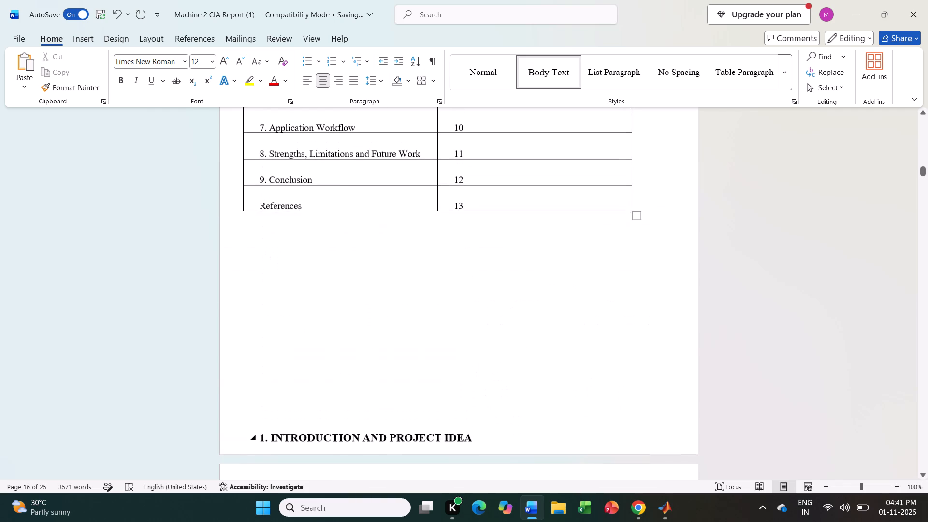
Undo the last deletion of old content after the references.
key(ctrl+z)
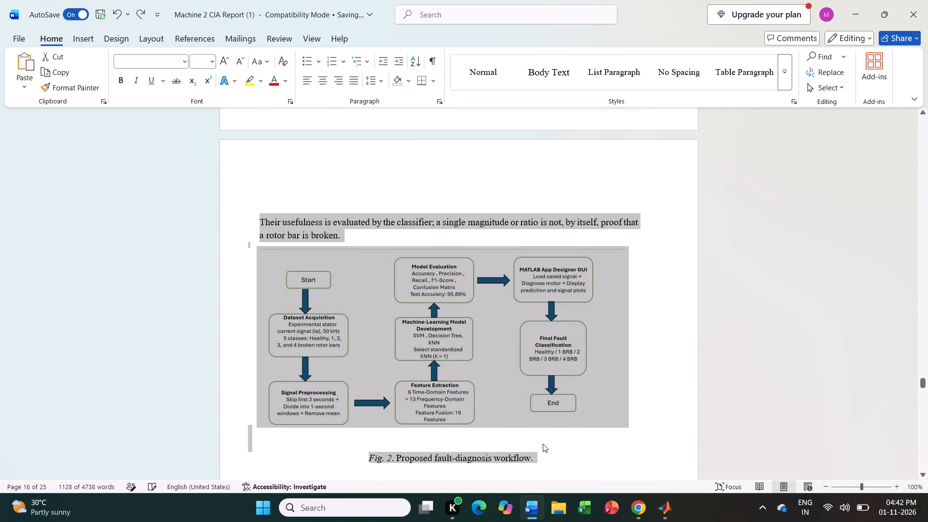
Delete all the old content after the new references, from the old ABSTRACT heading through the final bulleted reference by Treml et al.
scroll(543, 444, down, 12)
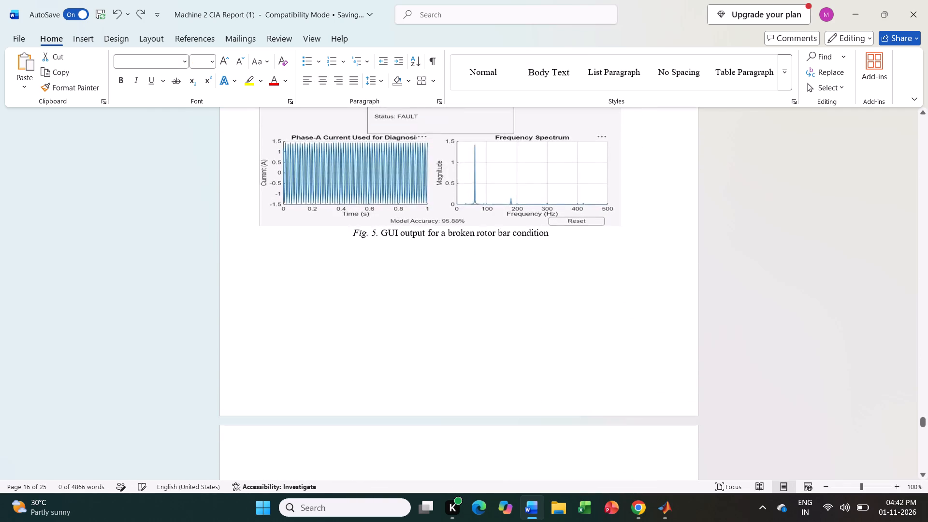
scroll(543, 444, down, 7)
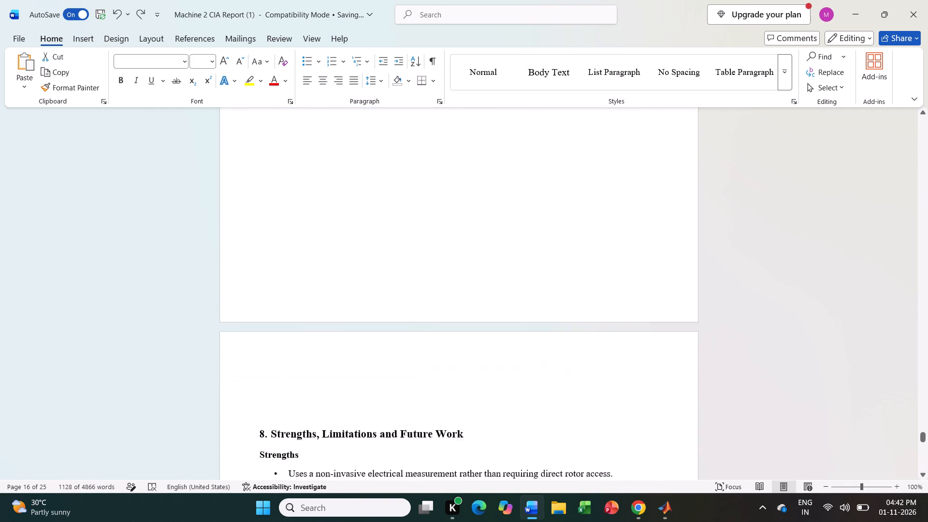
scroll(543, 444, down, 10)
scroll(543, 444, up, 1)
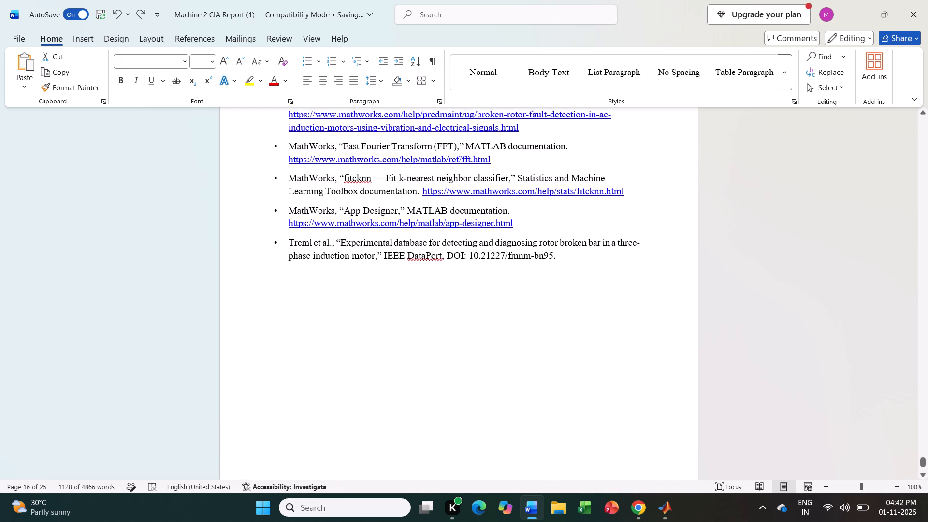
drag(574, 271, 180, 122)
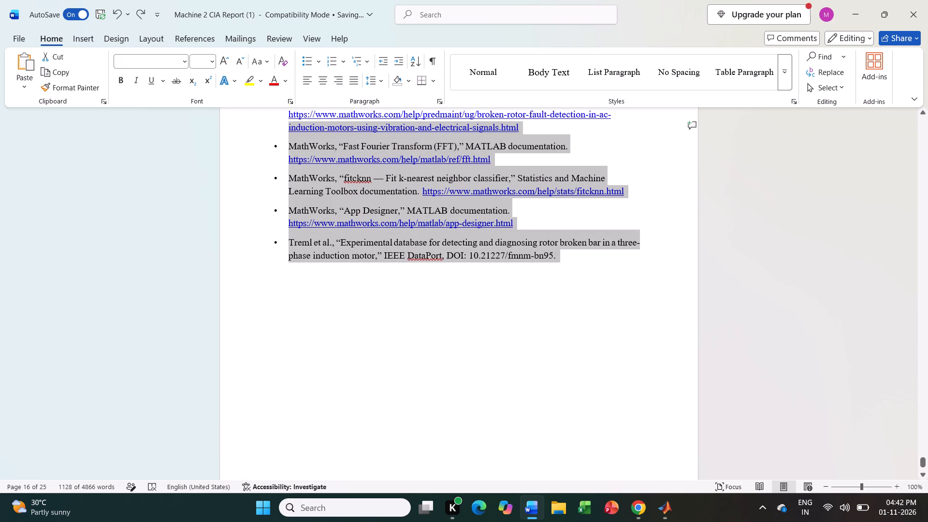
drag(180, 122, 227, 35)
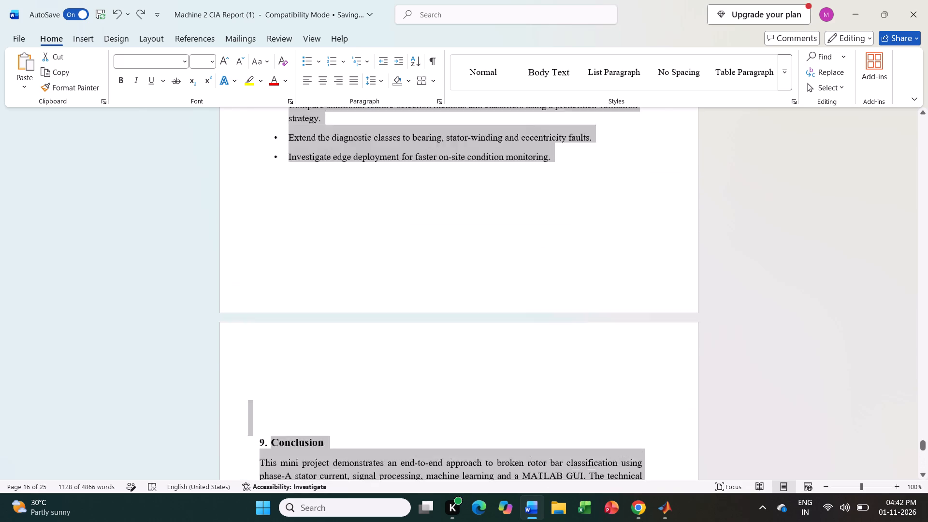
drag(227, 35, 226, 33)
scroll(227, 34, up, 1)
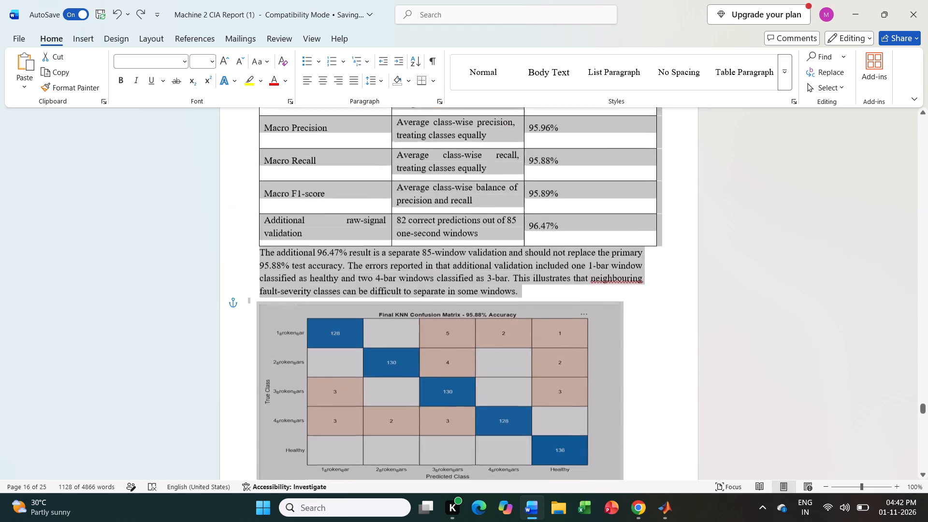
scroll(226, 33, up, 1)
drag(226, 33, 225, 32)
scroll(226, 32, up, 1)
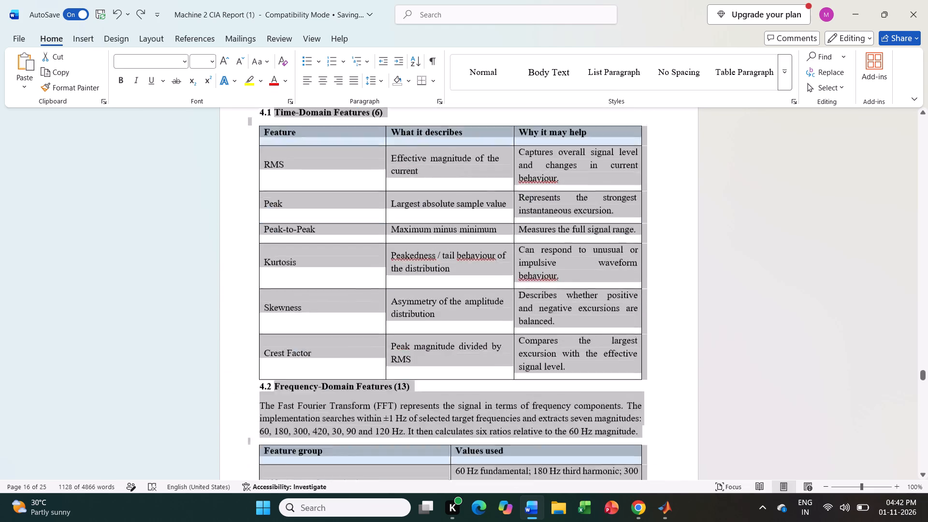
scroll(225, 32, up, 1)
drag(225, 32, 226, 33)
scroll(225, 32, up, 1)
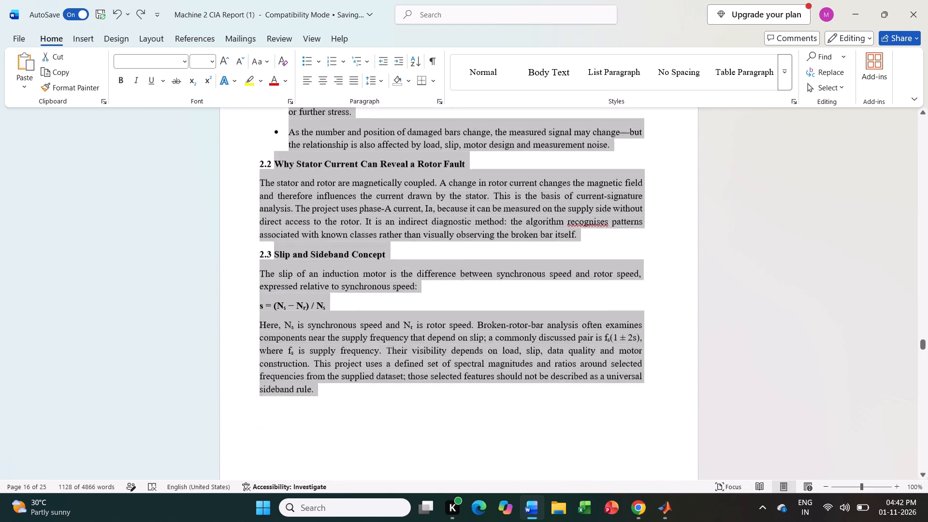
drag(226, 33, 237, 147)
scroll(226, 33, up, 3)
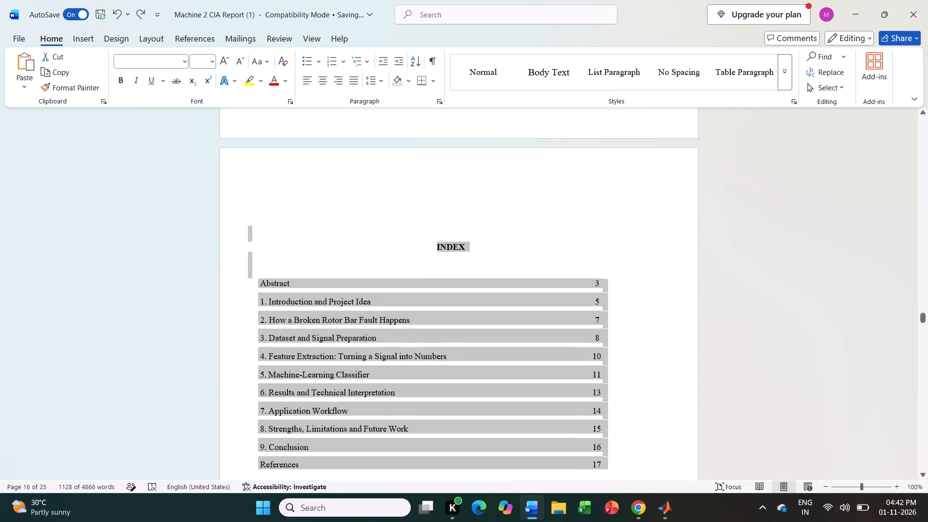
drag(237, 147, 227, 96)
scroll(229, 98, up, 1)
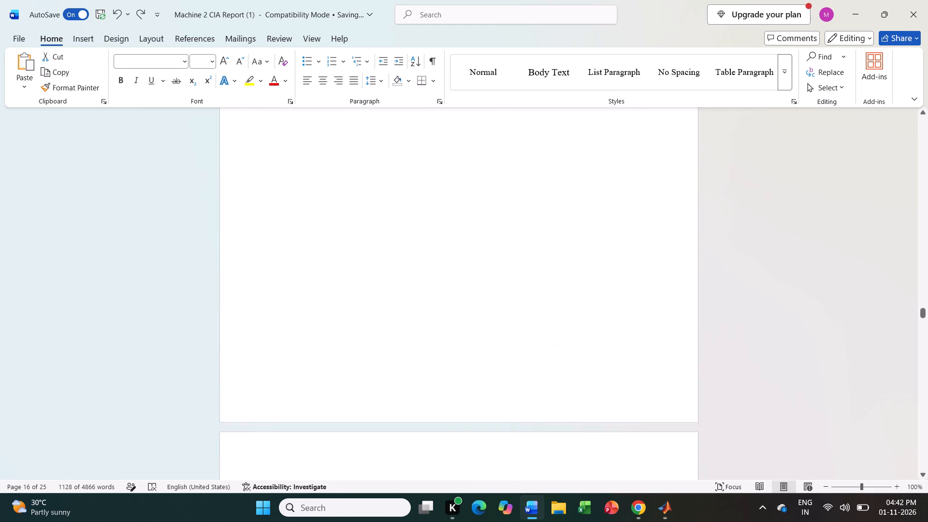
scroll(227, 96, up, 1)
drag(227, 96, 351, 408)
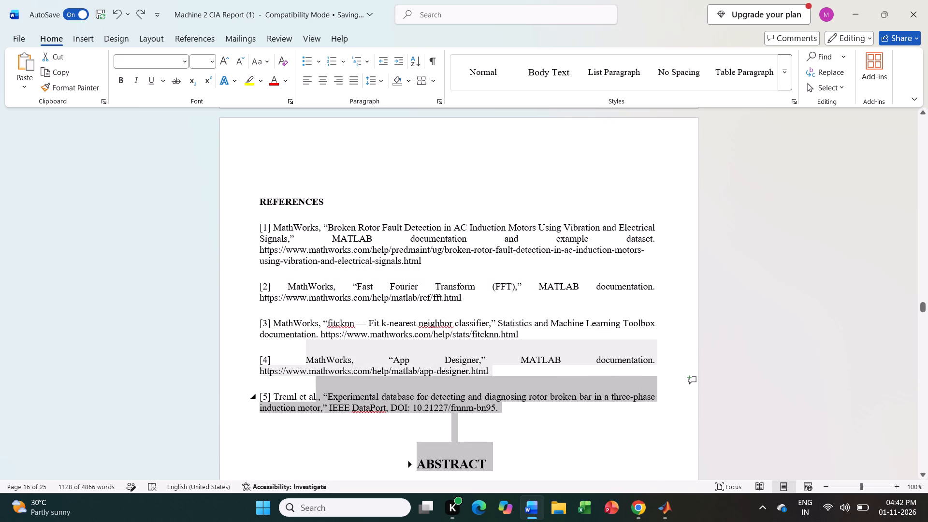
drag(351, 408, 391, 450)
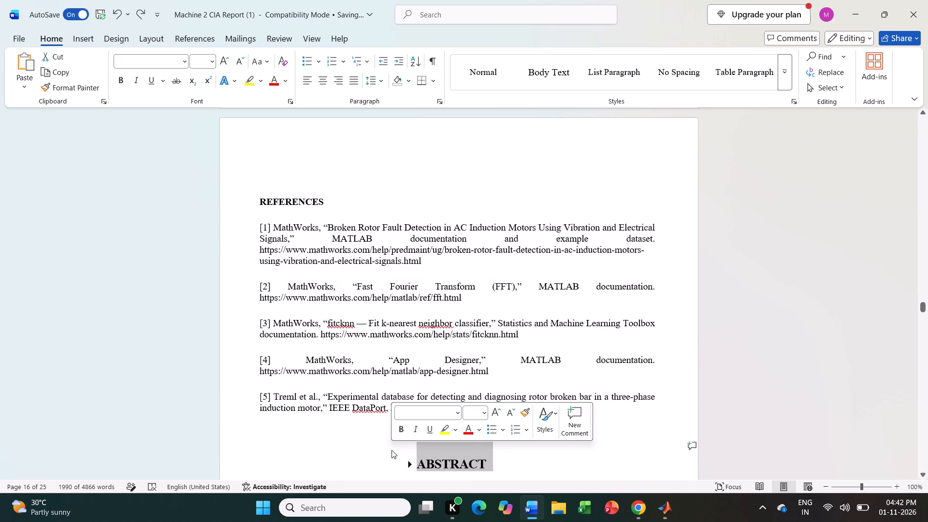
key(BackSpace)
key(BackSpace)
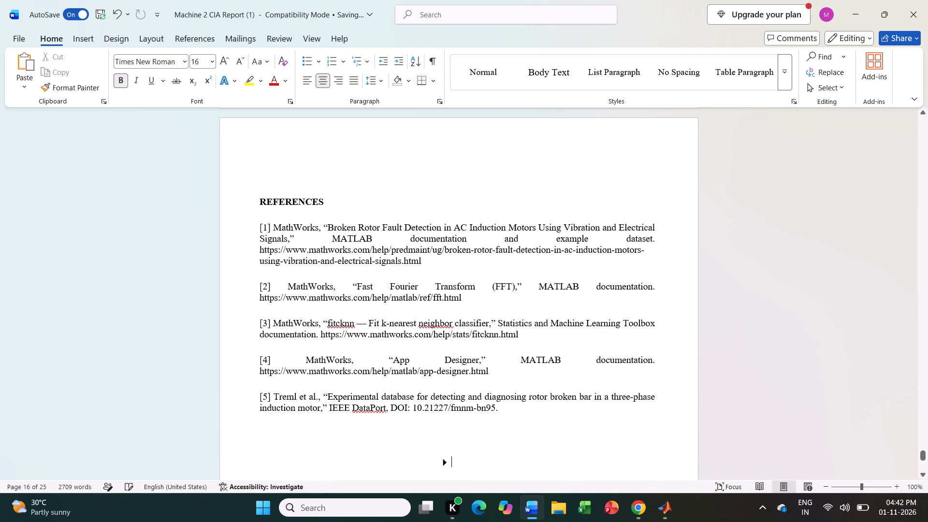
Review the remaining report pages from the references back to the title page.
scroll(391, 450, right, 2)
scroll(391, 450, up, 2)
scroll(391, 450, right, 1)
scroll(391, 450, up, 5)
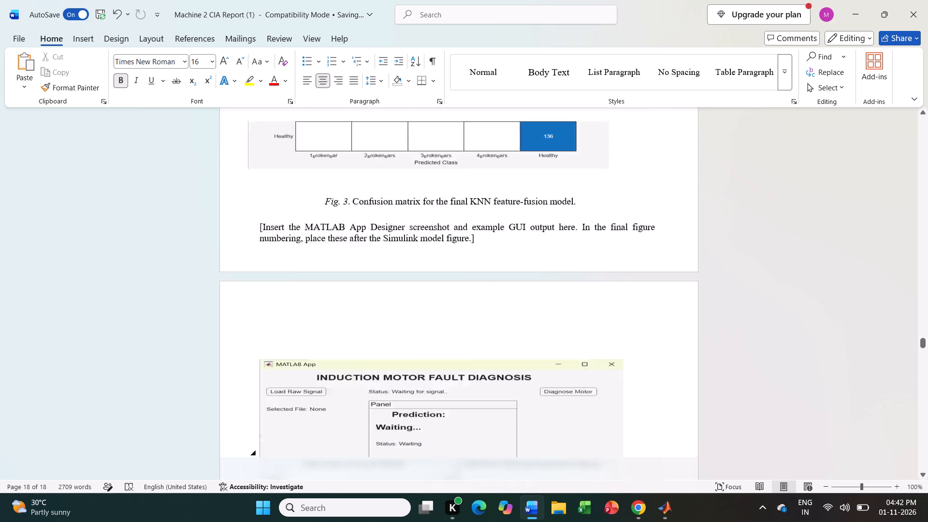
scroll(391, 450, up, 13)
scroll(391, 450, up, 17)
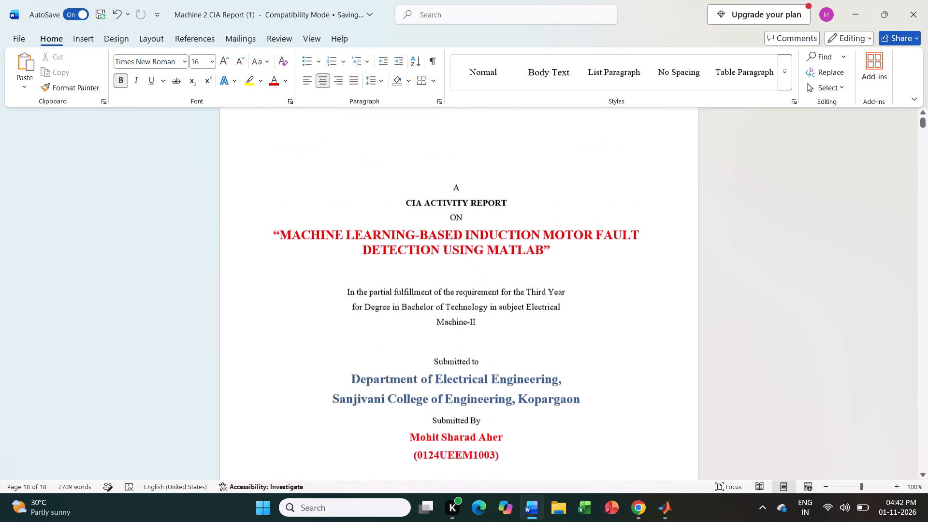
scroll(391, 450, up, 1)
Delete the line "Machine Learning-Based Induction Motor Fault Detection Using MATLAB" below the abstract's keywords.
scroll(391, 450, down, 6)
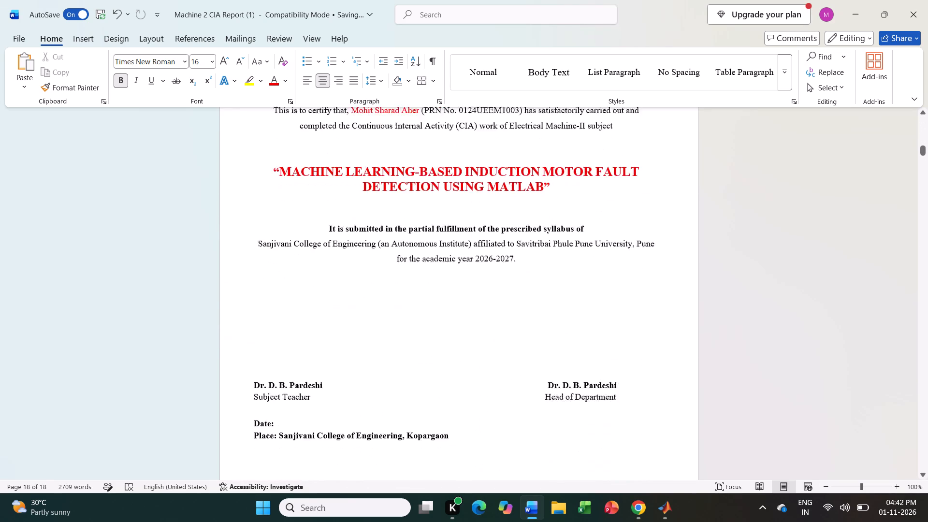
scroll(391, 450, down, 2)
scroll(391, 450, up, 1)
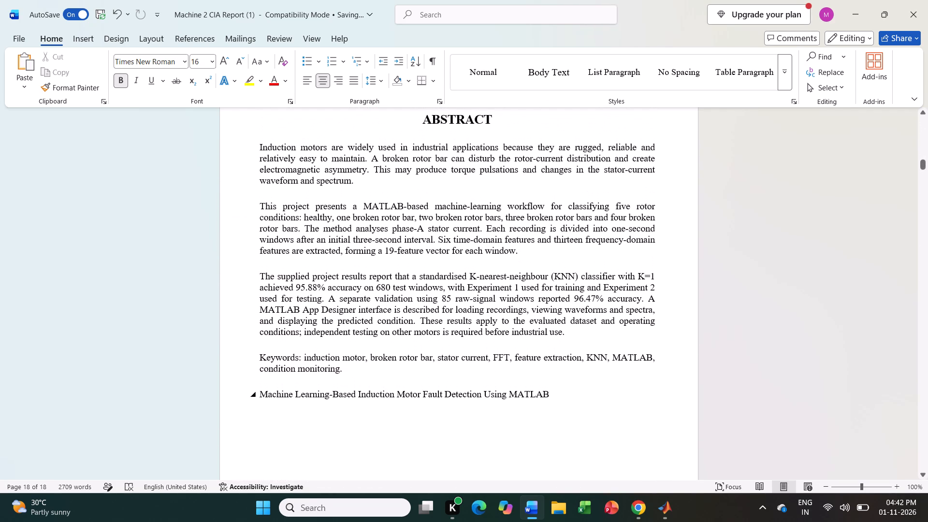
drag(551, 395, 247, 396)
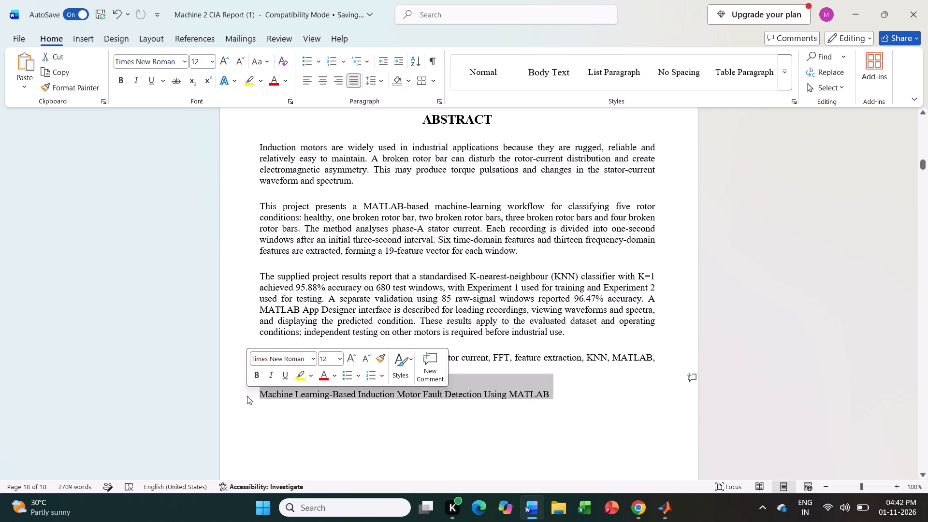
key(BackSpace)
Insert a blank line before the INDEX heading so that it starts on the same page as its table.
scroll(247, 396, up, 1)
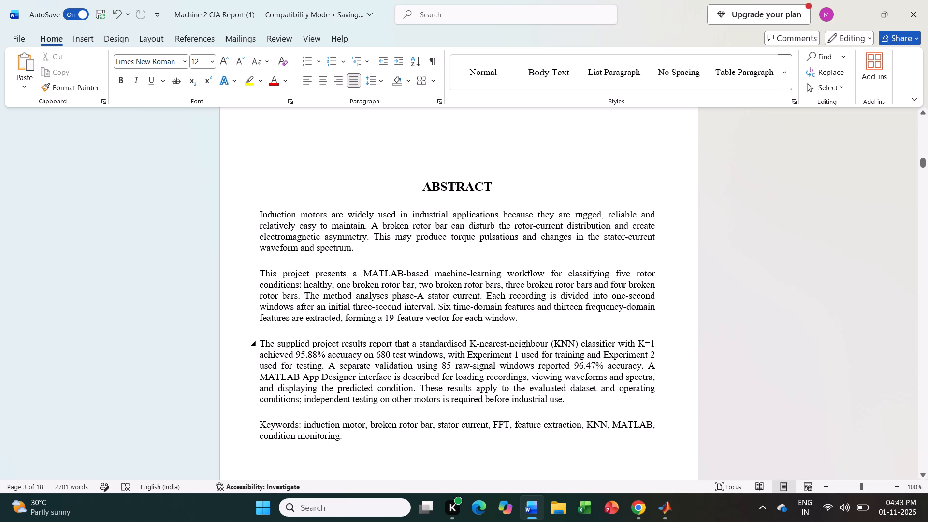
scroll(400, 401, down, 3)
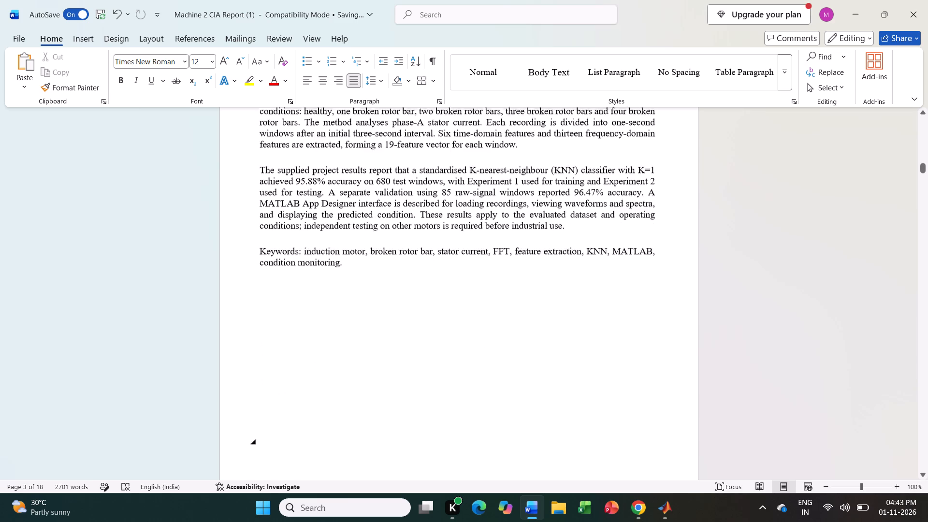
scroll(400, 401, down, 2)
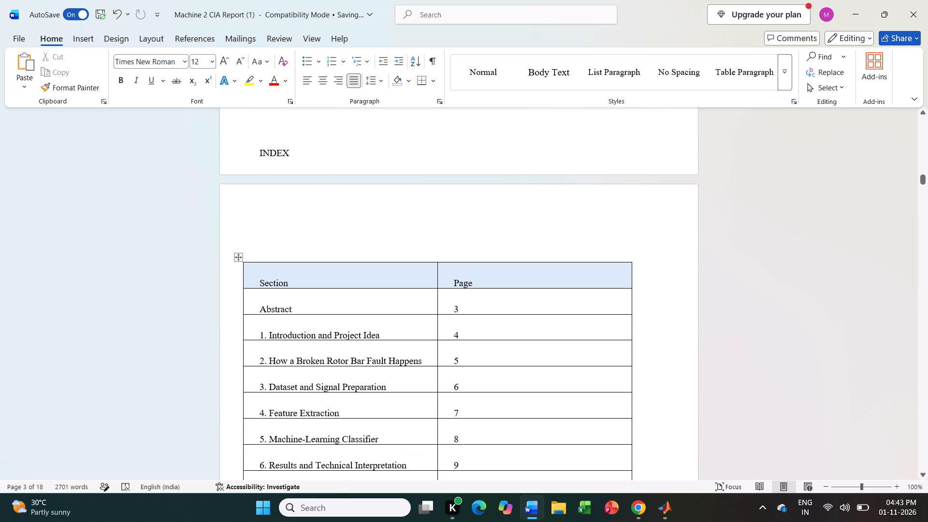
click(259, 153)
key(Return)
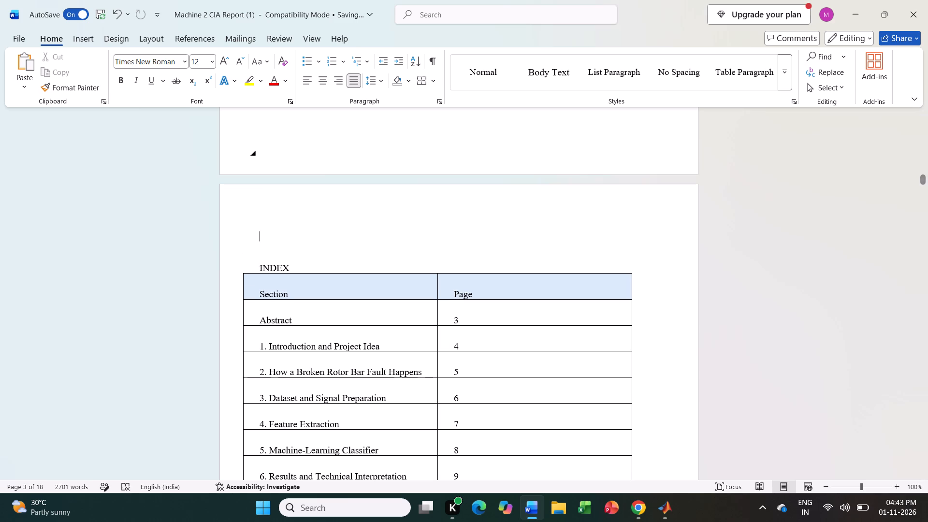
Insert page numbers at the bottom of the pages in the Plain Number 1 style.
scroll(373, 261, up, 2)
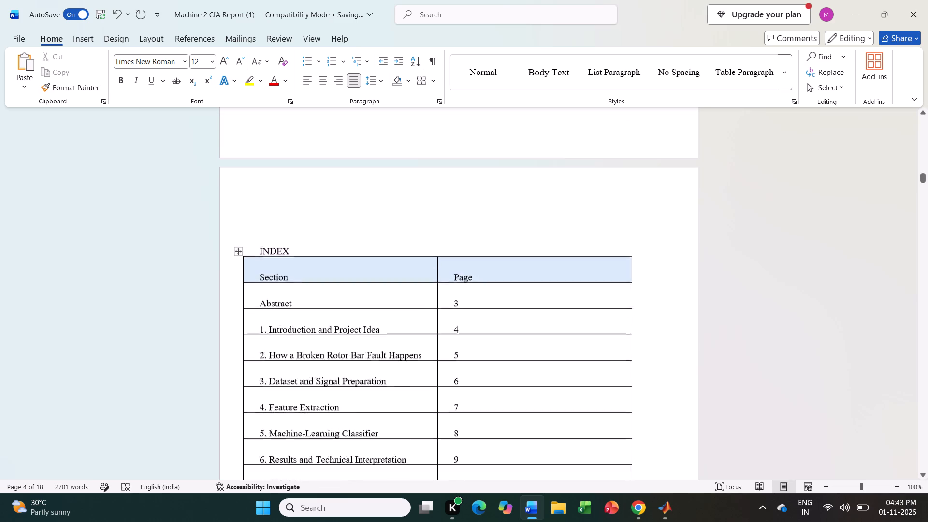
scroll(373, 261, up, 6)
scroll(373, 261, down, 6)
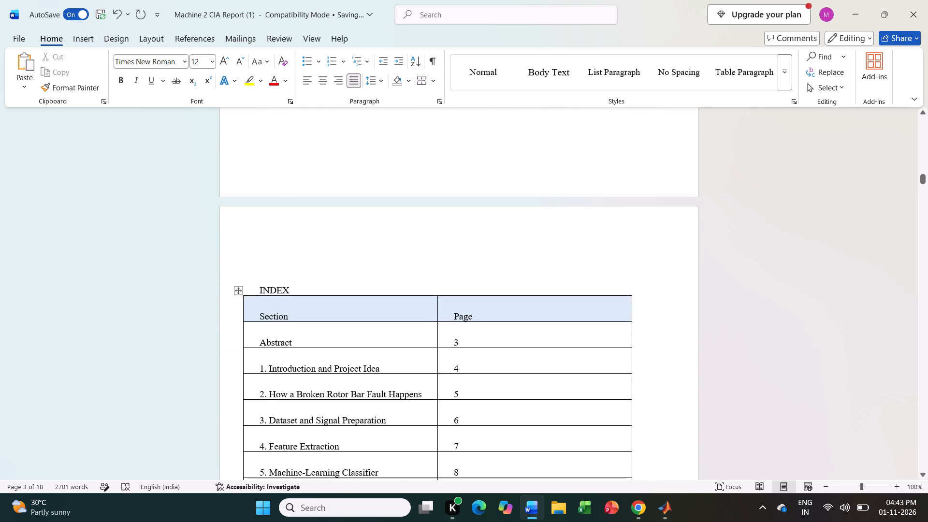
scroll(373, 261, down, 2)
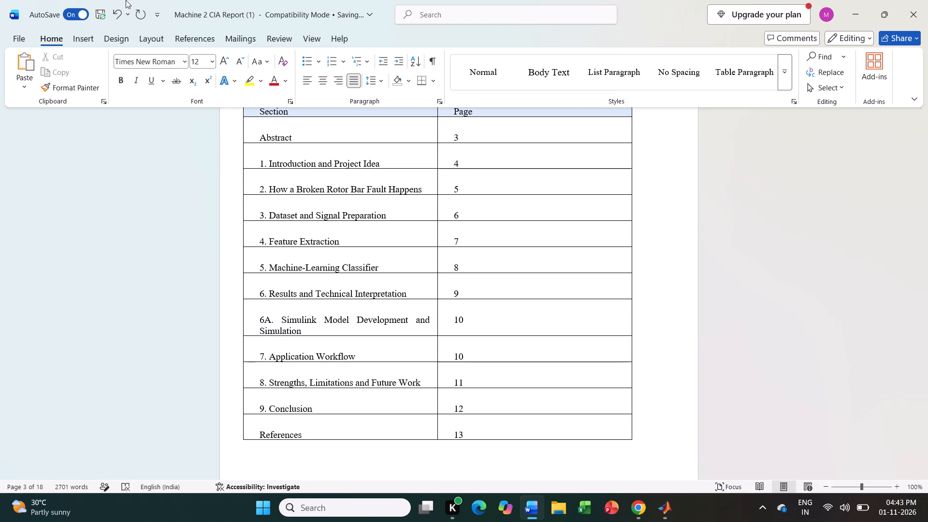
click(75, 47)
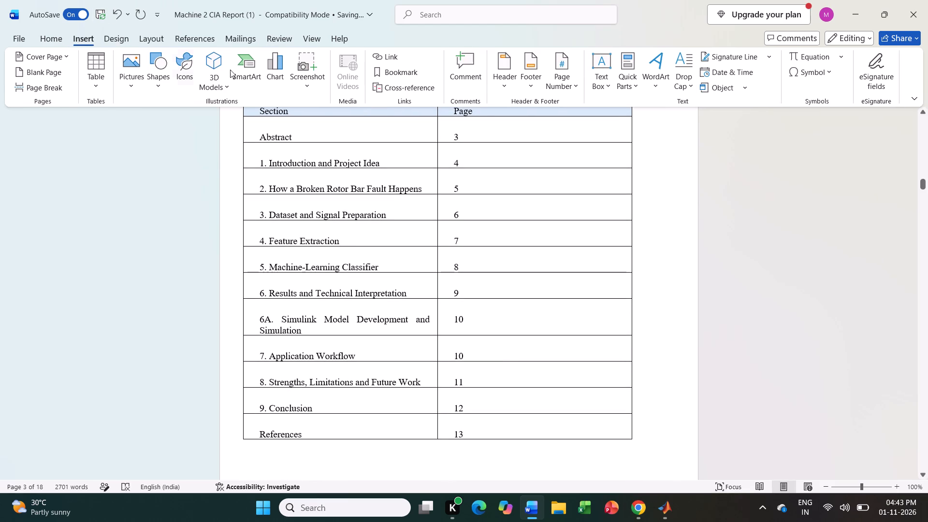
click(562, 80)
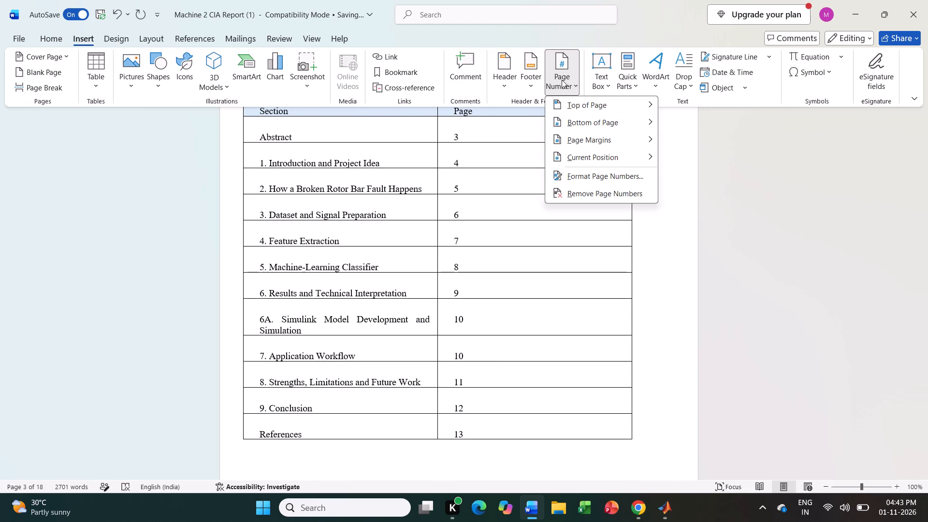
click(598, 120)
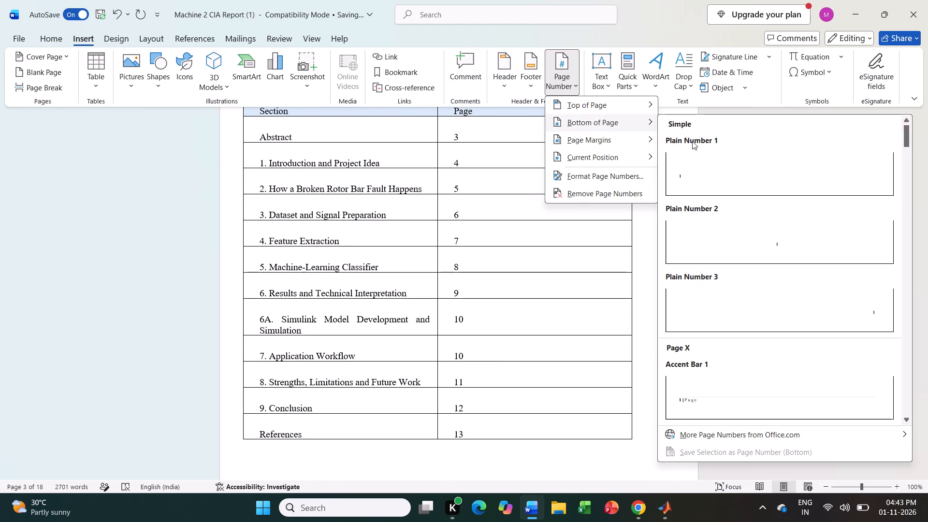
click(726, 164)
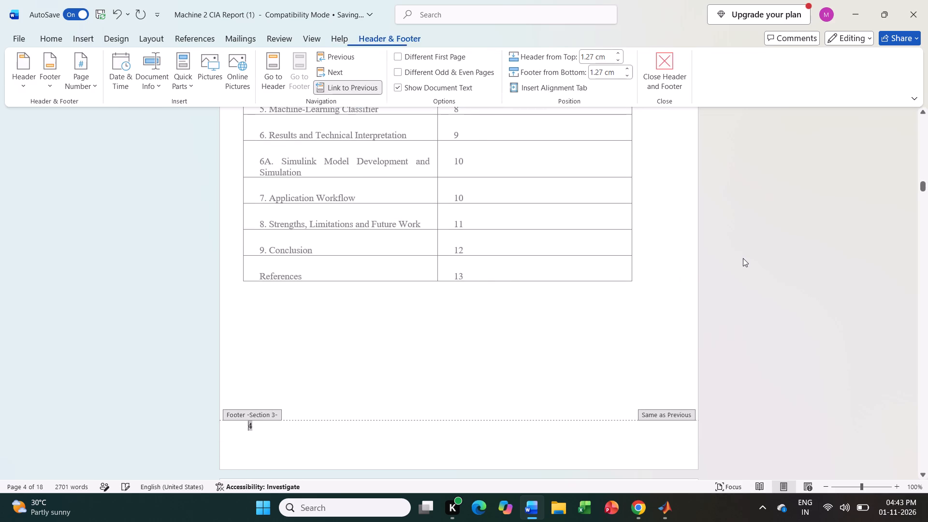
Check the inserted page numbers from the index to the start of section 2 and exit footer editing.
scroll(743, 258, right, 1)
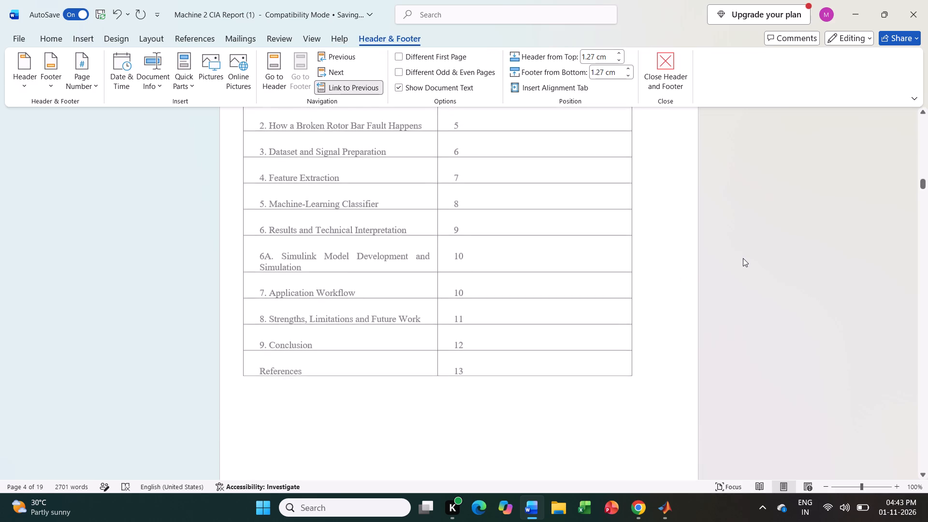
scroll(743, 258, right, 1)
scroll(743, 258, down, 1)
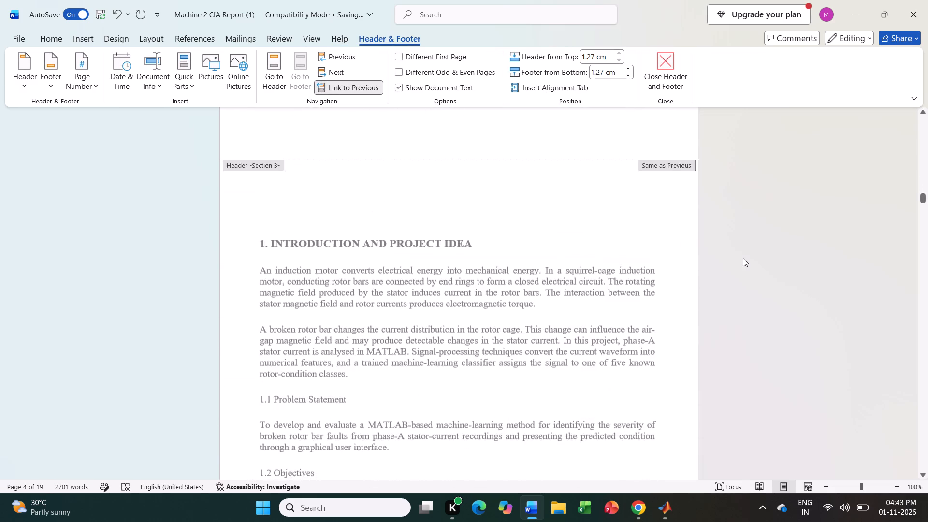
scroll(743, 258, down, 6)
scroll(743, 258, up, 3)
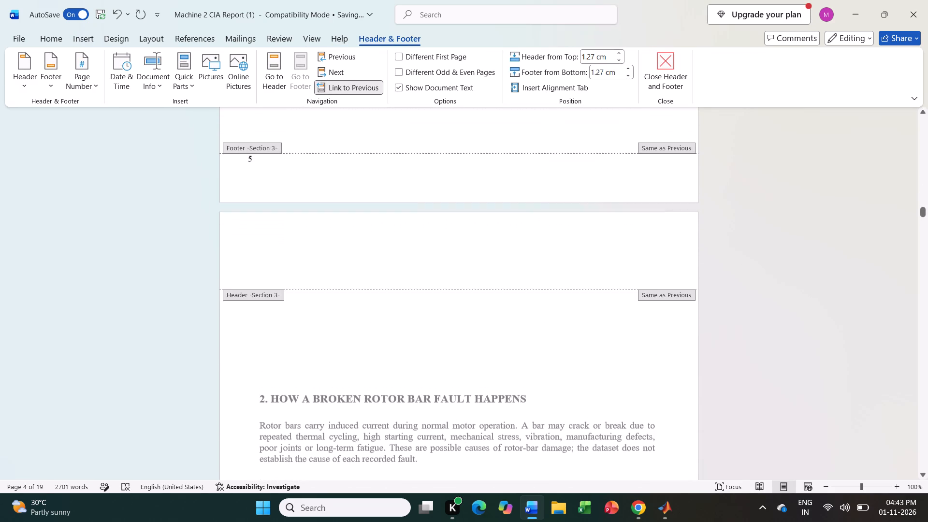
scroll(743, 258, up, 8)
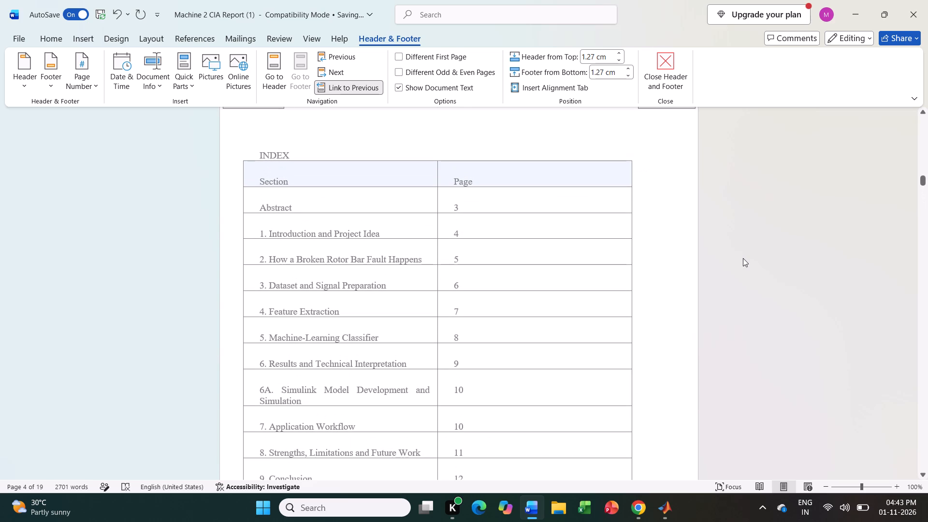
click(668, 64)
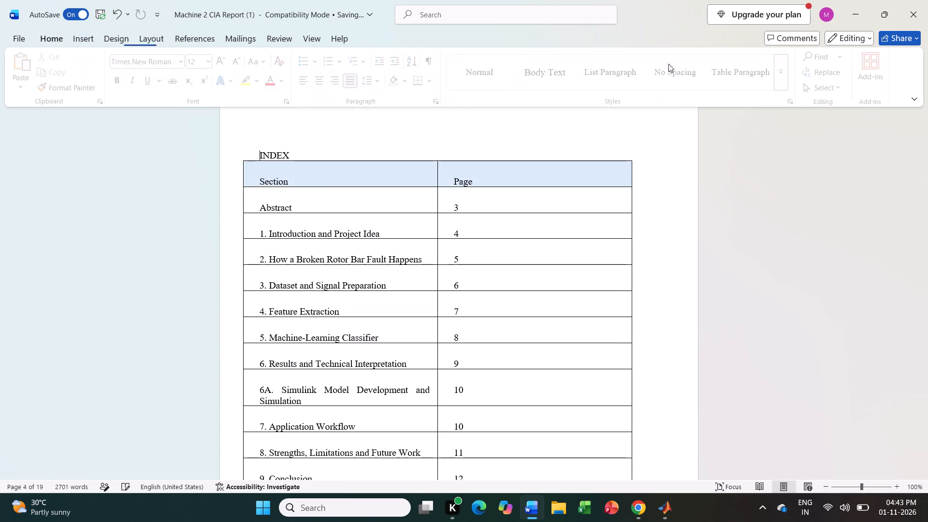
Remove the extra blank lines above the heading "1. INTRODUCTION AND PROJECT IDEA", keeping it at the start of its own page.
scroll(724, 267, down, 7)
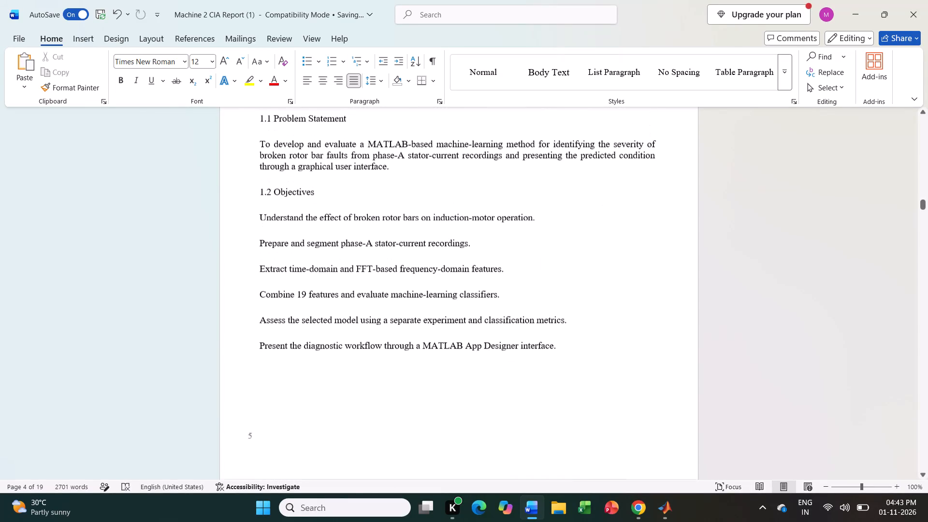
scroll(724, 267, up, 6)
scroll(724, 267, down, 1)
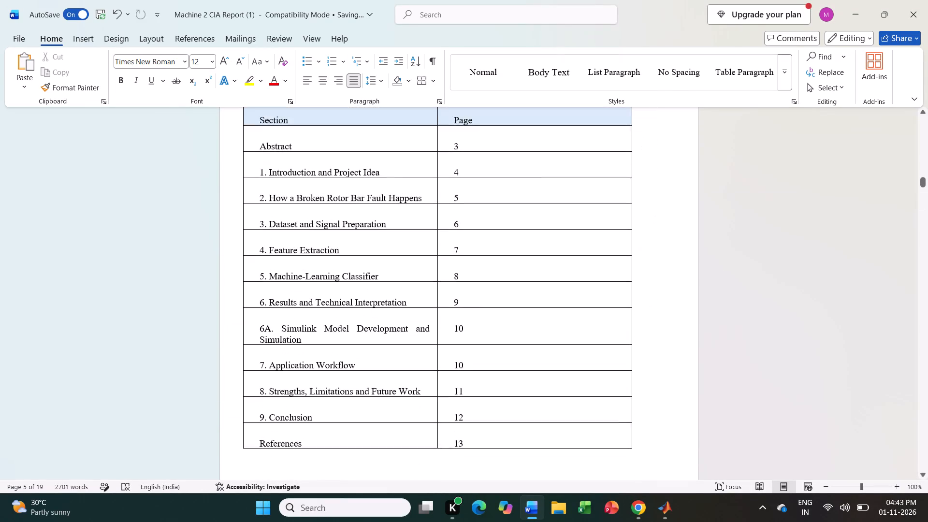
scroll(724, 267, down, 3)
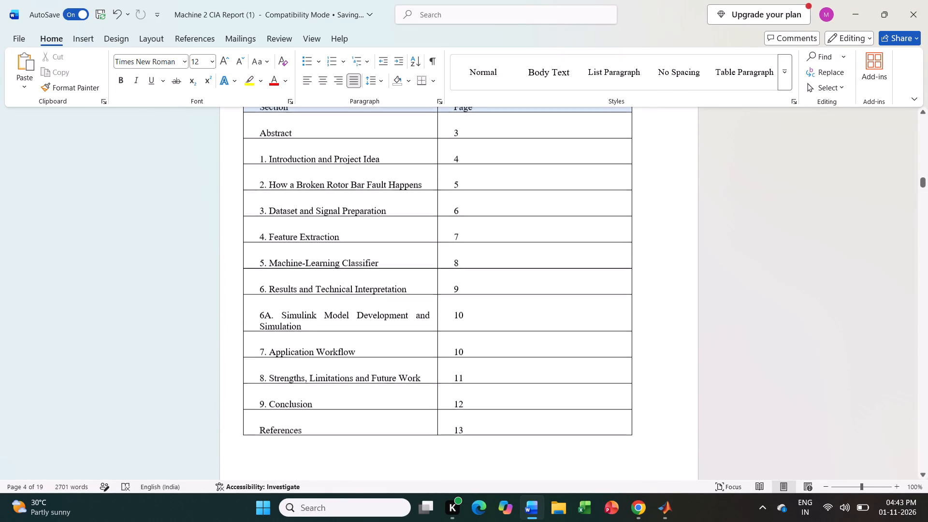
scroll(724, 267, down, 2)
scroll(724, 267, up, 1)
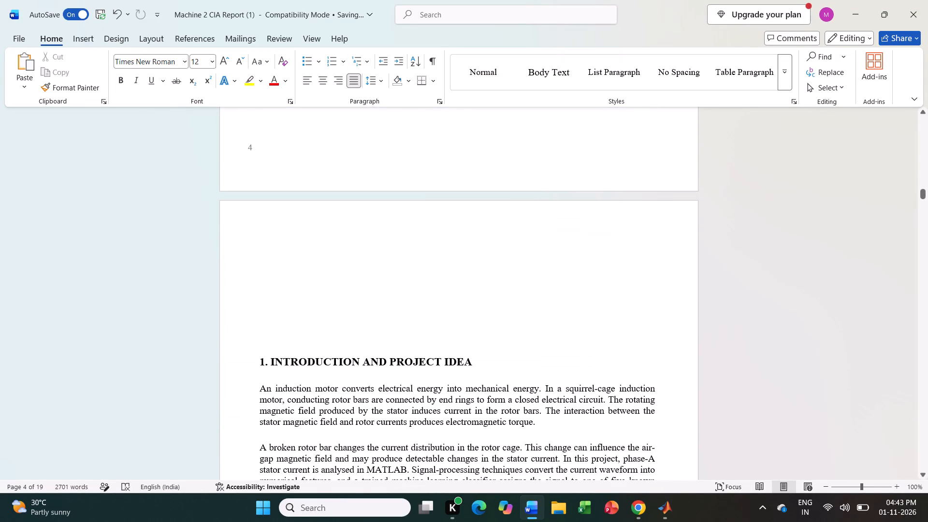
scroll(724, 267, up, 4)
scroll(724, 267, down, 1)
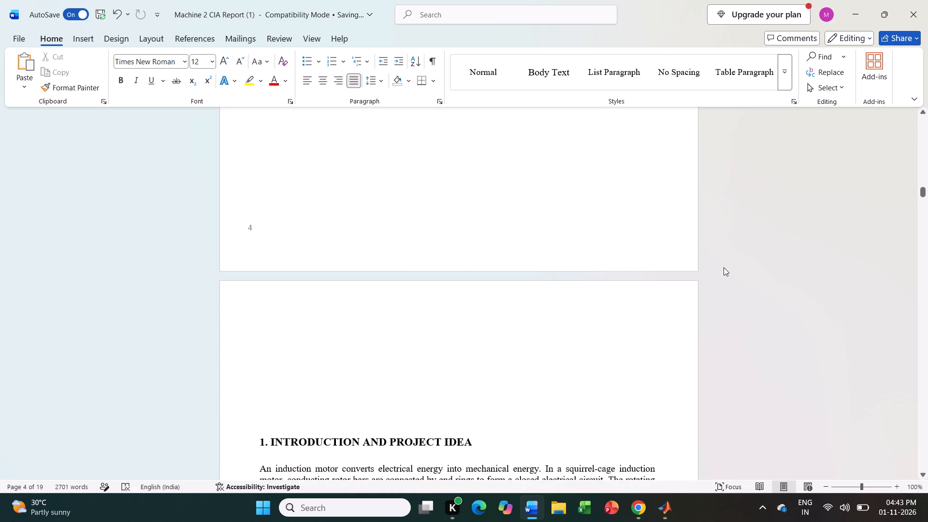
click(347, 390)
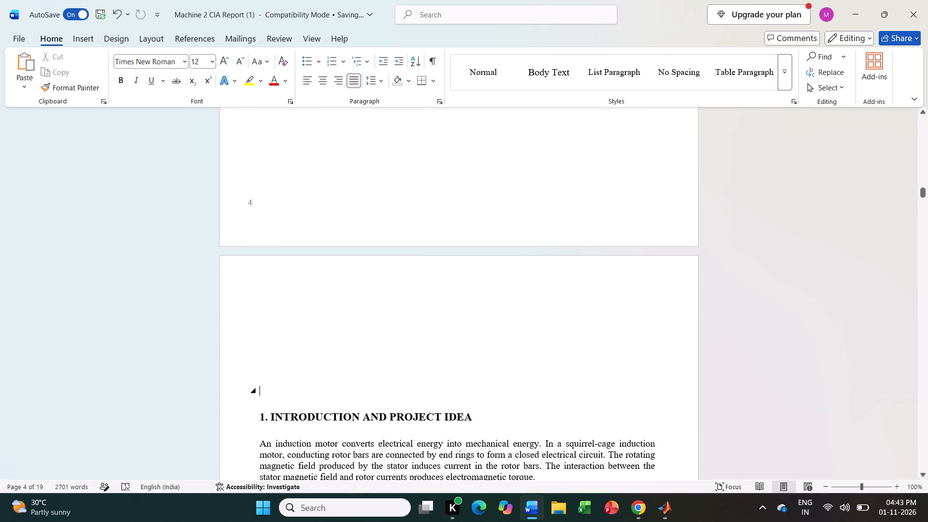
key(BackSpace)
key(BackSpace)
key(BackSpace)
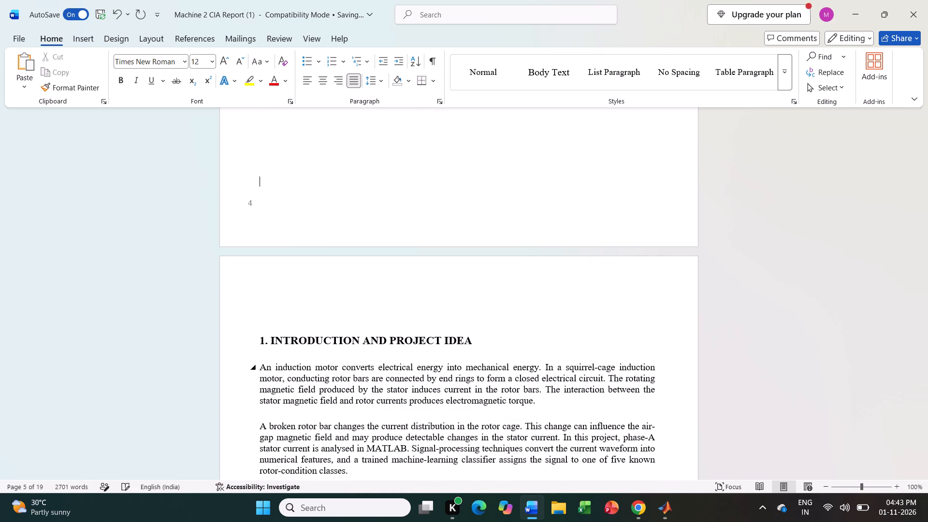
key(Down)
key(BackSpace)
key(Return)
Remove the extra blank line above the heading "2. HOW A BROKEN ROTOR BAR FAULT HAPPENS", keeping it at the start of a new page.
scroll(347, 390, down, 4)
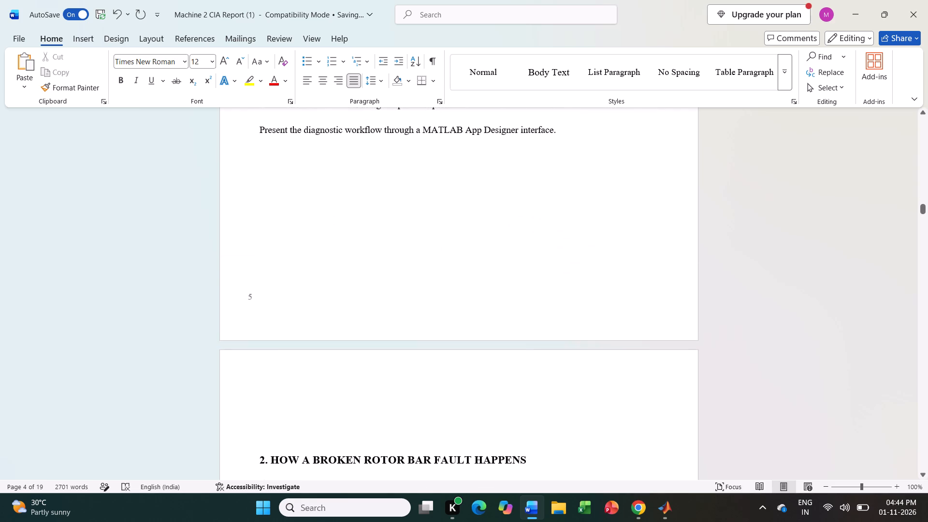
click(260, 460)
key(BackSpace)
key(BackSpace)
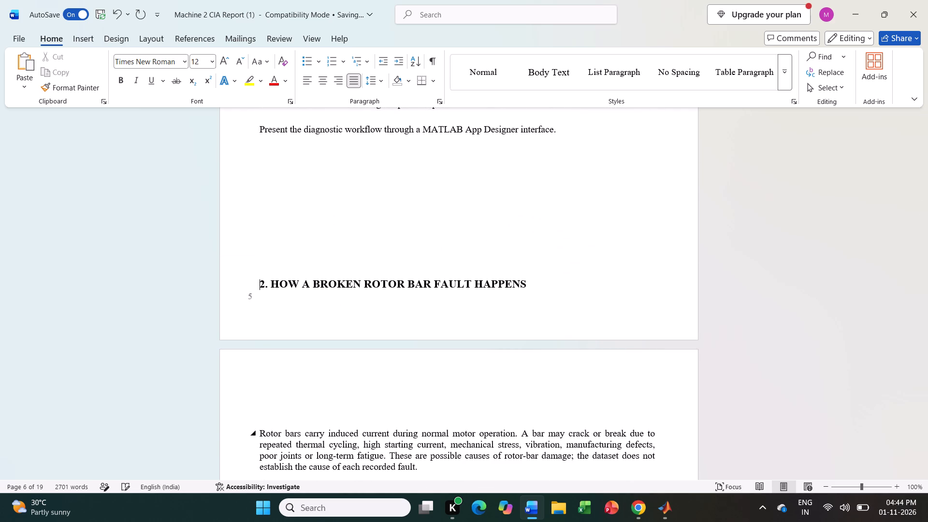
key(Return)
Remove the extra blank line above the heading "3. DATASET AND SIGNAL PREPARATION", keeping it at the start of a new page.
scroll(365, 515, down, 3)
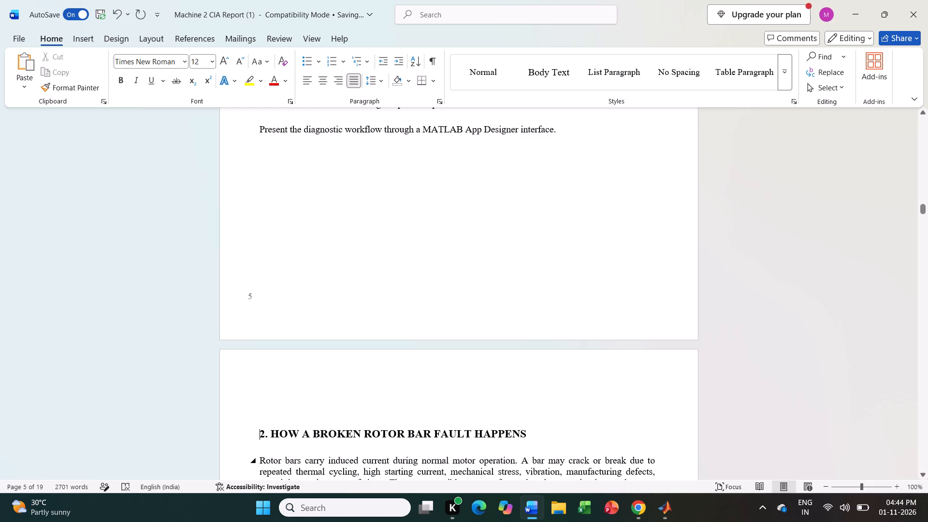
scroll(410, 443, down, 4)
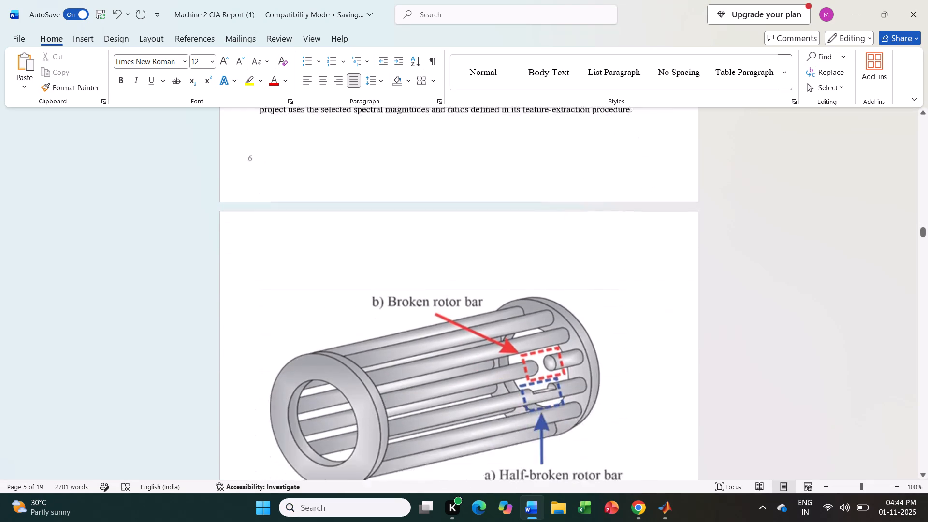
scroll(410, 443, down, 5)
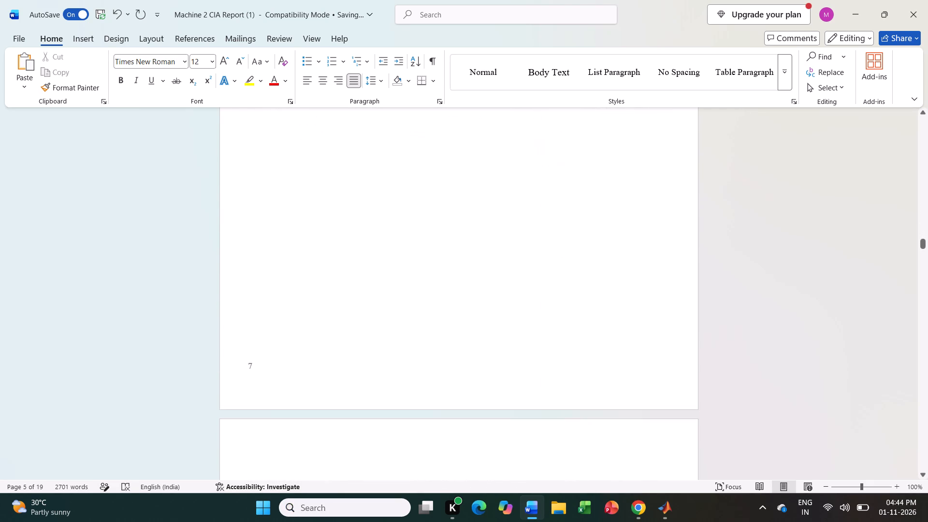
scroll(410, 443, down, 1)
click(258, 437)
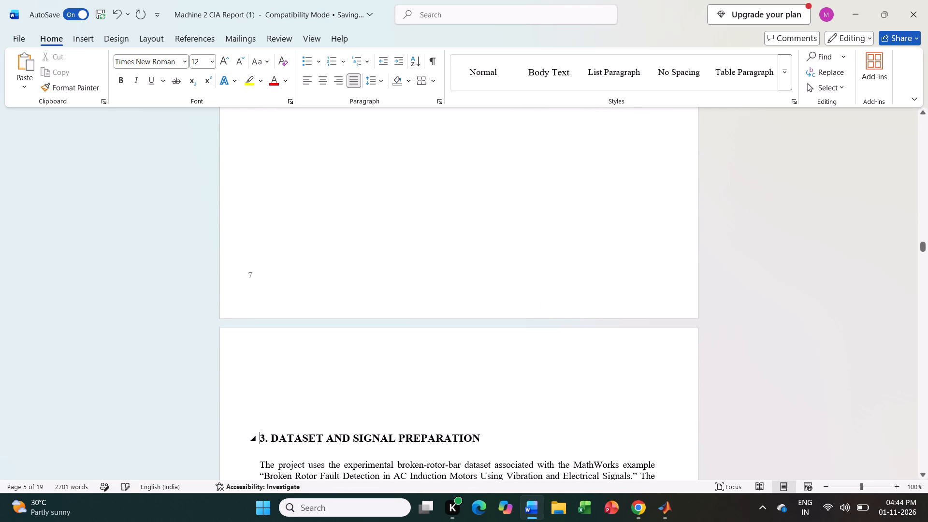
key(BackSpace)
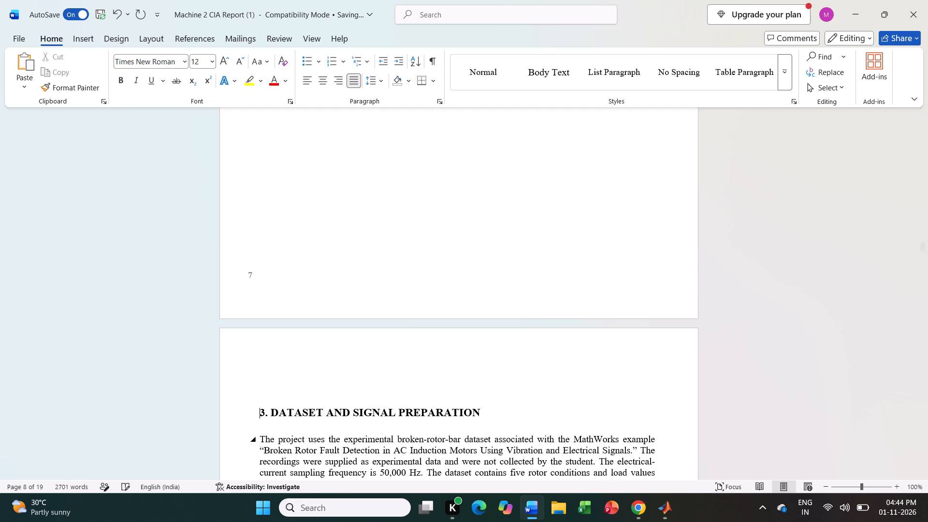
key(BackSpace)
key(Return)
Remove the extra blank line above the heading "4. FEATURE EXTRACTION: CONVERTING SIGNALS INTO NUMBERS", keeping it at the start of a new page.
scroll(258, 437, down, 3)
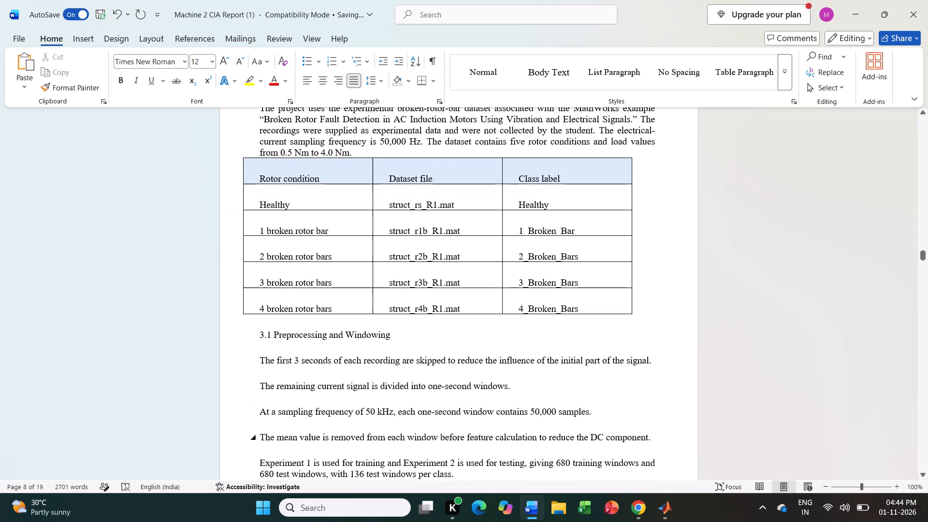
scroll(258, 437, down, 2)
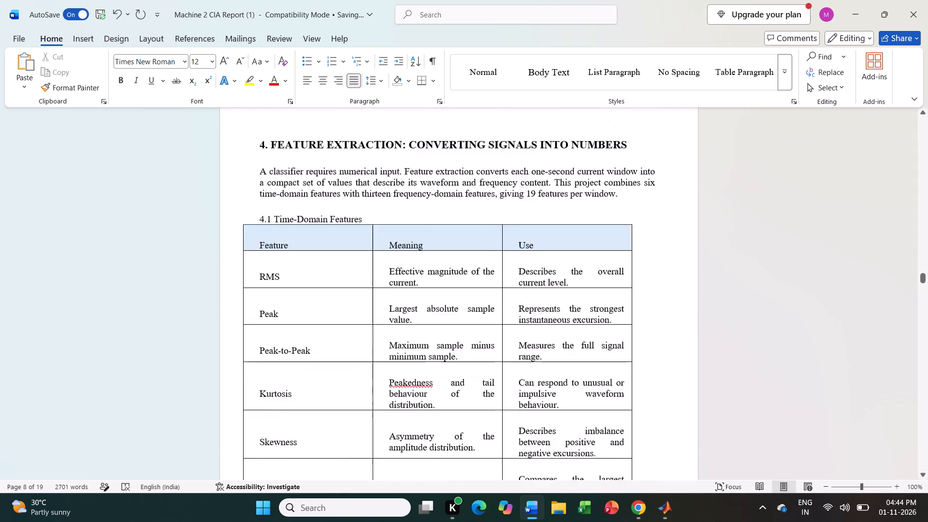
scroll(258, 437, down, 1)
scroll(292, 305, up, 3)
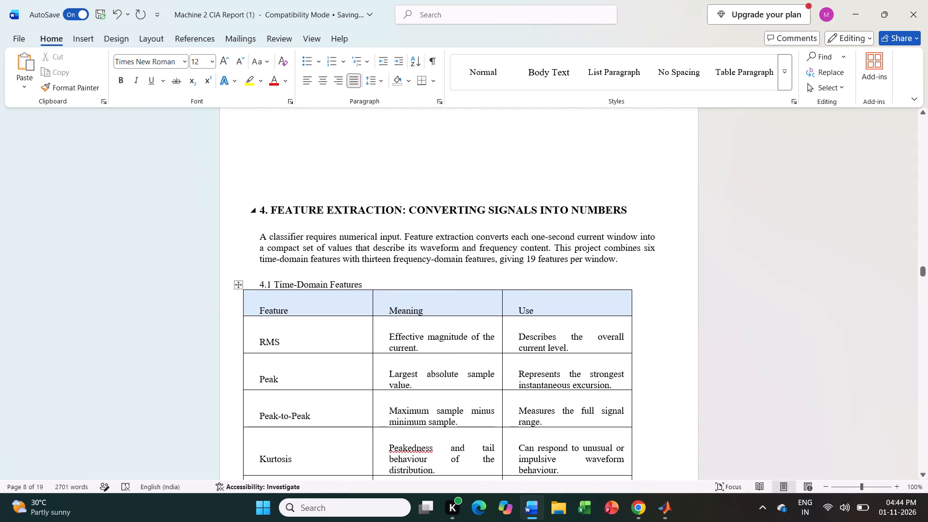
click(261, 213)
key(BackSpace)
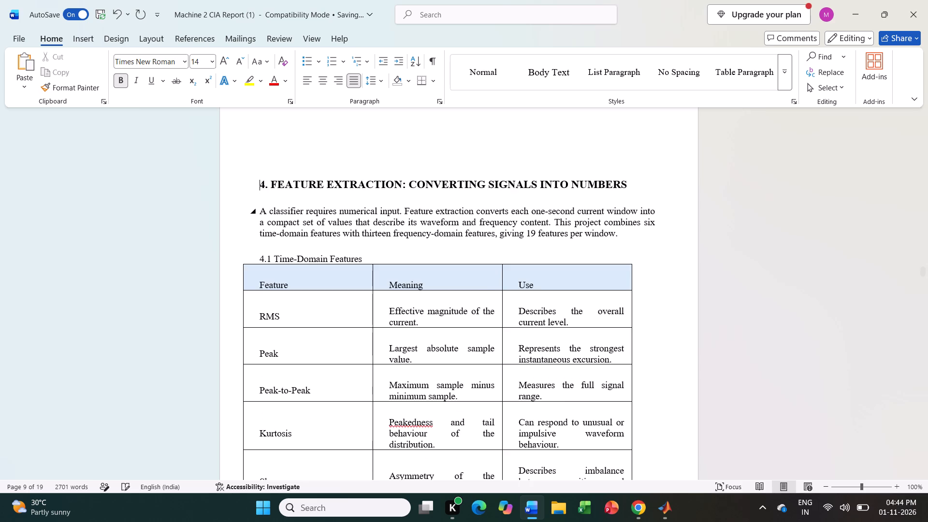
key(BackSpace)
key(Return)
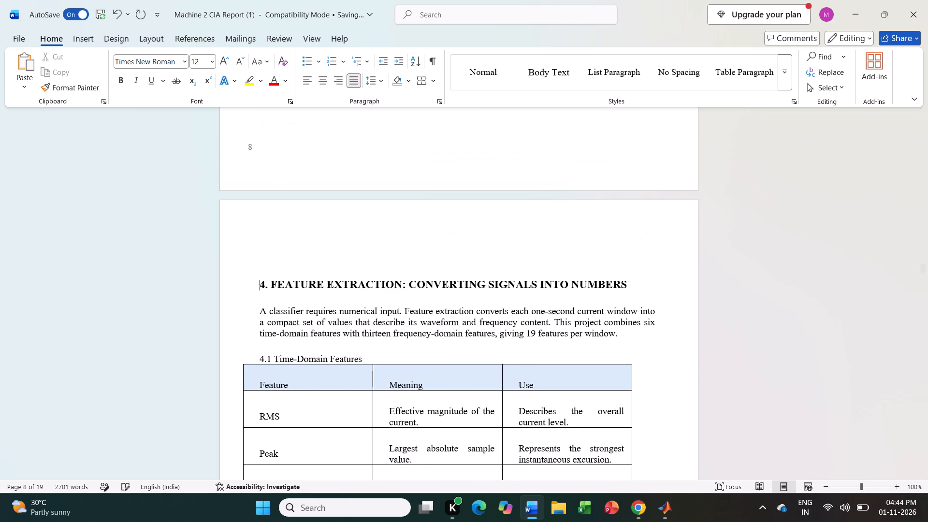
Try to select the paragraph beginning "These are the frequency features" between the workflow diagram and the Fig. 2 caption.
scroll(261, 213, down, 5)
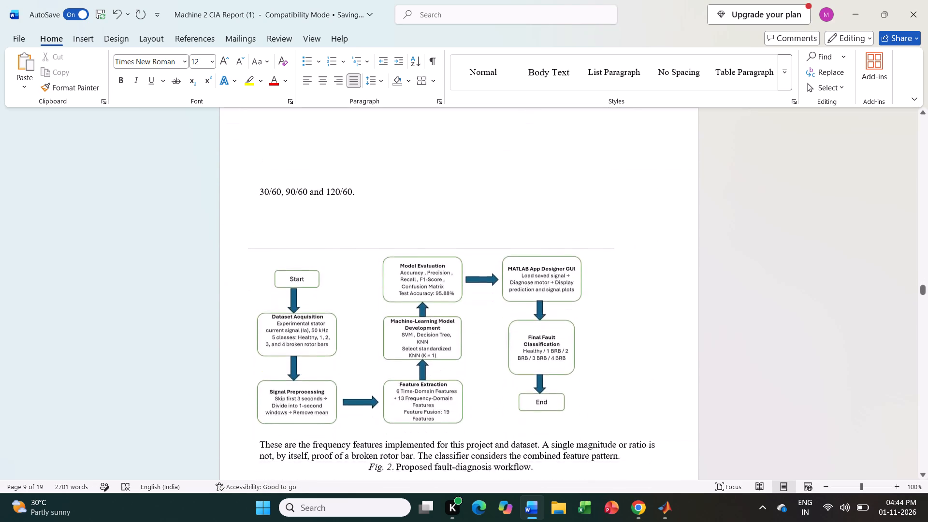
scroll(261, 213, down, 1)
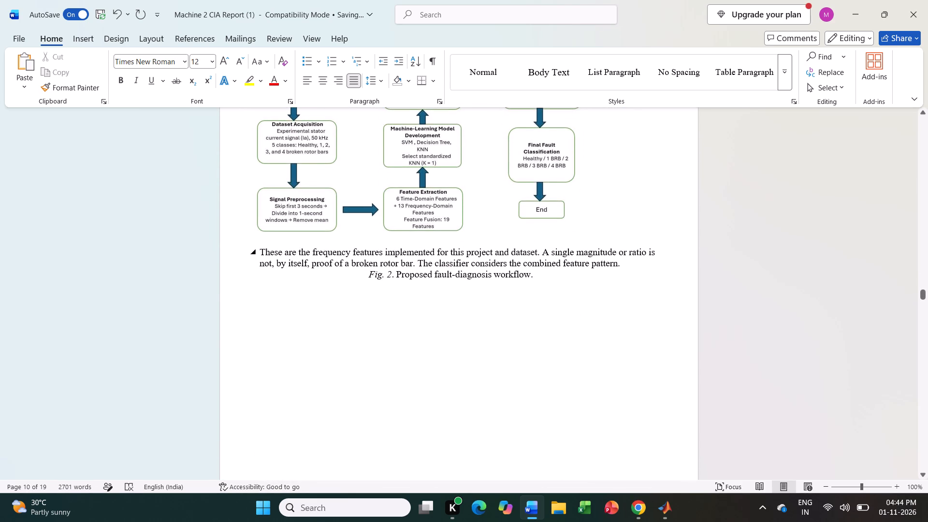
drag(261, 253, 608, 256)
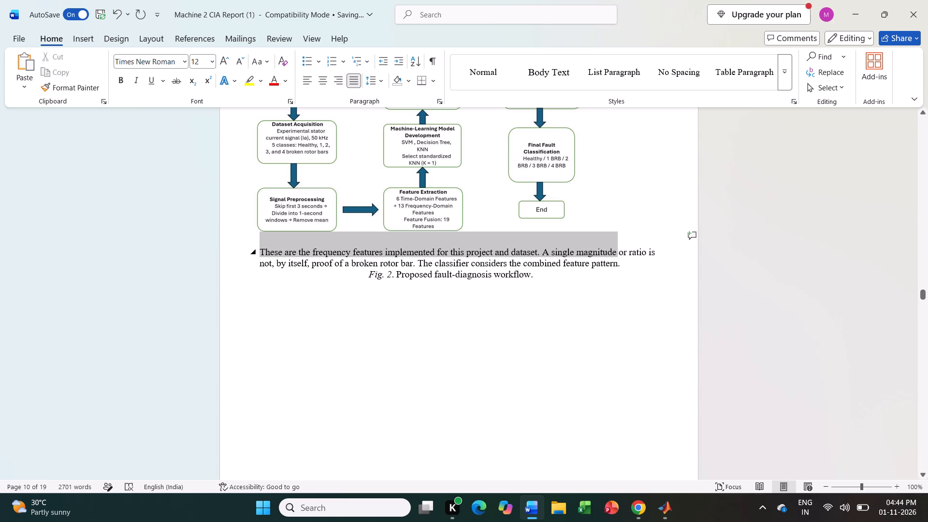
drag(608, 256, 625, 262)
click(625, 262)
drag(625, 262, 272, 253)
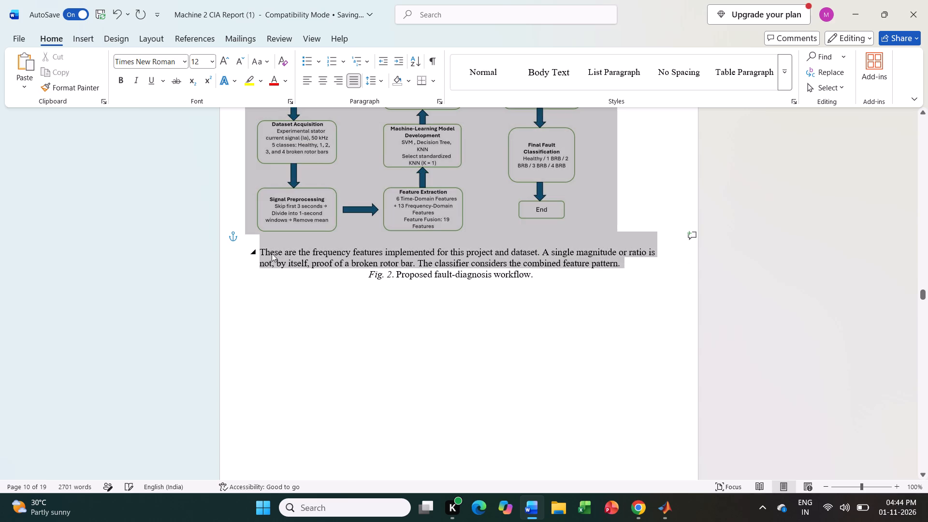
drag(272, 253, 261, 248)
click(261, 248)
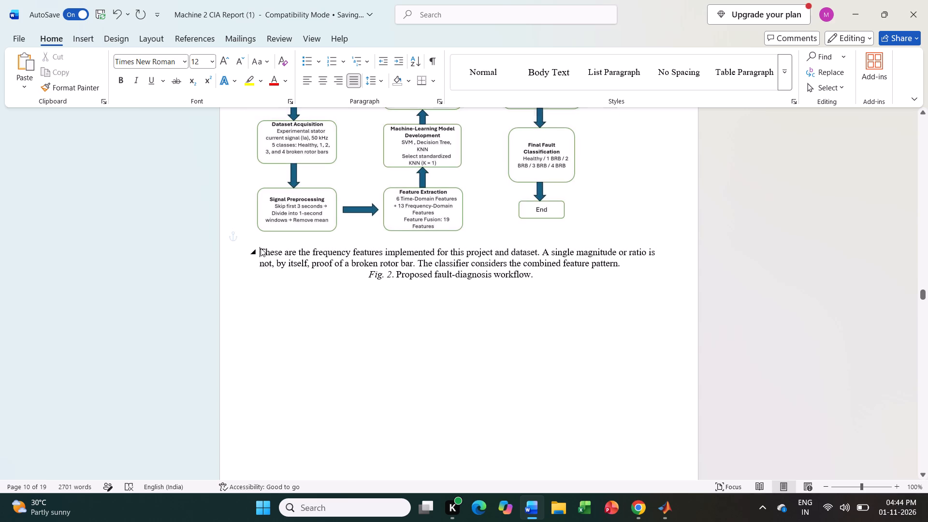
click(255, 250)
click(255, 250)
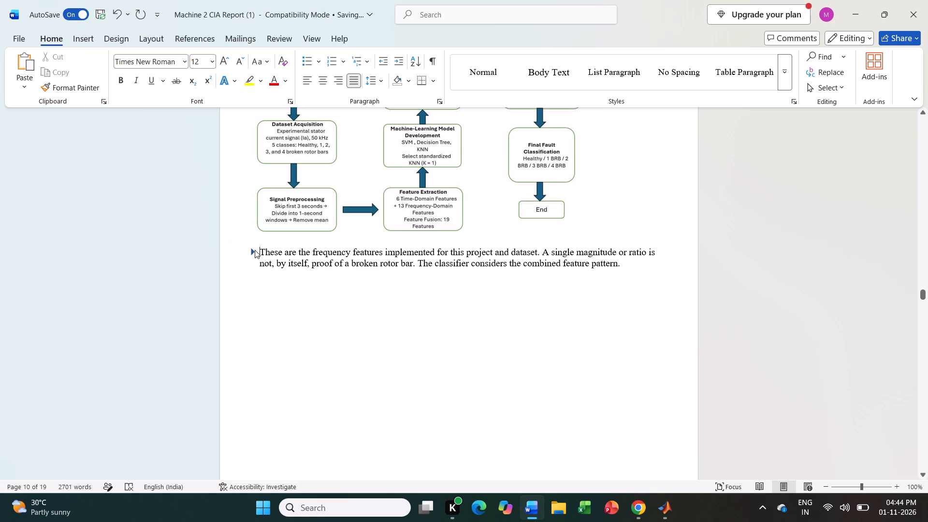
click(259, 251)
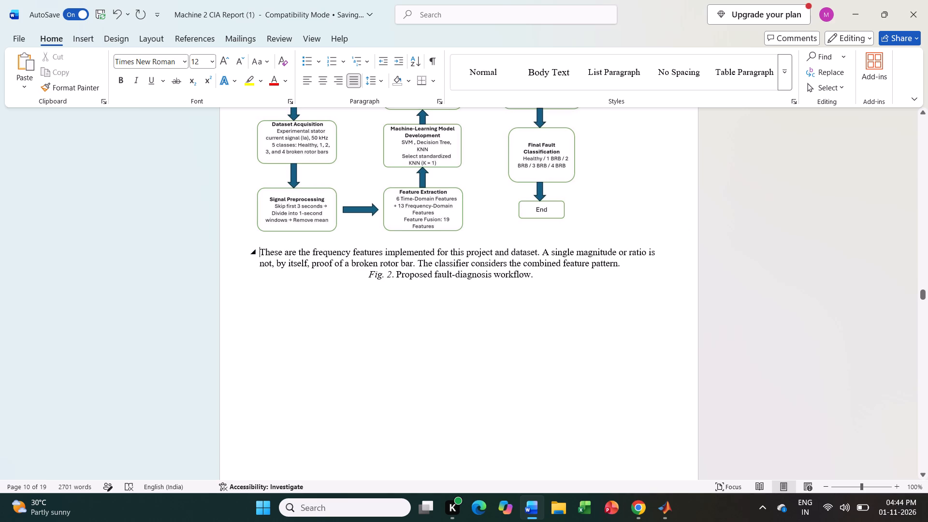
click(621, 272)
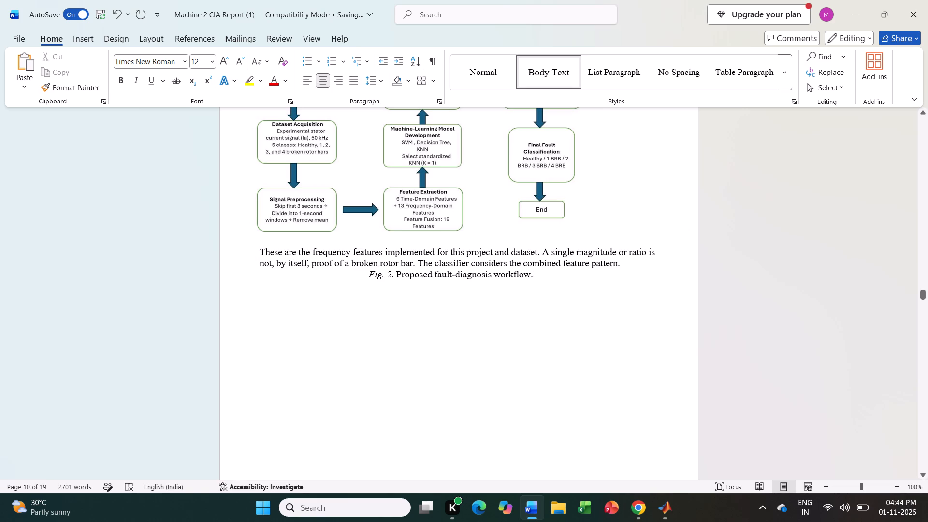
Delete the paragraph beginning "These are the frequency features" between the workflow diagram and the Fig. 2 caption.
click(622, 262)
key(BackSpace)
key(BackSpace)
key(BackSpace)
key(BackSpace)
key(BackSpace)
key(BackSpace)
key(BackSpace)
key(BackSpace)
key(BackSpace)
key(BackSpace)
key(BackSpace)
key(BackSpace)
key(BackSpace)
key(BackSpace)
key(BackSpace)
key(BackSpace)
key(BackSpace)
key(BackSpace)
key(BackSpace)
key(BackSpace)
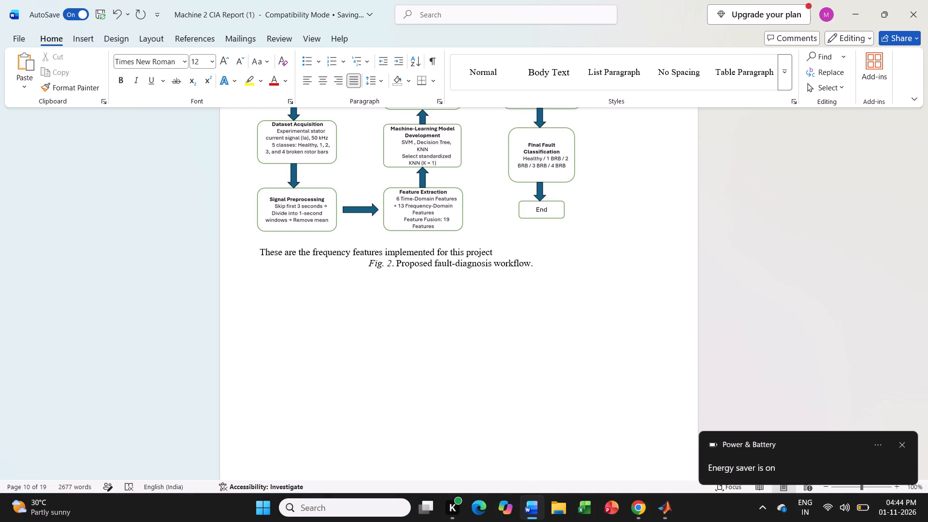
Delete the line "These are the frequency features implemented for this project" between the workflow diagram and the Fig. 2 caption.
key(ctrl+BackSpace)
key(ctrl+BackSpace)
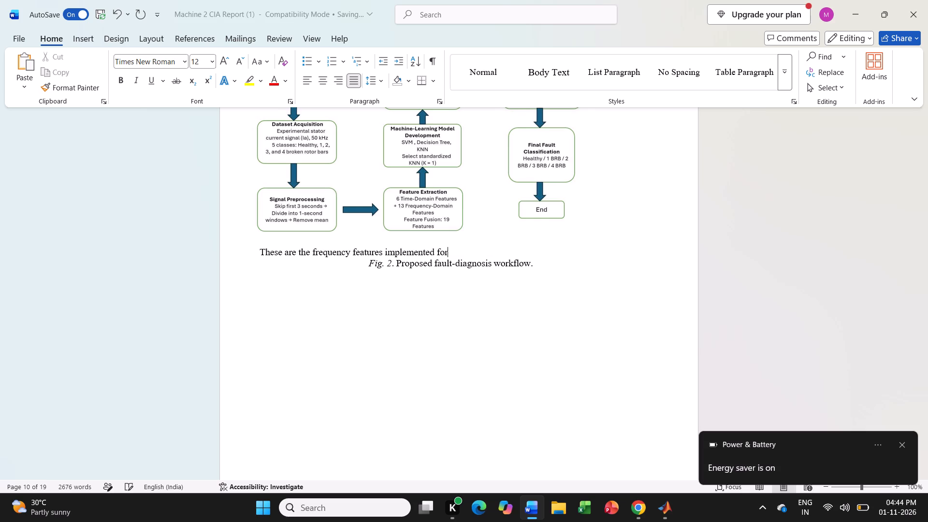
key(ctrl+BackSpace)
key(ctrl+BackSpace)
key(ctrl+BackSpace)
key(ctrl+BackSpace)
key(ctrl+BackSpace)
key(ctrl+BackSpace)
key(ctrl+BackSpace)
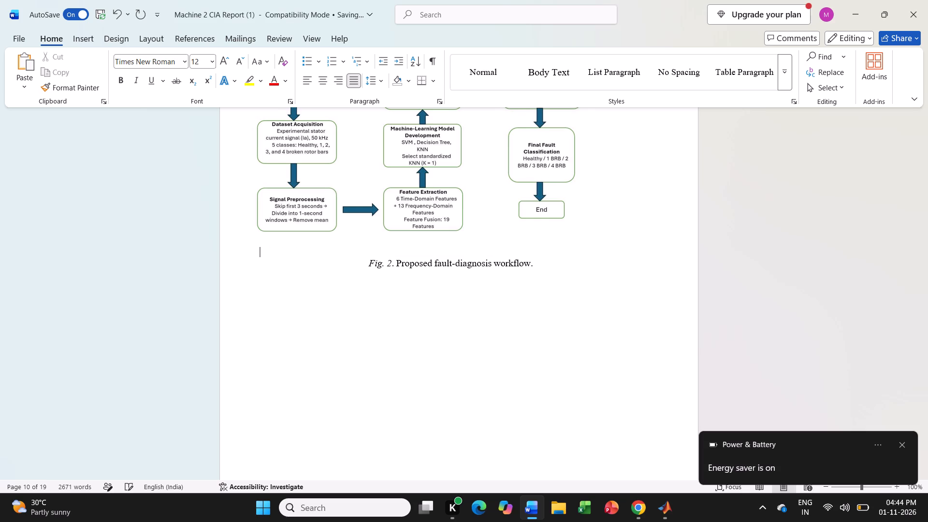
key(BackSpace)
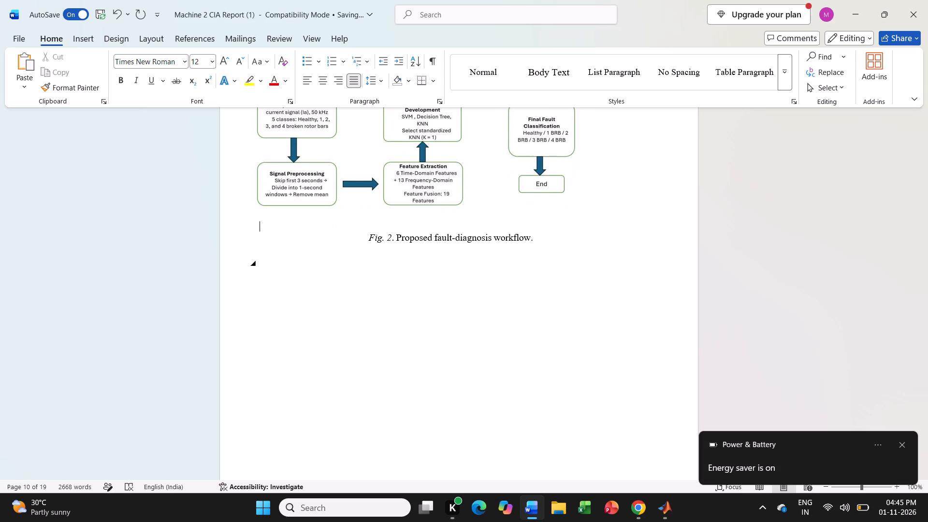
key(BackSpace)
key(ctrl+z)
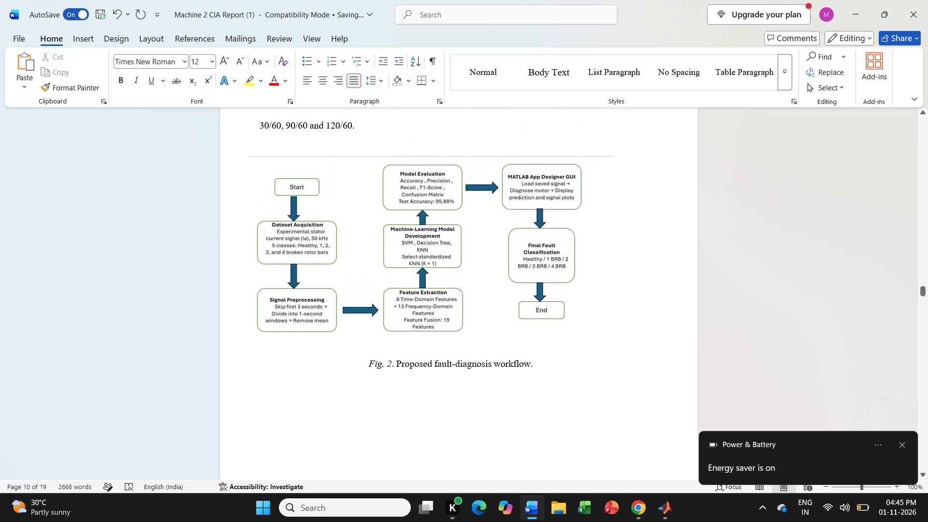
click(658, 356)
scroll(658, 356, down, 1)
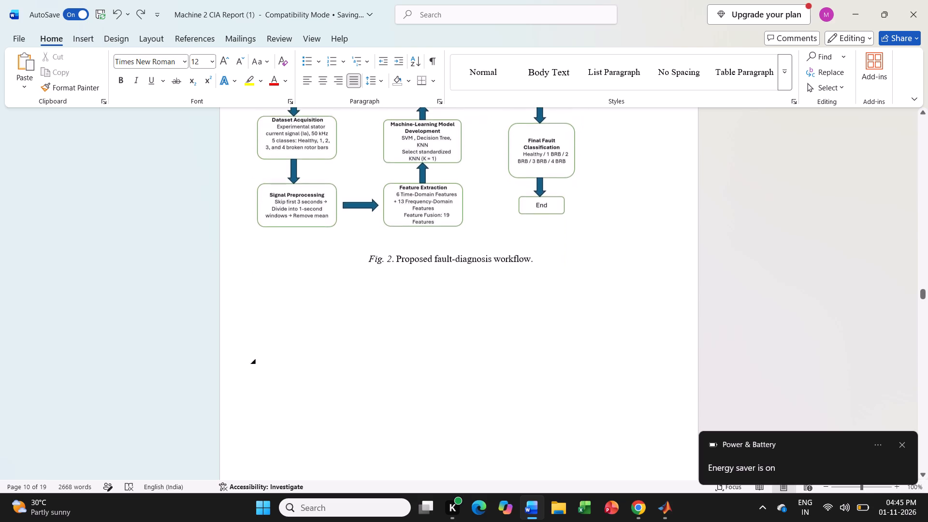
Raise the laptop's screen brightness in the system quick settings.
click(851, 510)
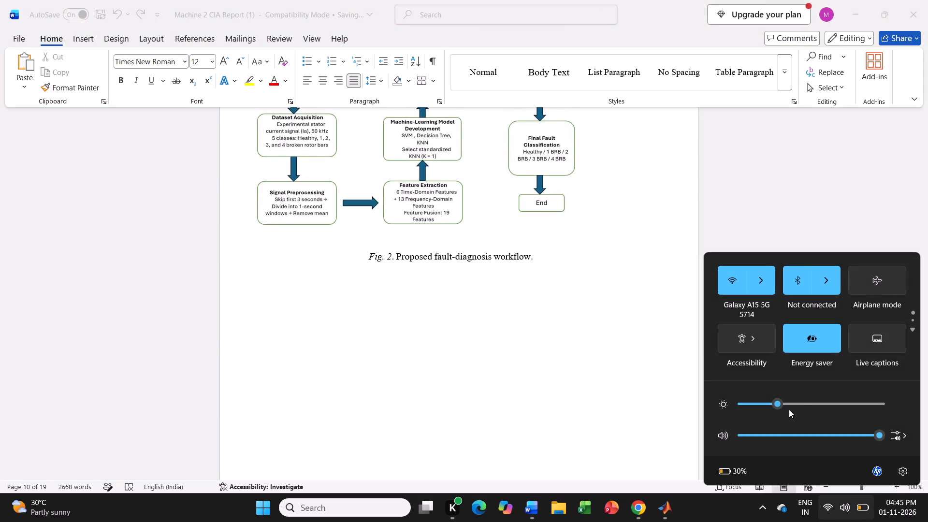
click(803, 401)
click(699, 521)
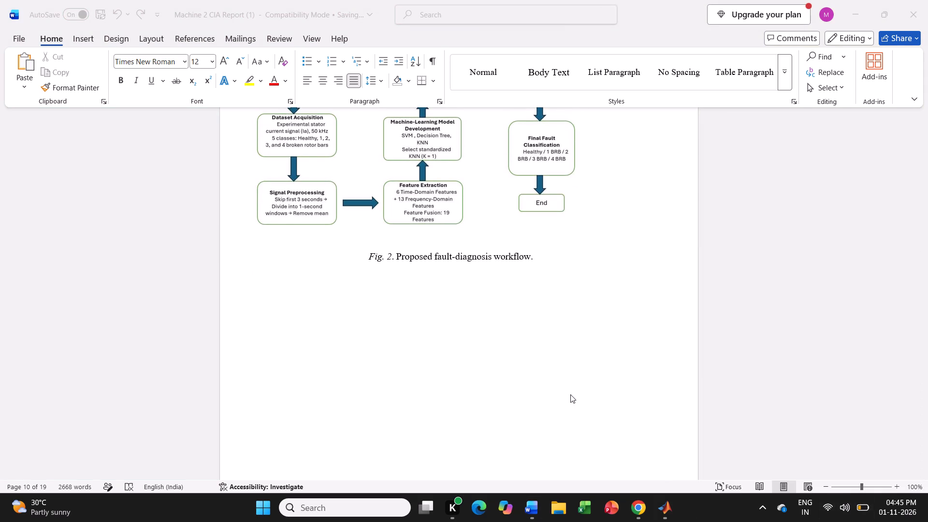
Remove the extra blank lines above the heading "5. MACHINE-LEARNING CLASSIFIER", keeping it at the start of a new page.
scroll(570, 394, down, 4)
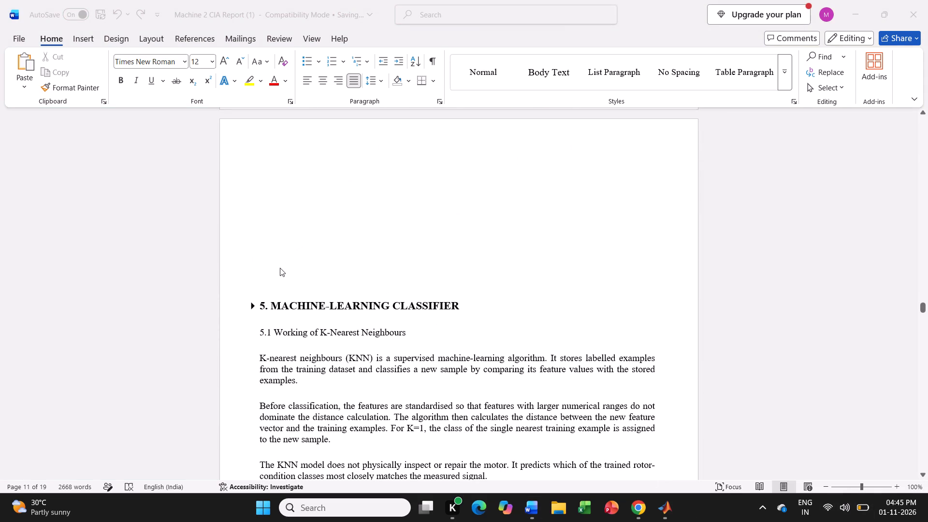
click(280, 268)
click(268, 281)
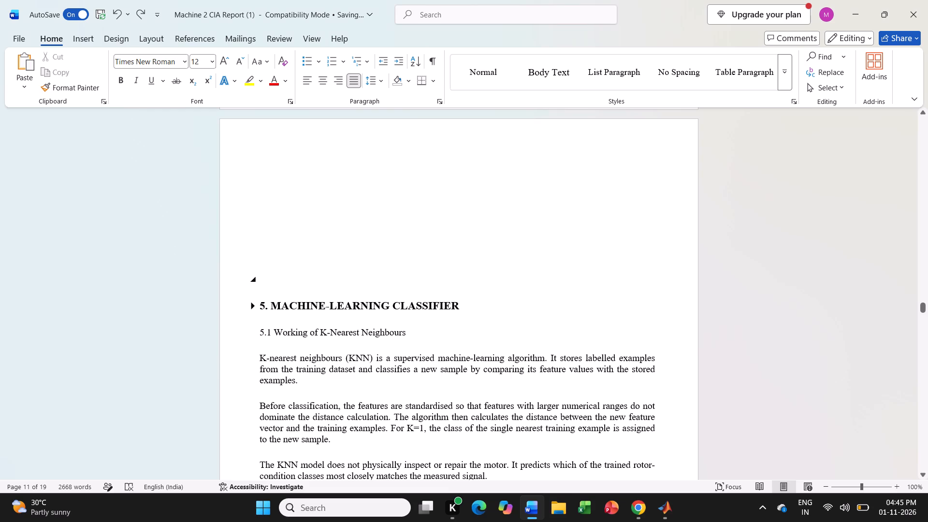
key(BackSpace)
key(BackSpace)
key(BackSpace)
key(BackSpace)
key(BackSpace)
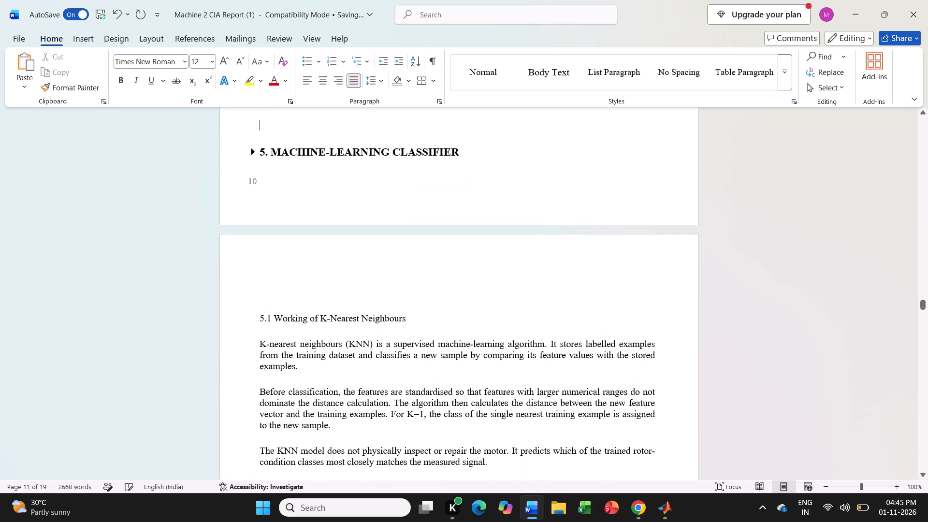
key(Return)
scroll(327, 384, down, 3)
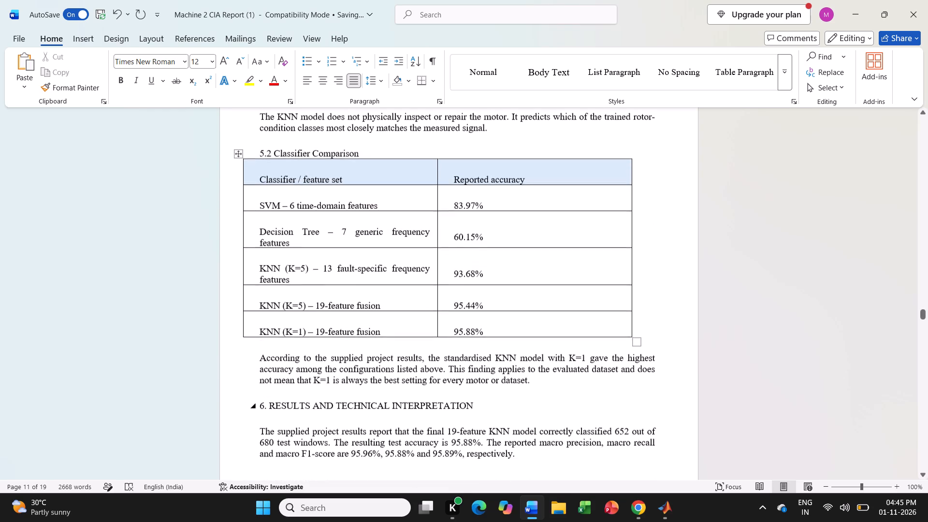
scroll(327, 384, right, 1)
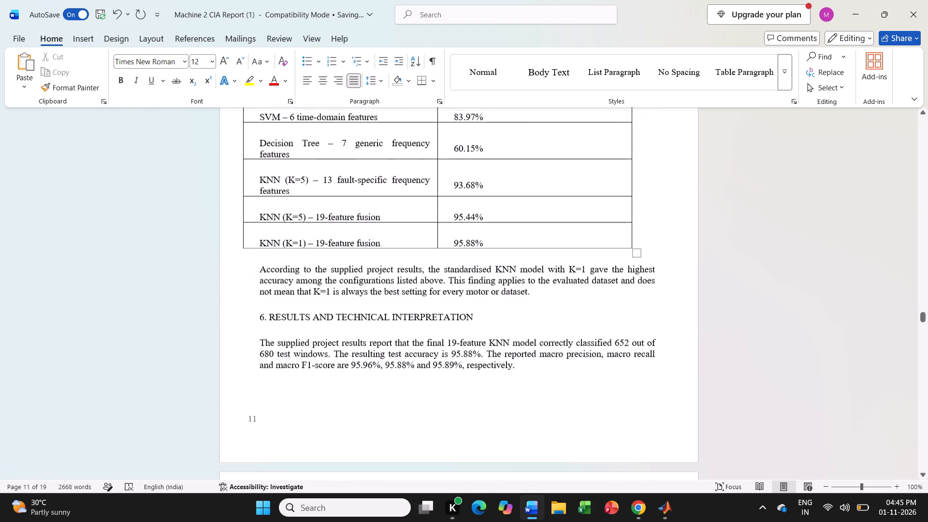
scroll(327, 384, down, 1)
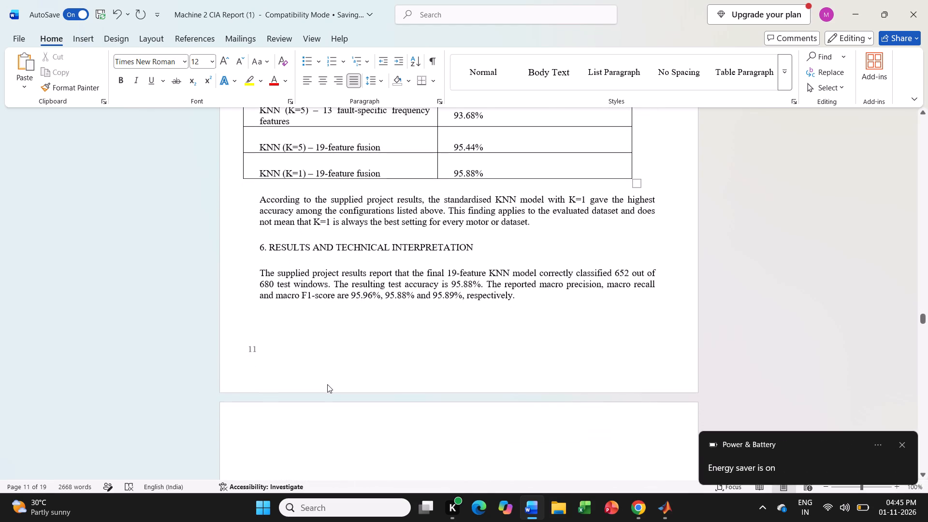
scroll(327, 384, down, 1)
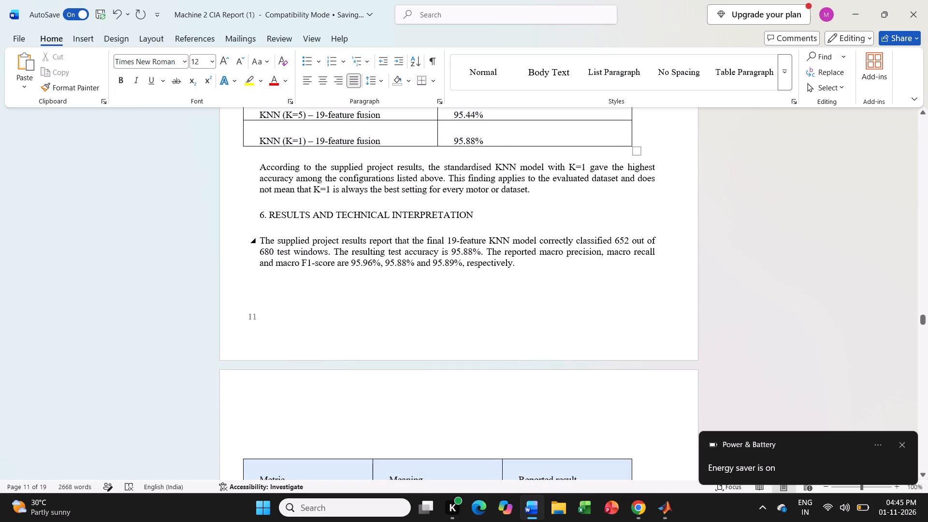
Insert four blank lines before the heading "6. RESULTS AND TECHNICAL INTERPRETATION" so the section starts on a new page.
scroll(304, 228, up, 1)
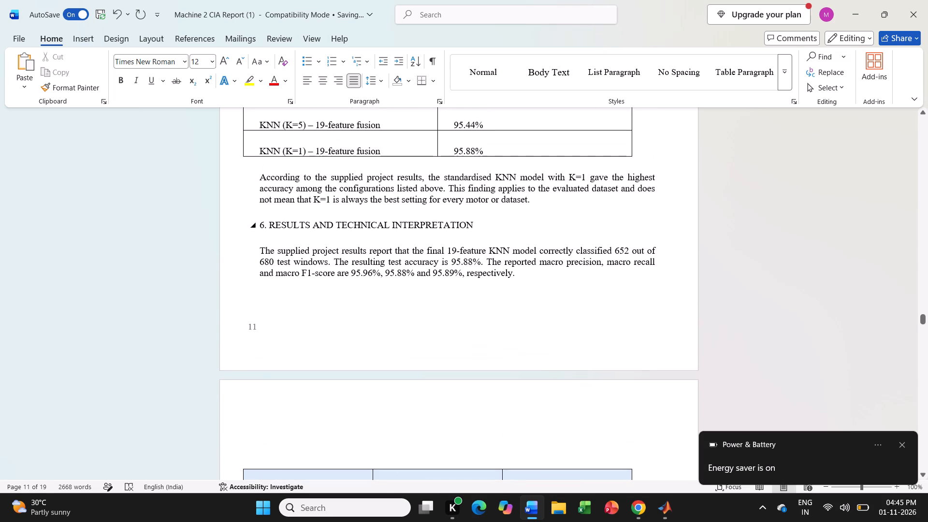
click(258, 224)
key(Return)
key(Return)
key(Return)
key(Return)
Make the heading "6. RESULTS AND TECHNICAL INTERPRETATION" bold at 14 pt.
scroll(282, 257, down, 1)
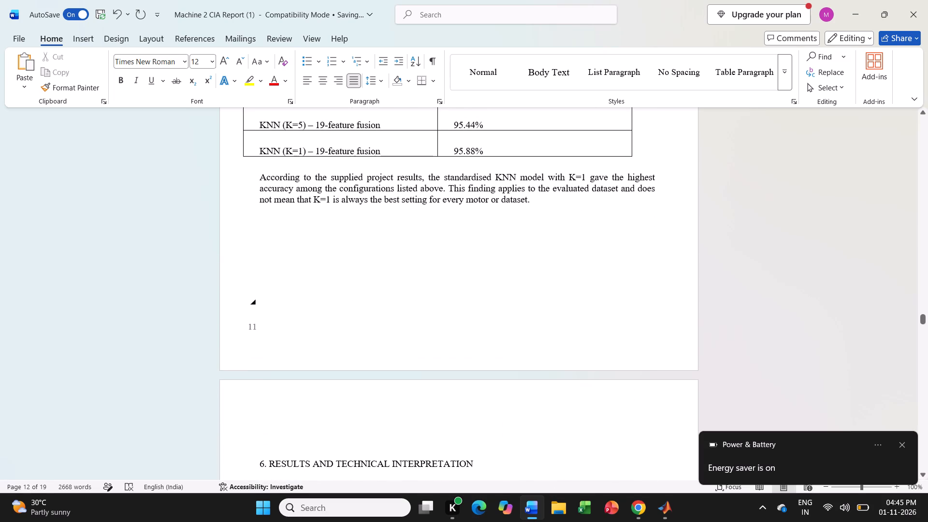
scroll(282, 257, down, 2)
drag(260, 201, 415, 209)
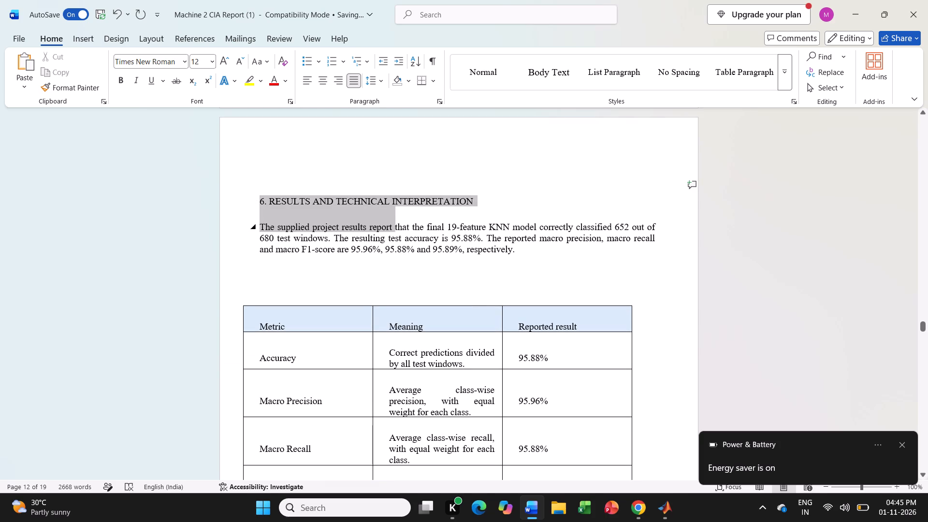
drag(415, 209, 508, 200)
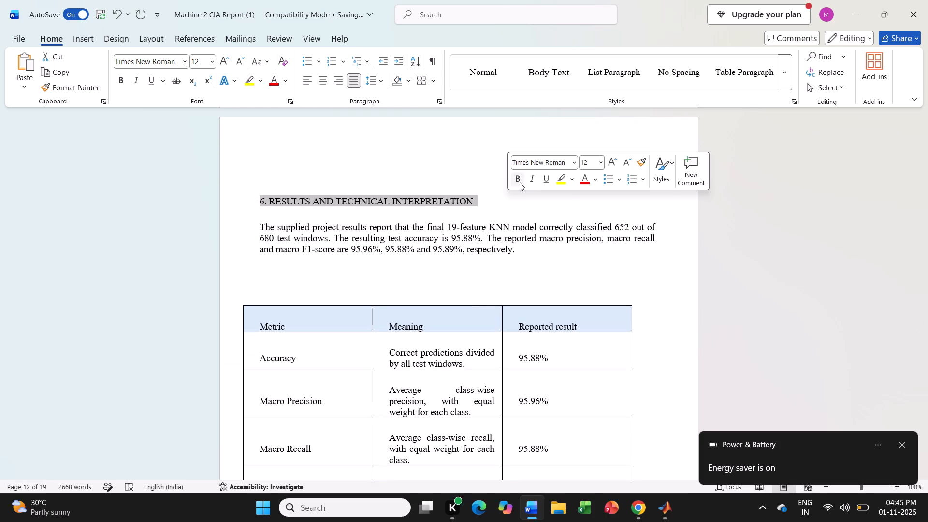
click(520, 182)
click(609, 162)
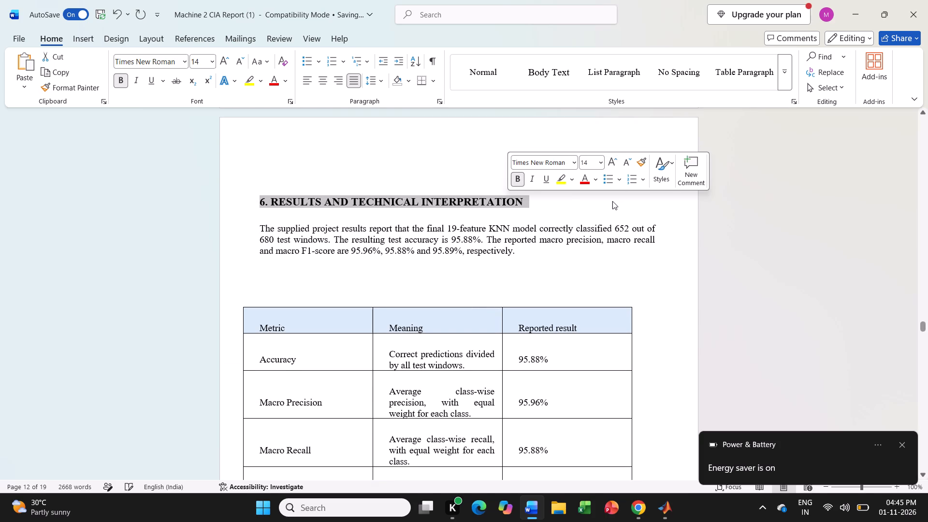
click(612, 201)
Remove the extra blank line above the Metric, Meaning and Reported result table in section 6.
scroll(612, 201, down, 3)
scroll(612, 201, up, 1)
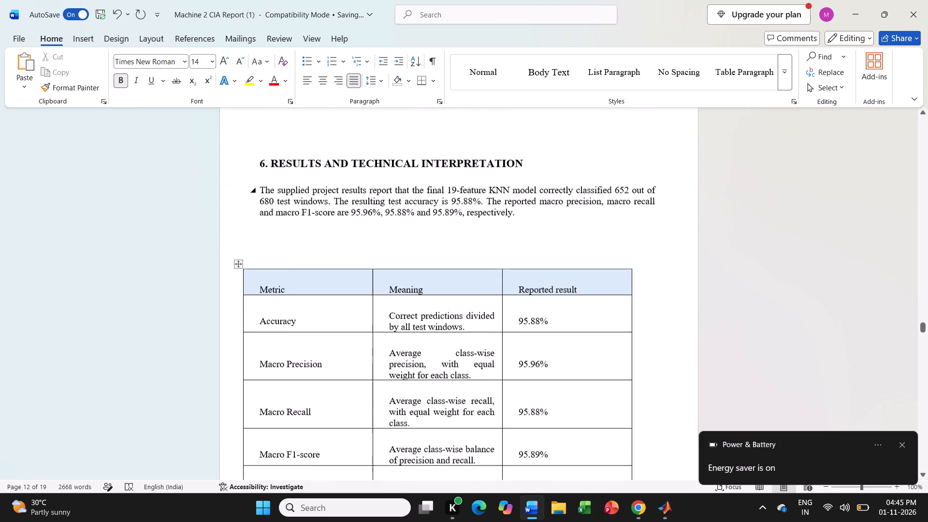
scroll(612, 201, up, 1)
click(319, 259)
key(BackSpace)
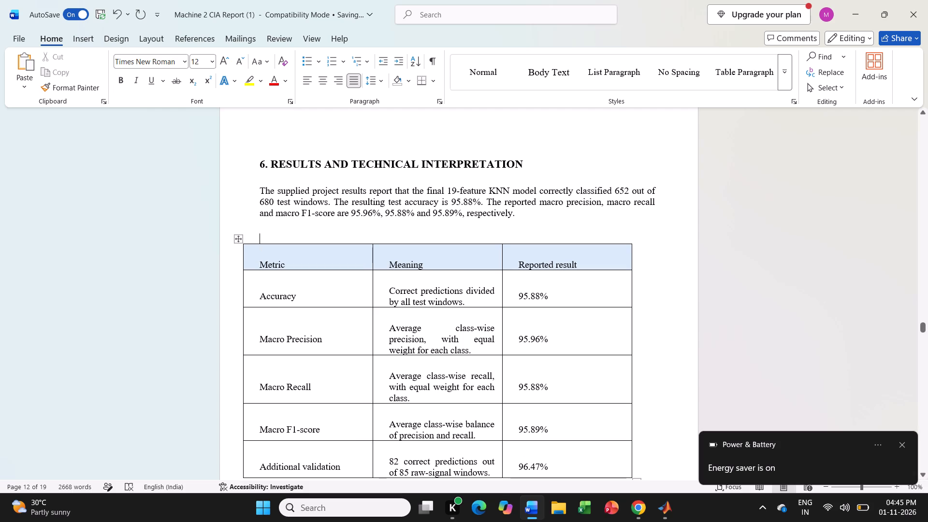
Center the whole Metric, Meaning and Reported result table horizontally on the page.
drag(248, 255, 560, 475)
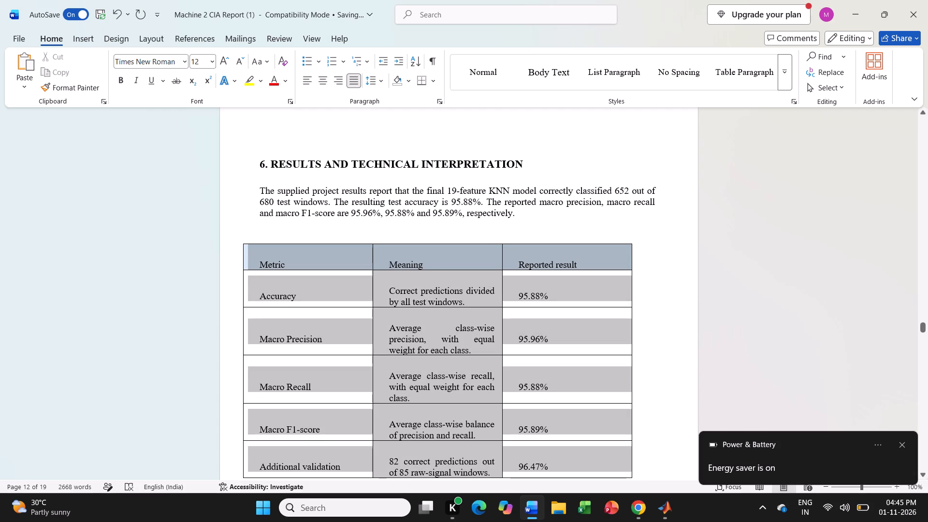
drag(560, 475, 664, 398)
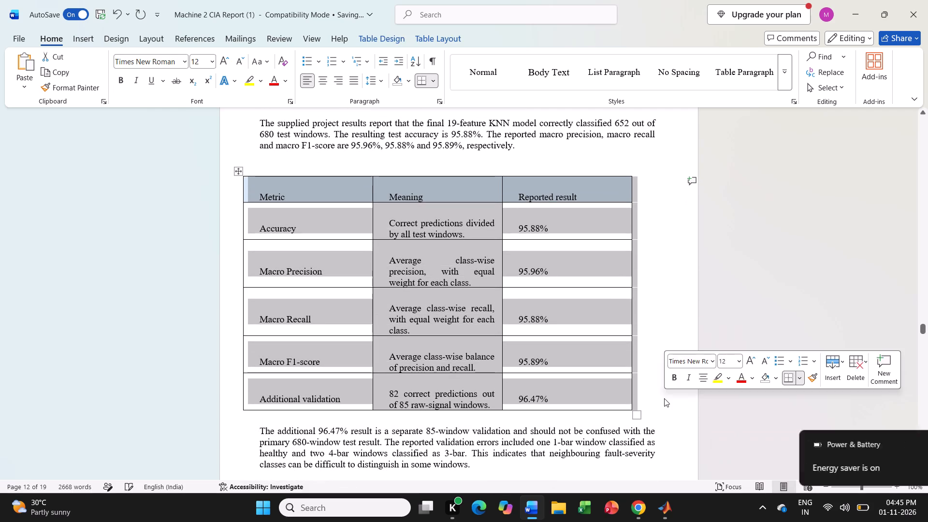
click(323, 81)
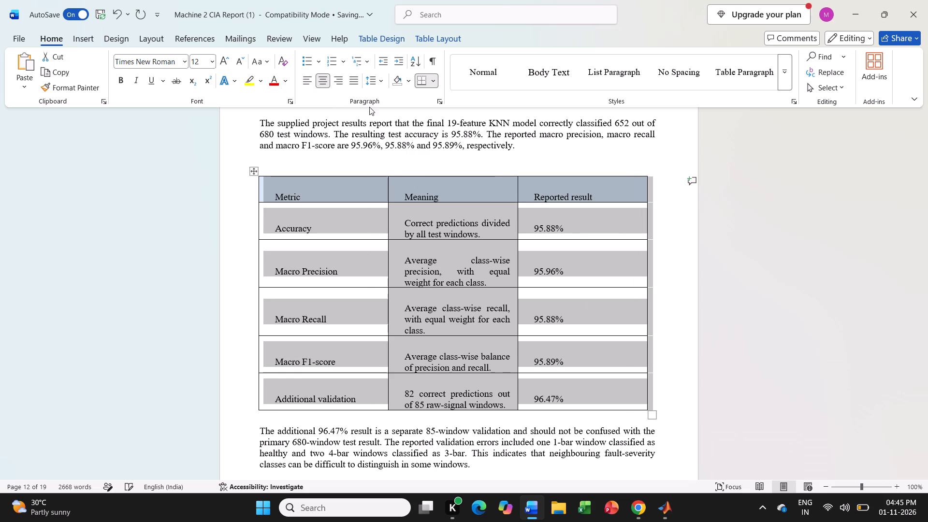
click(727, 304)
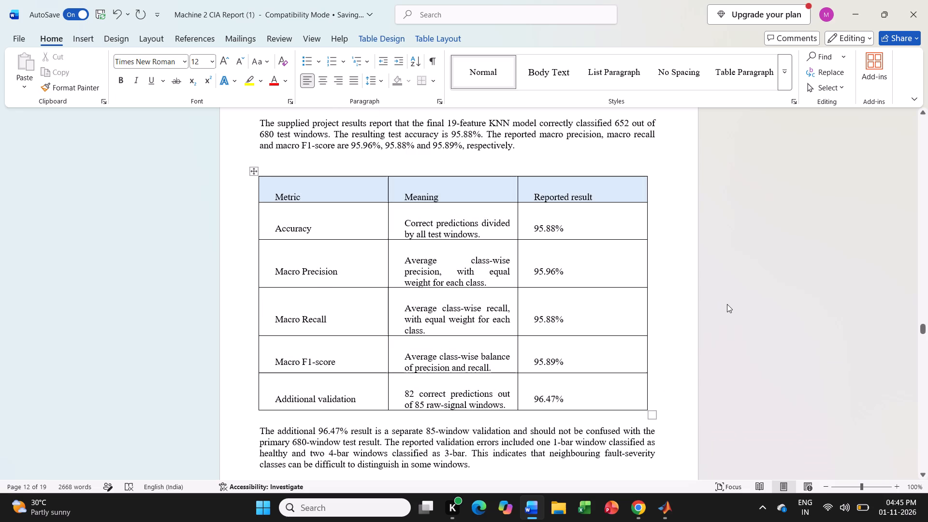
Delete the bracketed placeholder note "[Insert the MATLAB App Designer screenshot and example GUI output here...]" below the confusion matrix.
scroll(727, 304, down, 3)
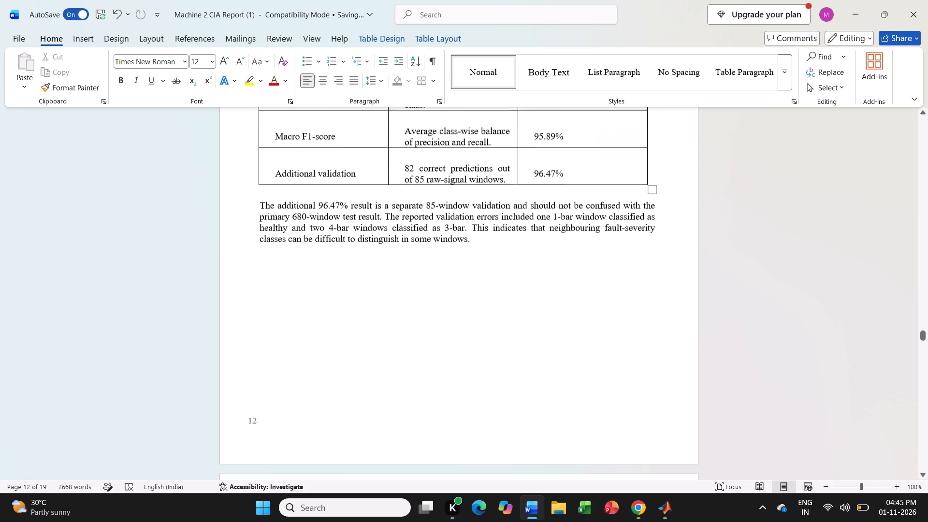
scroll(727, 304, down, 4)
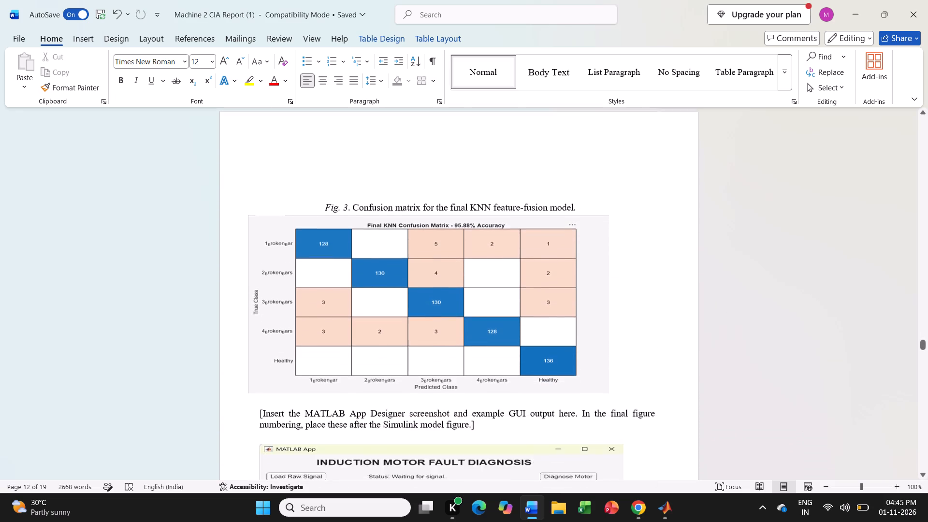
scroll(727, 304, down, 2)
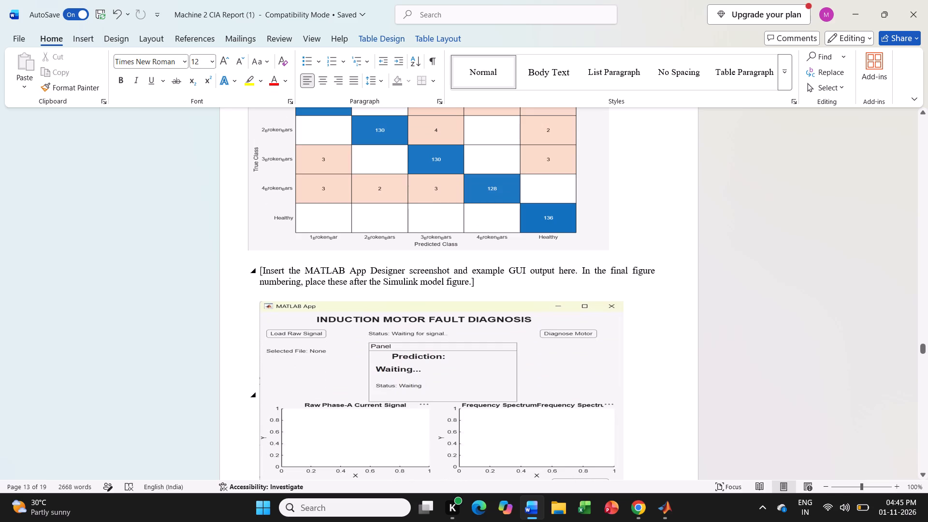
drag(260, 270, 495, 287)
click(495, 287)
drag(477, 258, 266, 246)
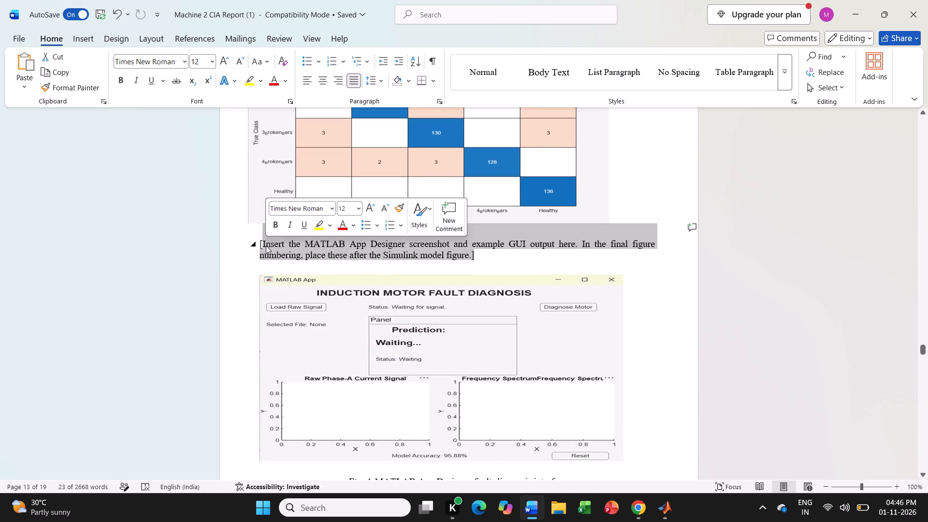
key(BackSpace)
key(BackSpace)
Cut the Fig. 3 caption "Confusion matrix for the final KNN feature-fusion model." from above the confusion matrix.
scroll(266, 246, up, 1)
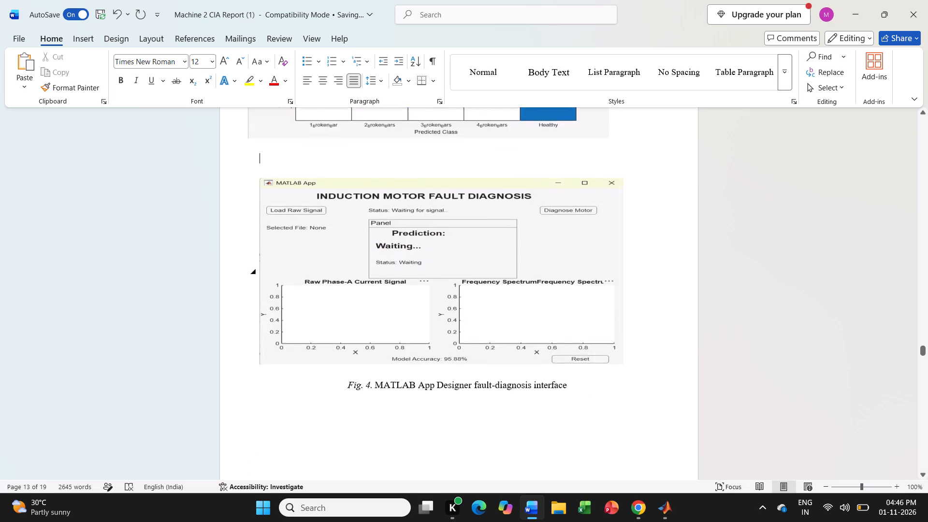
scroll(266, 246, up, 2)
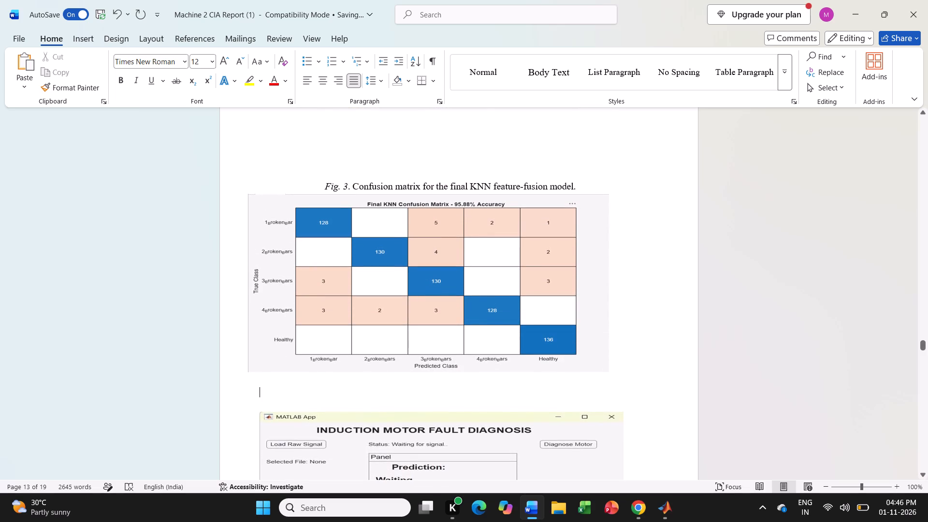
drag(327, 188, 583, 192)
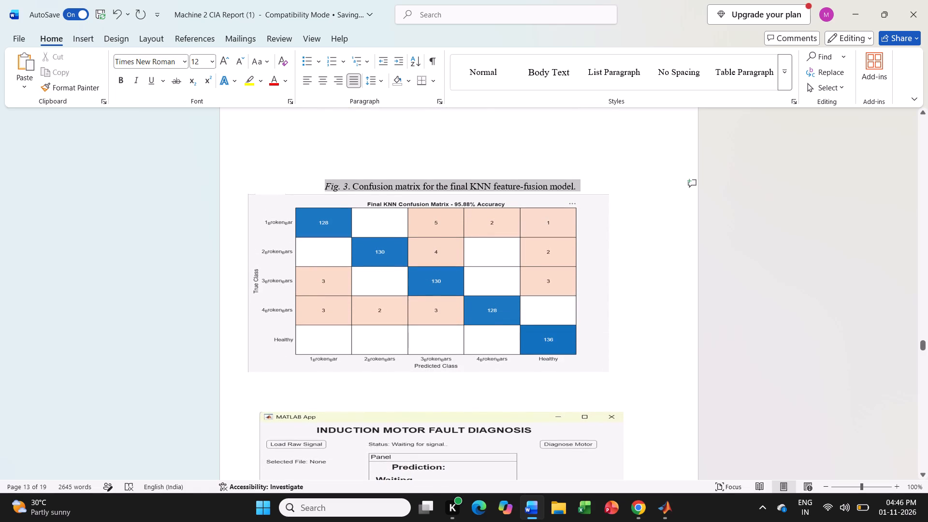
drag(583, 192, 594, 192)
key(ctrl+x)
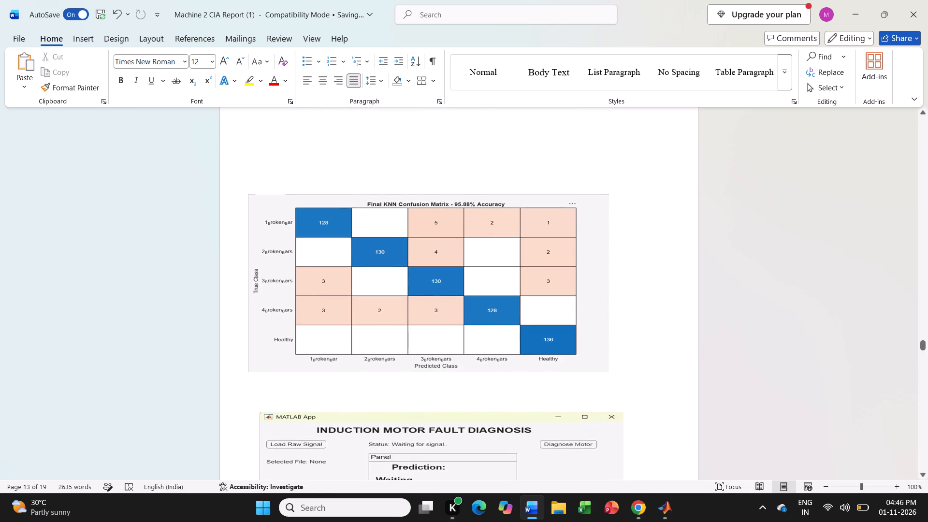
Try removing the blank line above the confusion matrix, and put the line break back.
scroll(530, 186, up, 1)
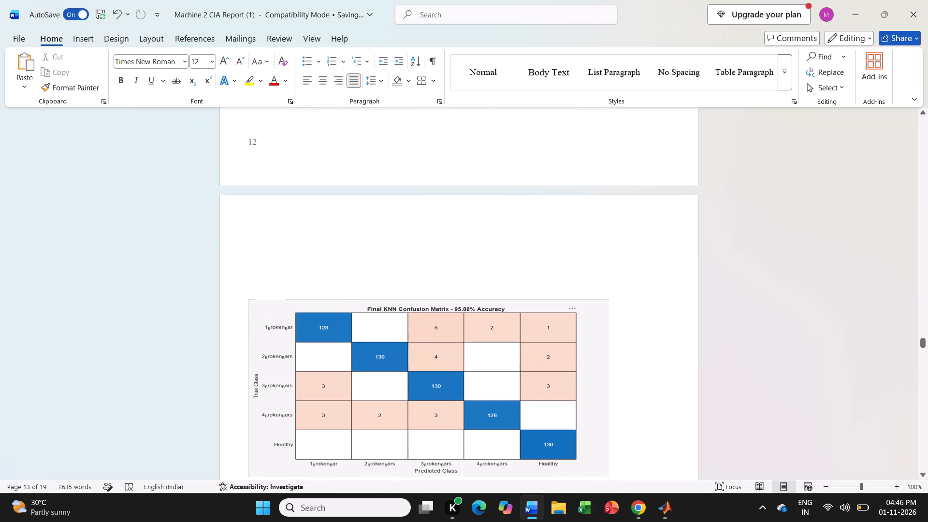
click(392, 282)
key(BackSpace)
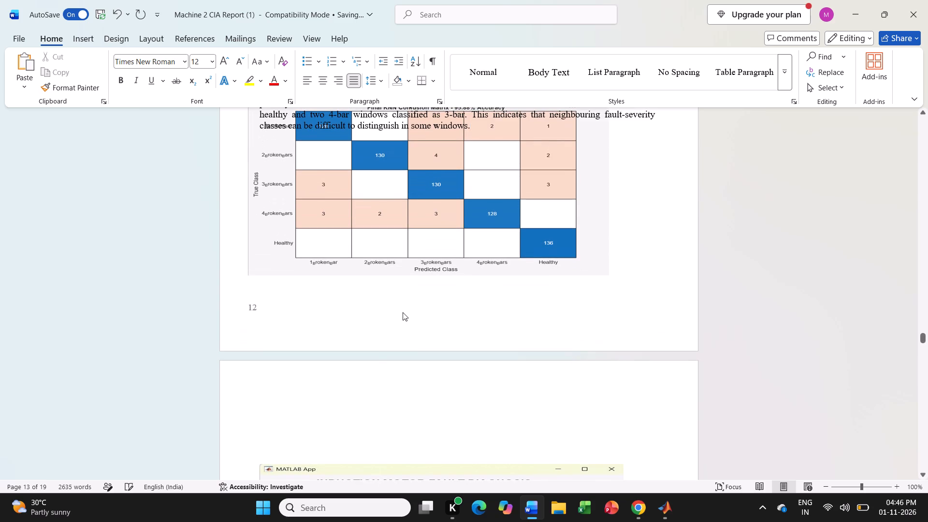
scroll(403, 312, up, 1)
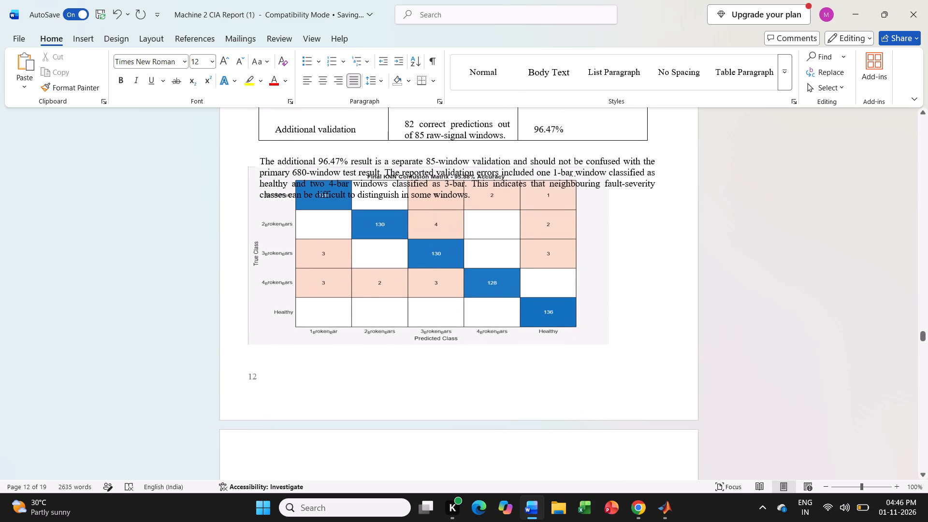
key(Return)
Paste the cut Fig. 3 caption into the space between the confusion matrix and the MATLAB App screenshot.
scroll(403, 312, down, 4)
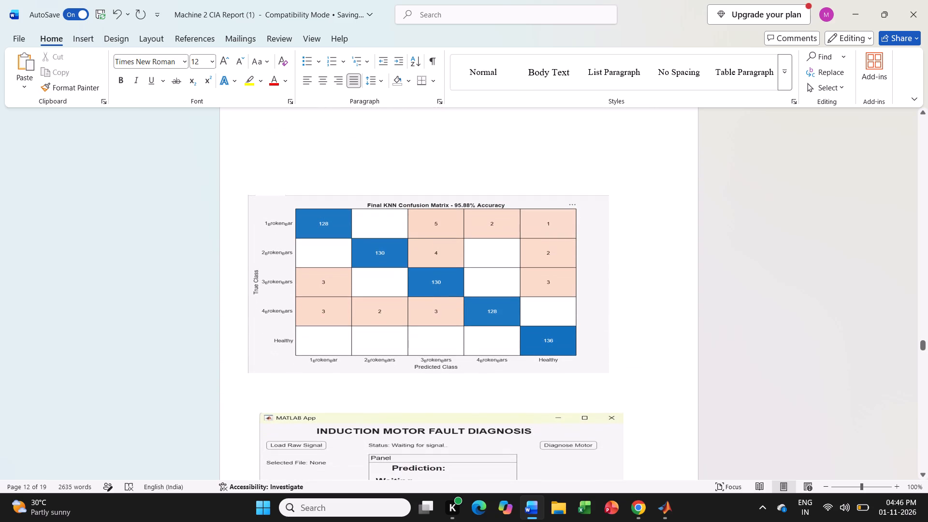
click(383, 397)
key(ctrl+v)
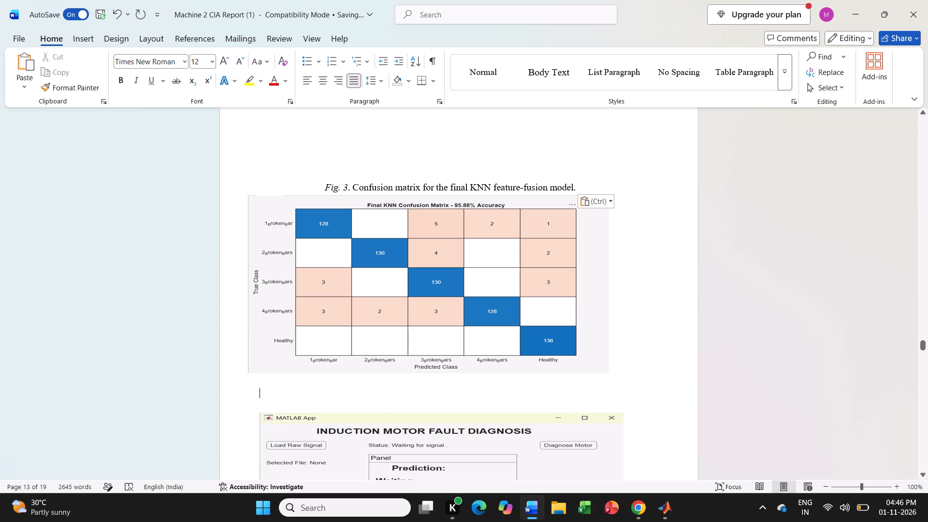
click(332, 390)
key(ctrl+v)
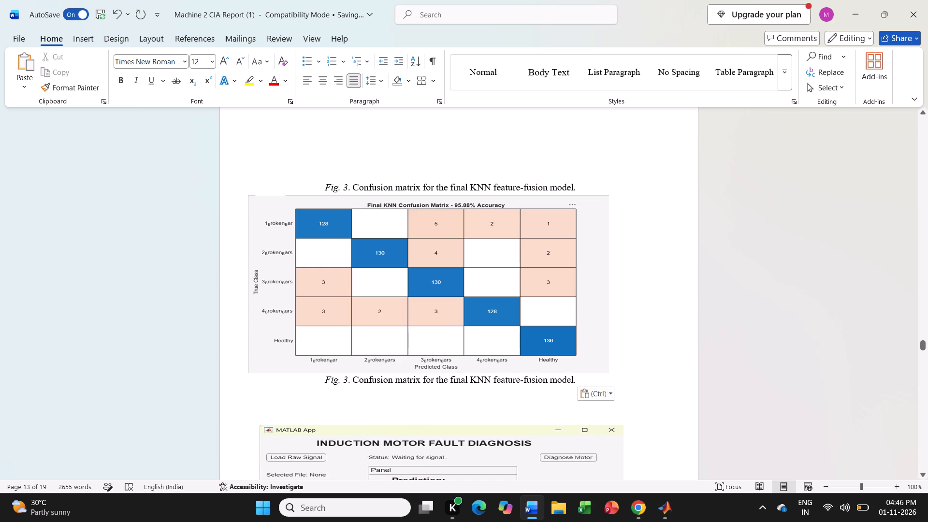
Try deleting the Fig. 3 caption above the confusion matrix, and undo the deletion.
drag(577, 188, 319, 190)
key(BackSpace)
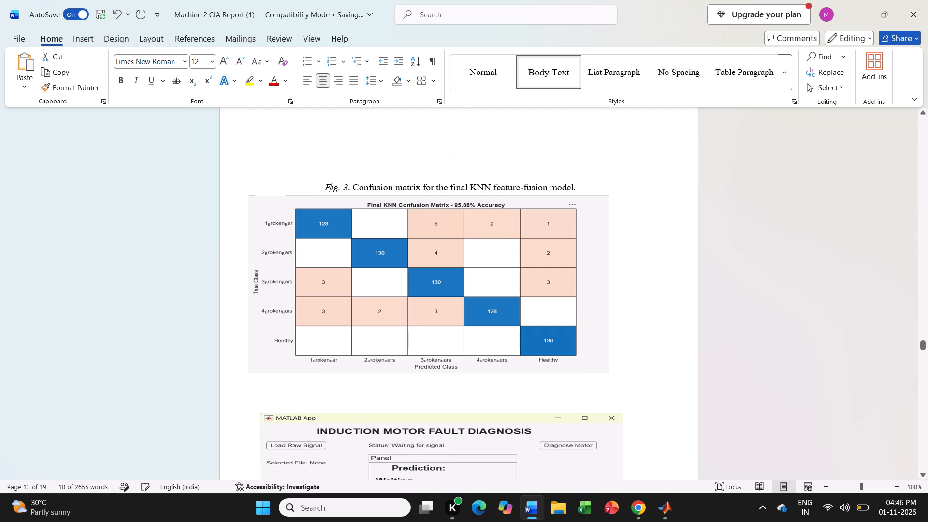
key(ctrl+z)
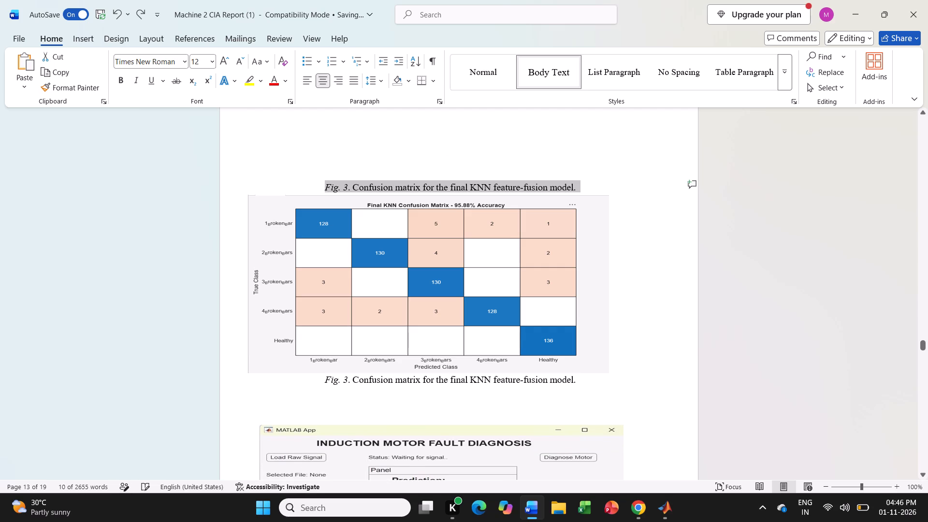
Move the confusion matrix image so it is centered between the margins and sits above both Fig. 3 captions.
drag(322, 249, 343, 244)
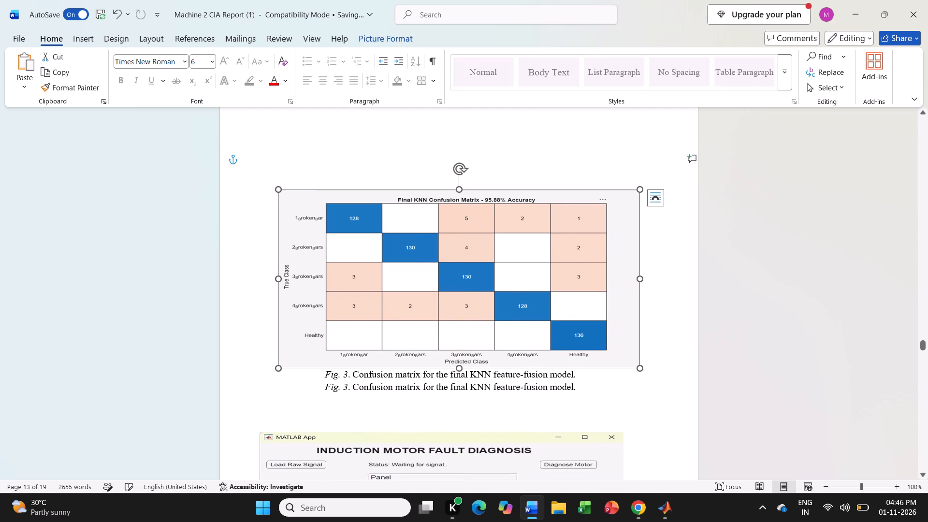
Delete the text of the upper duplicate Fig. 3 caption directly below the confusion matrix.
click(582, 374)
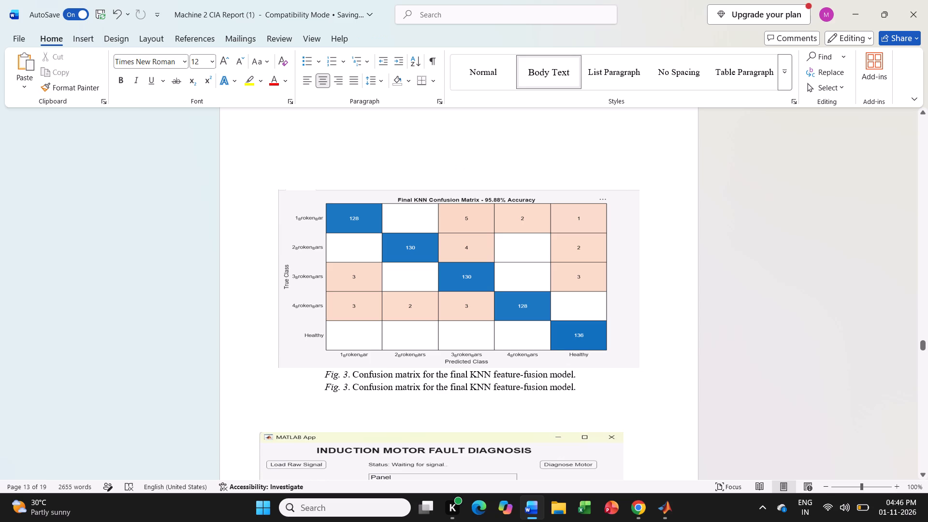
key(ctrl+BackSpace)
key(ctrl+BackSpace)
key(ctrl+BackSpace)
key(ctrl+BackSpace)
key(ctrl+BackSpace)
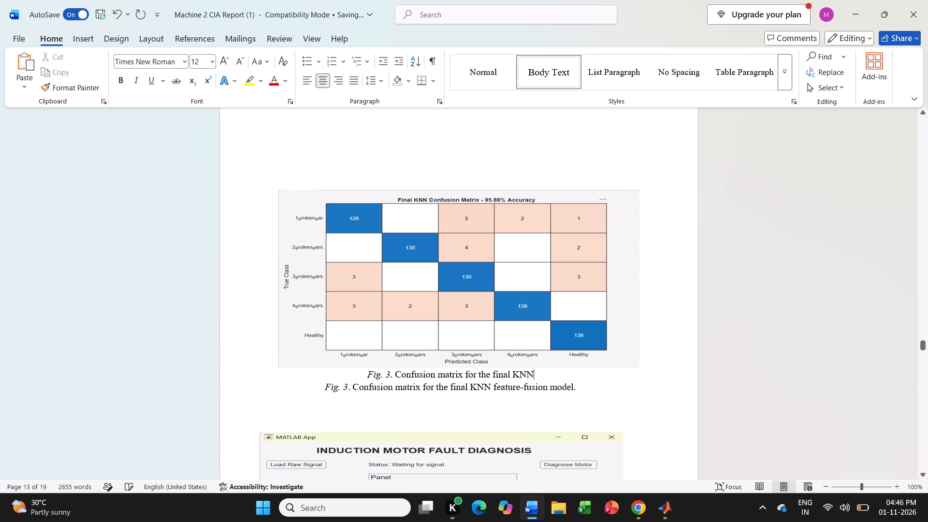
key(ctrl+BackSpace)
key(ctrl+BackSpace)
key(ctrl+BackSpace)
key(ctrl+BackSpace)
key(ctrl+BackSpace)
key(ctrl+BackSpace)
key(ctrl+BackSpace)
key(ctrl+BackSpace)
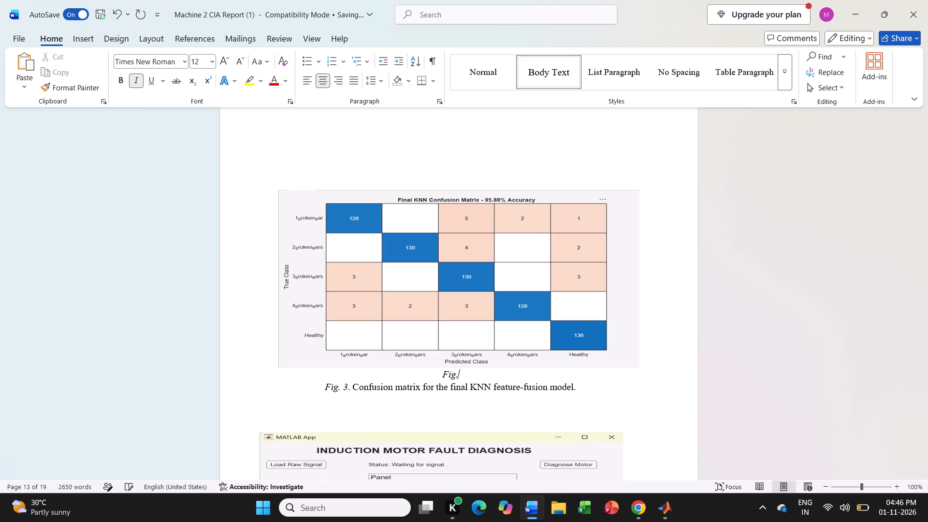
key(ctrl+BackSpace)
key(ctrl+BackSpace)
Move the waiting-state MATLAB App screenshot up so it sits just below the remaining Fig. 3 caption.
scroll(582, 374, down, 7)
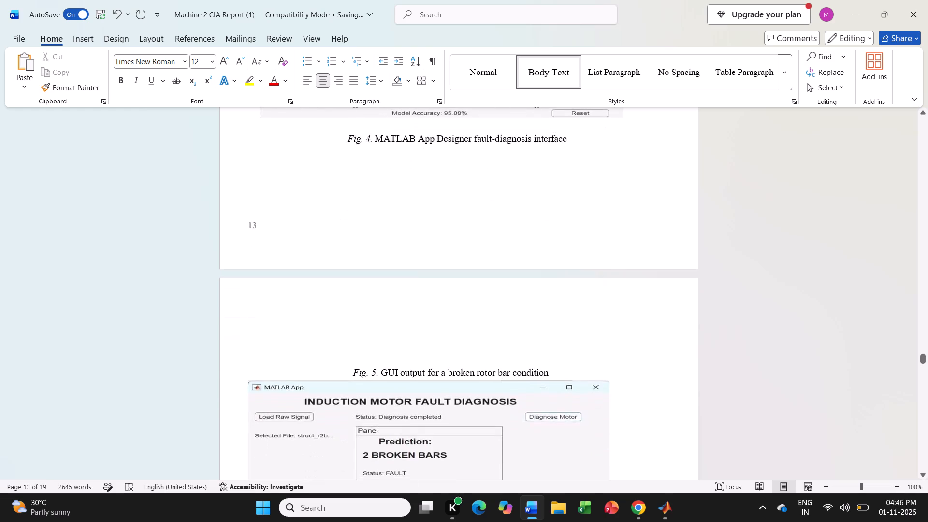
scroll(582, 374, up, 2)
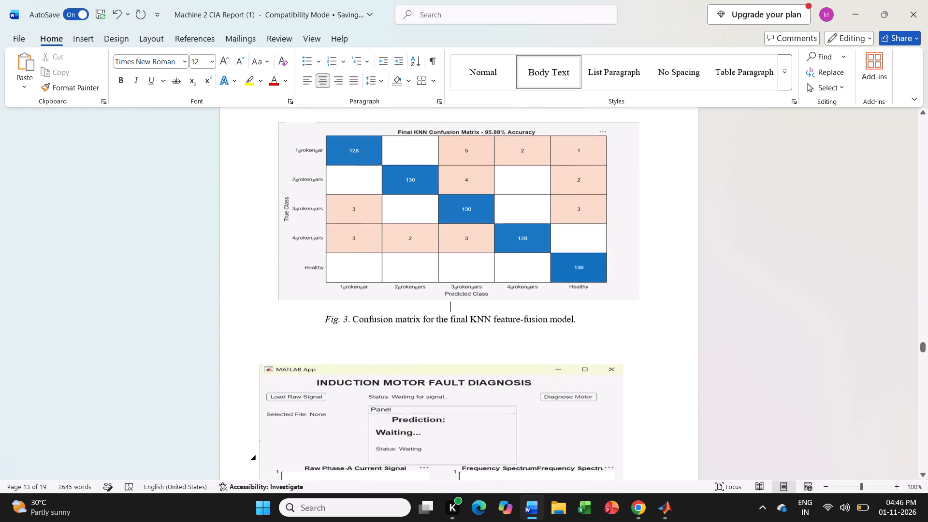
scroll(582, 374, up, 1)
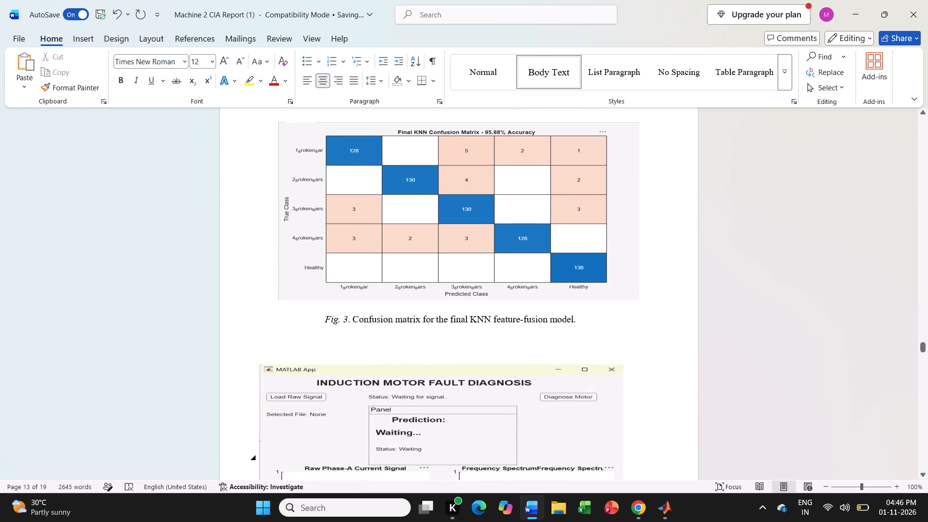
drag(542, 449, 543, 414)
drag(468, 408, 470, 355)
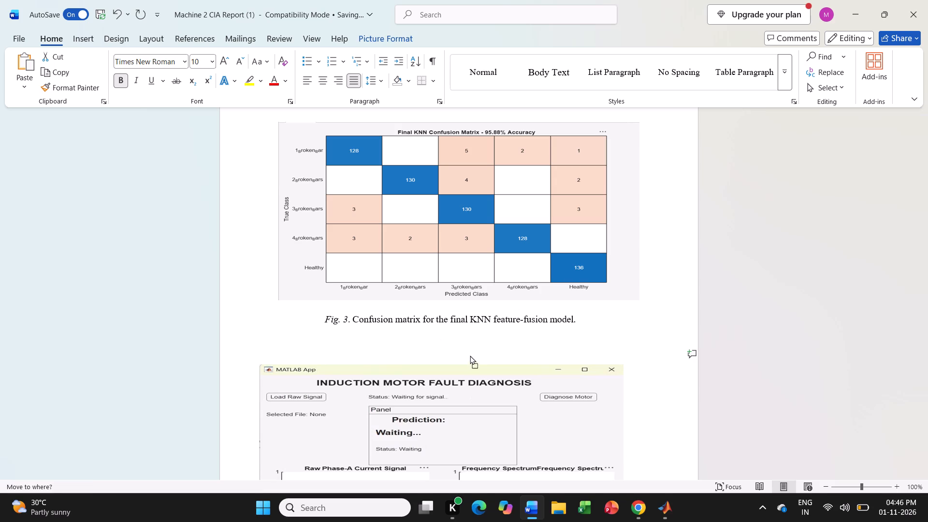
drag(470, 355, 470, 352)
drag(456, 366, 463, 350)
drag(463, 350, 458, 356)
drag(462, 363, 467, 347)
Remove a blank line between the waiting-state MATLAB App screenshot and the Fig. 4 caption.
scroll(515, 389, down, 2)
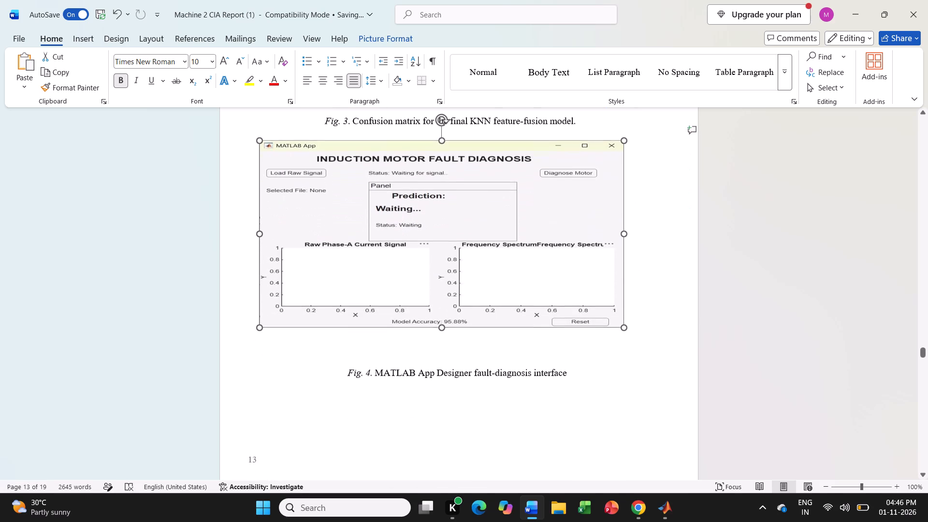
click(352, 362)
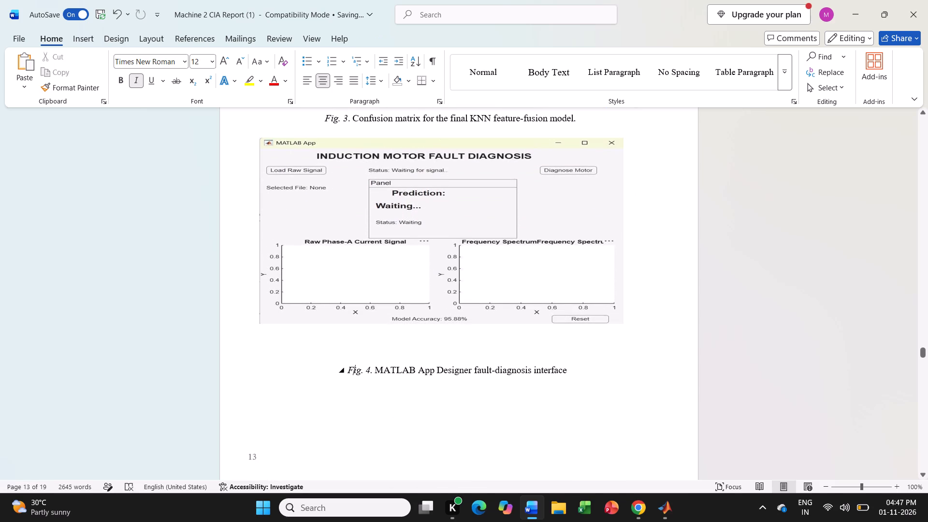
click(397, 356)
click(437, 349)
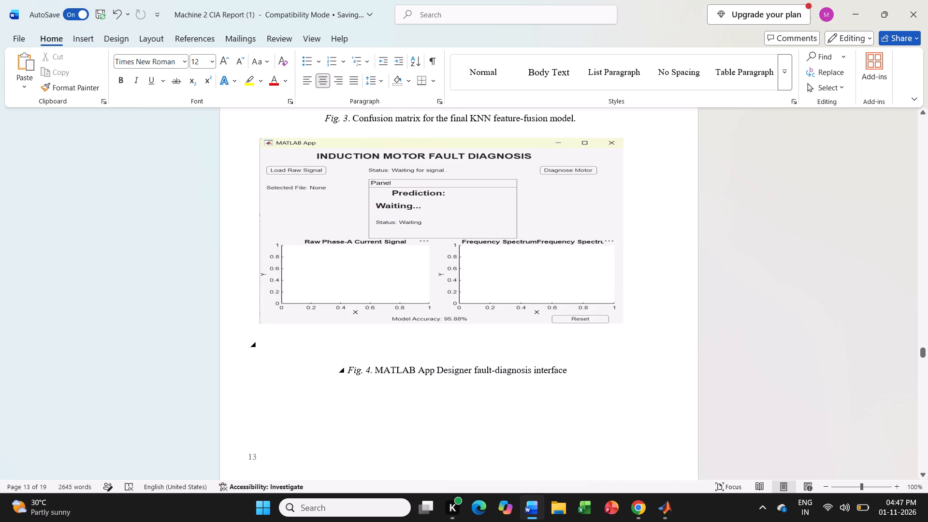
click(436, 346)
key(BackSpace)
Move the broken-rotor-bar MATLAB App screenshot above the Fig. 5 caption and center it horizontally on the page.
scroll(369, 399, down, 2)
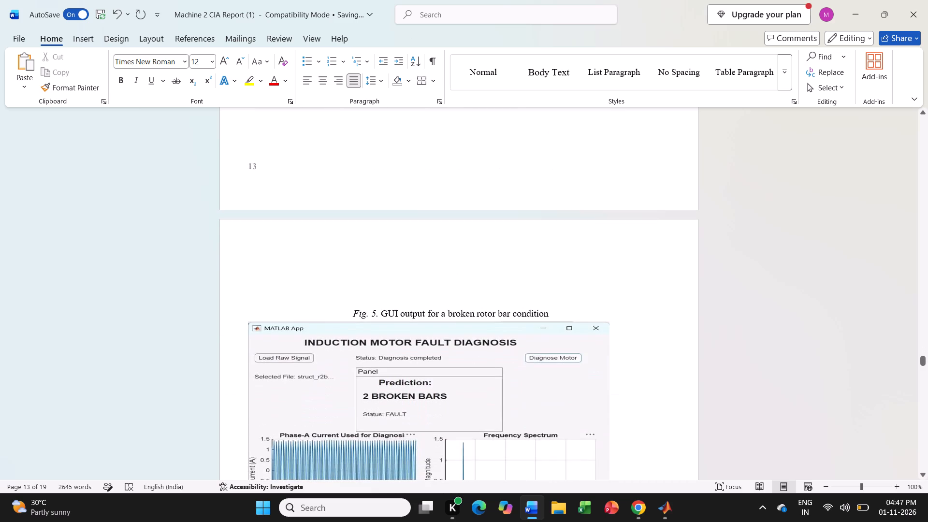
scroll(369, 399, right, 2)
scroll(403, 359, up, 1)
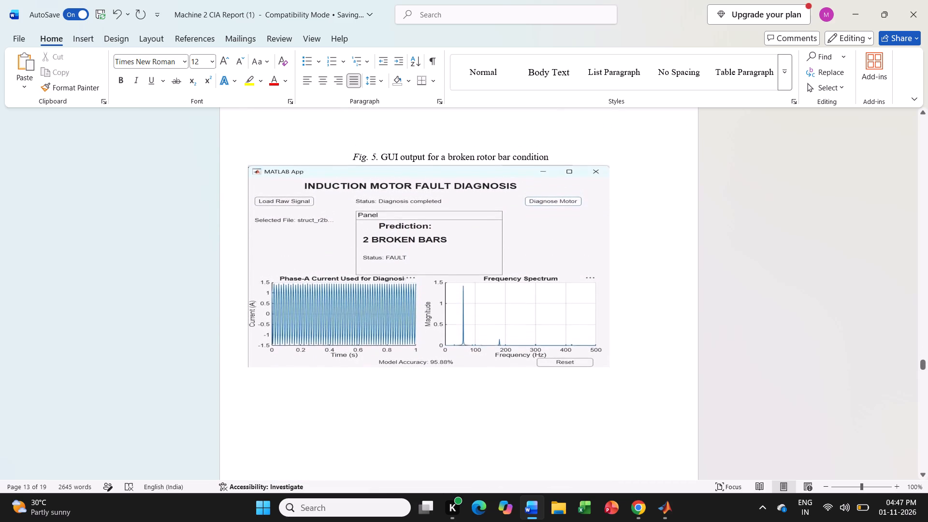
drag(436, 175, 444, 155)
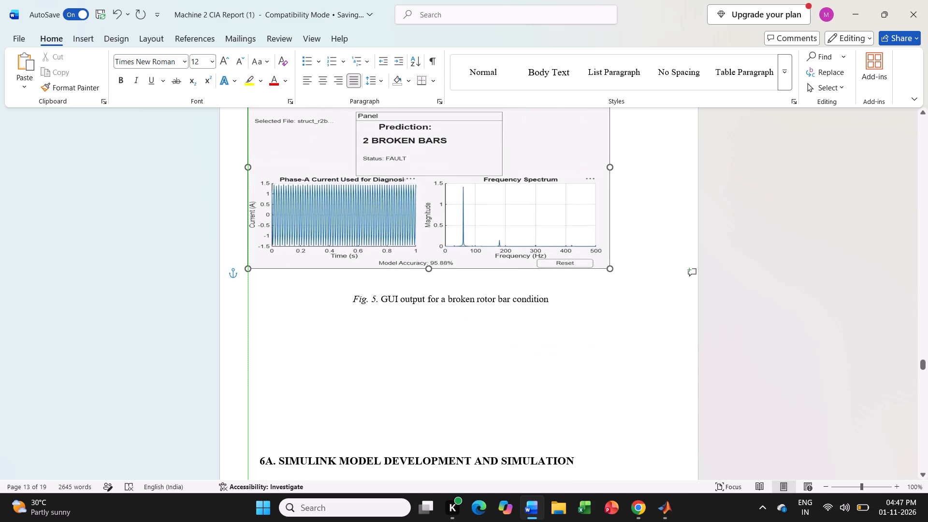
drag(444, 155, 456, 215)
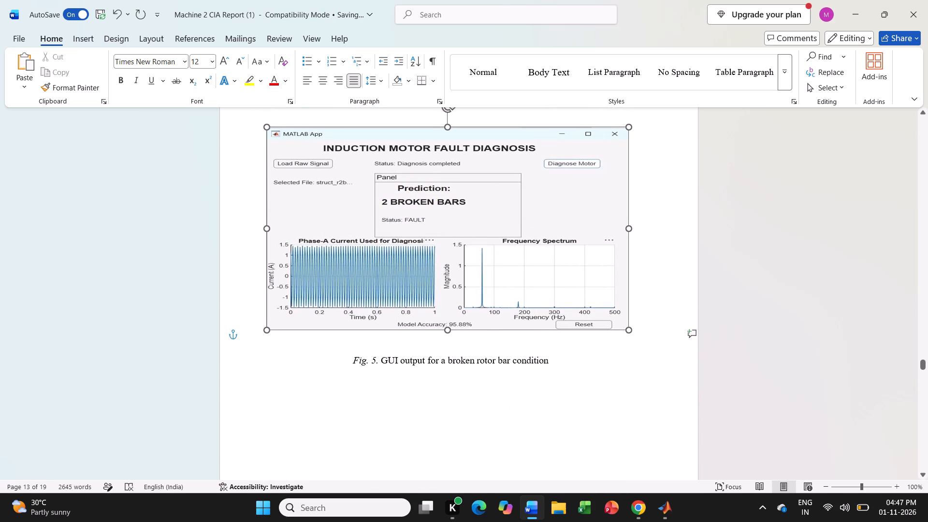
drag(456, 215, 464, 213)
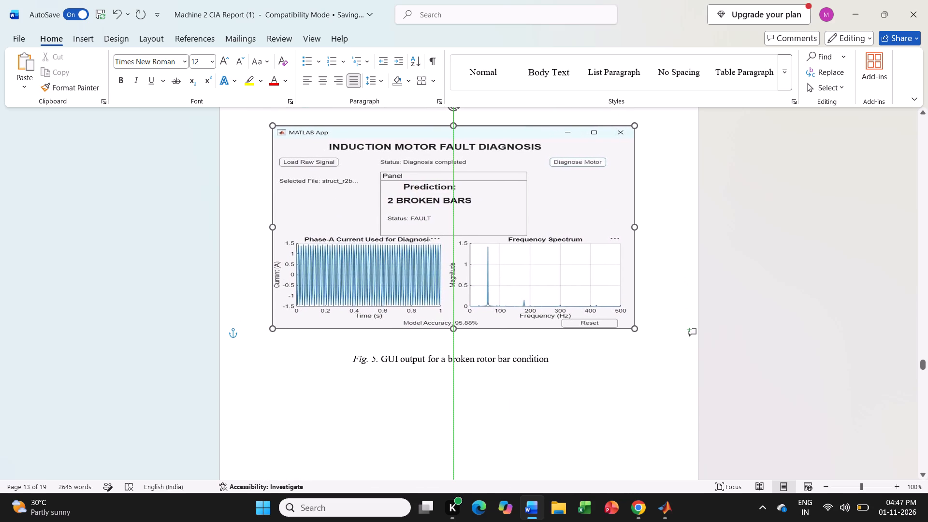
drag(464, 213, 464, 214)
click(780, 294)
Insert seven blank lines above the heading 6A. SIMULINK MODEL DEVELOPMENT AND SIMULATION to push that section onto a new page.
scroll(780, 294, down, 1)
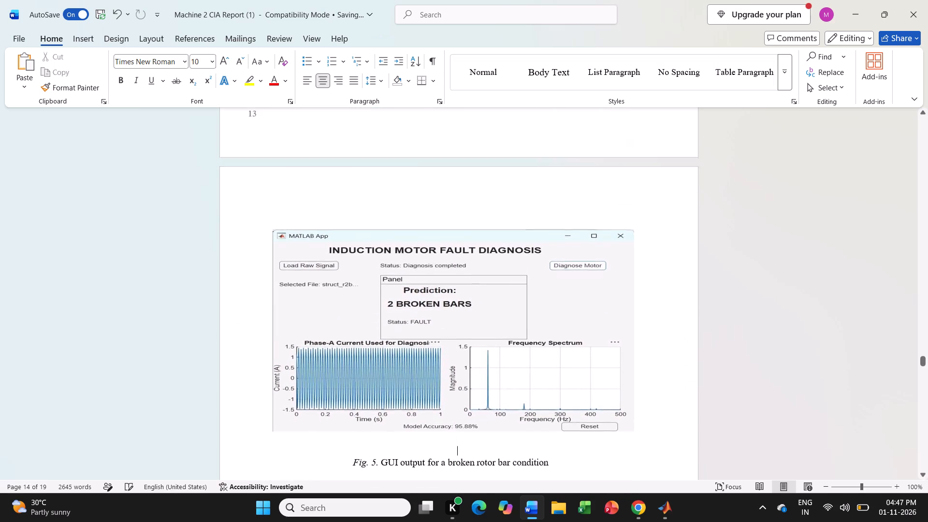
scroll(780, 294, down, 1)
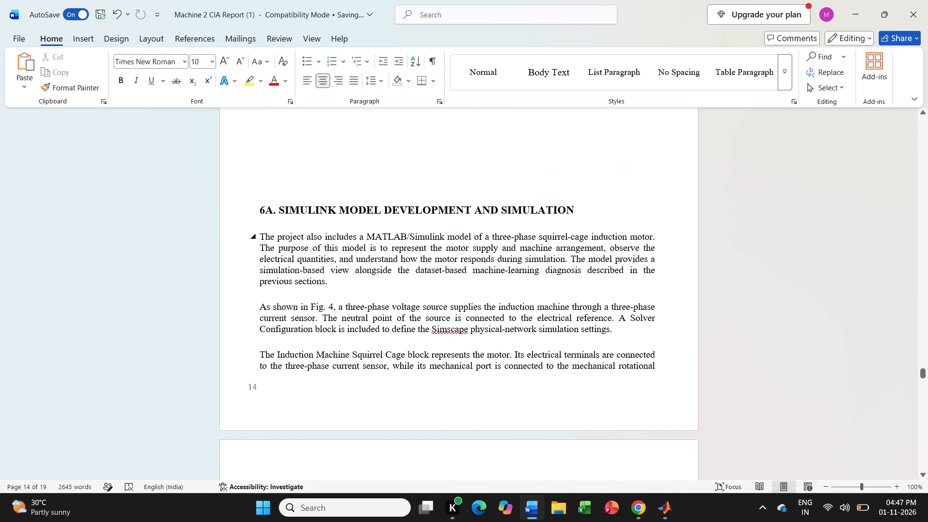
click(301, 188)
click(275, 189)
click(260, 184)
key(Return)
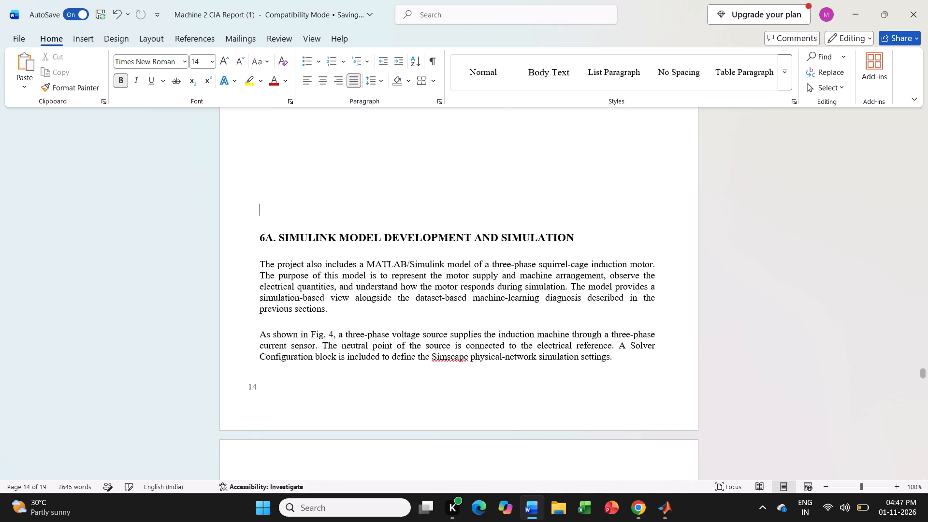
key(Return)
key(Return)
key(Return)
key(Return)
key(Return)
key(Return)
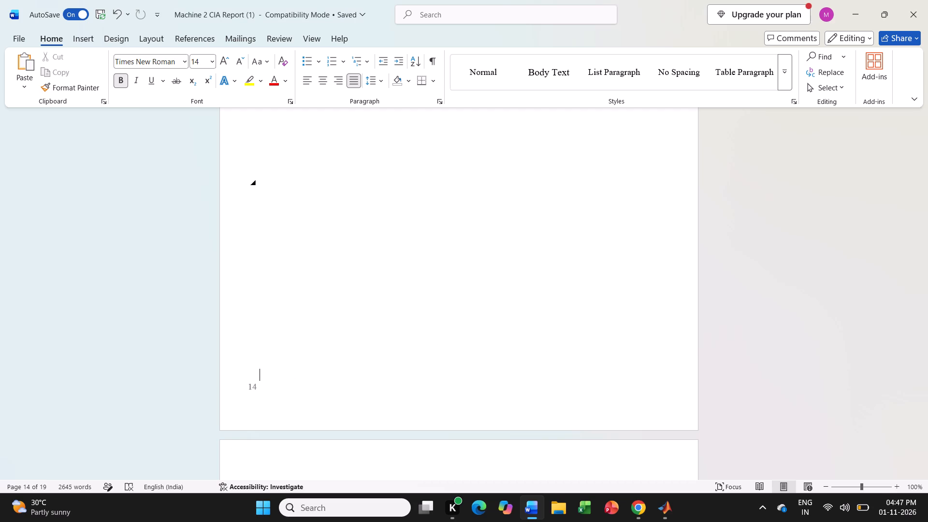
Stretch the Simulink model diagram in section 6A slightly taller from its upper edge, keeping its width.
scroll(379, 267, down, 1)
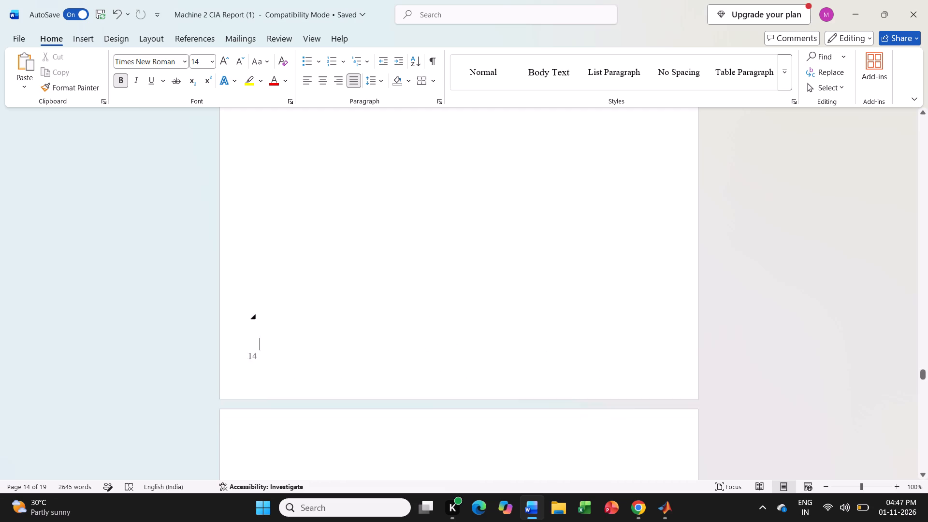
scroll(379, 267, down, 6)
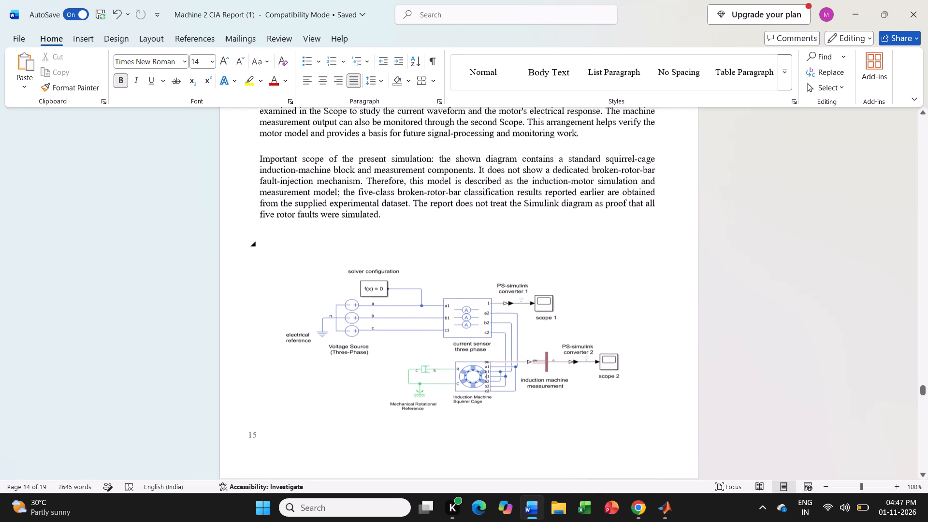
scroll(379, 267, down, 2)
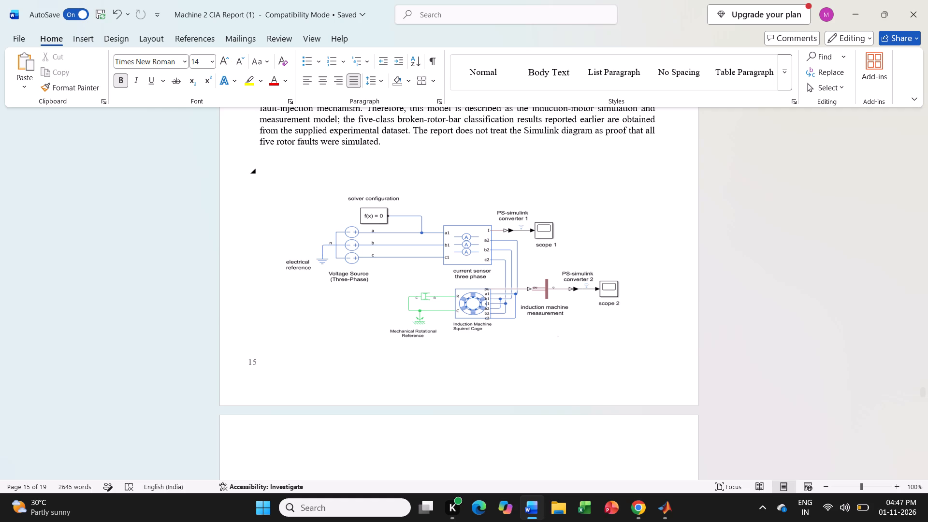
scroll(379, 267, up, 1)
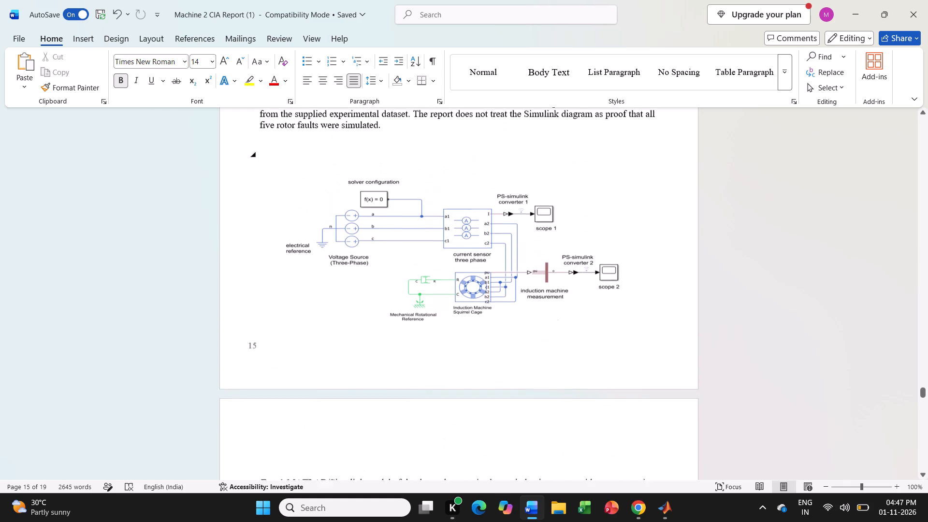
scroll(379, 267, up, 1)
click(379, 267)
drag(467, 180, 466, 175)
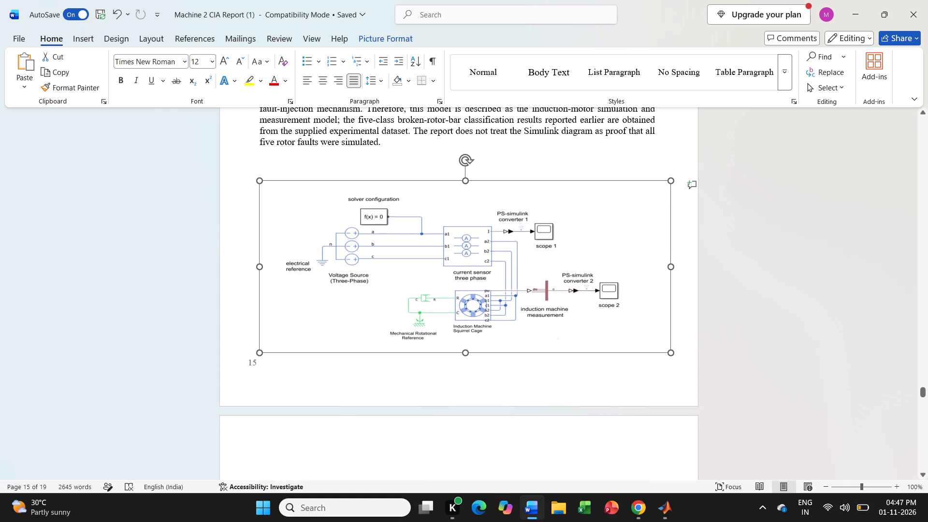
drag(466, 175, 464, 152)
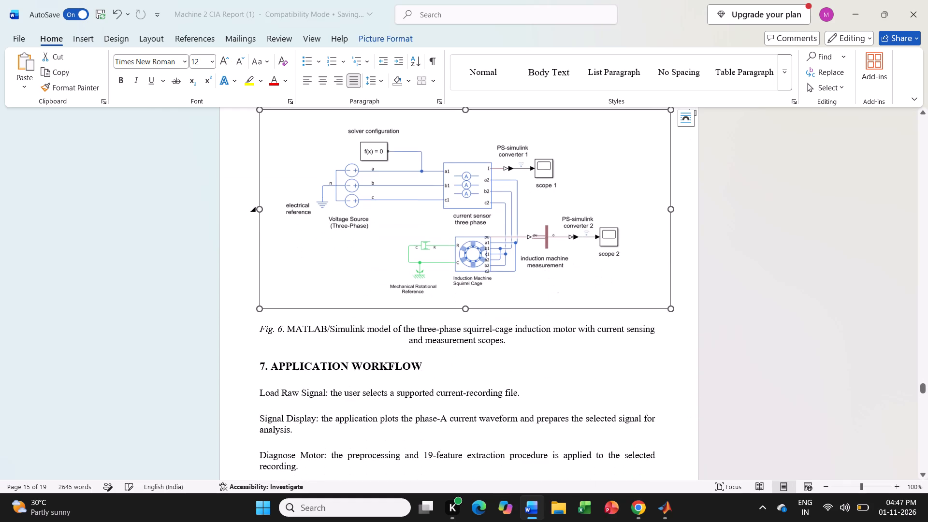
Change the figure reference in section 6A's second paragraph, "As shown in Fig. 4", to Fig. 6.
scroll(453, 312, down, 1)
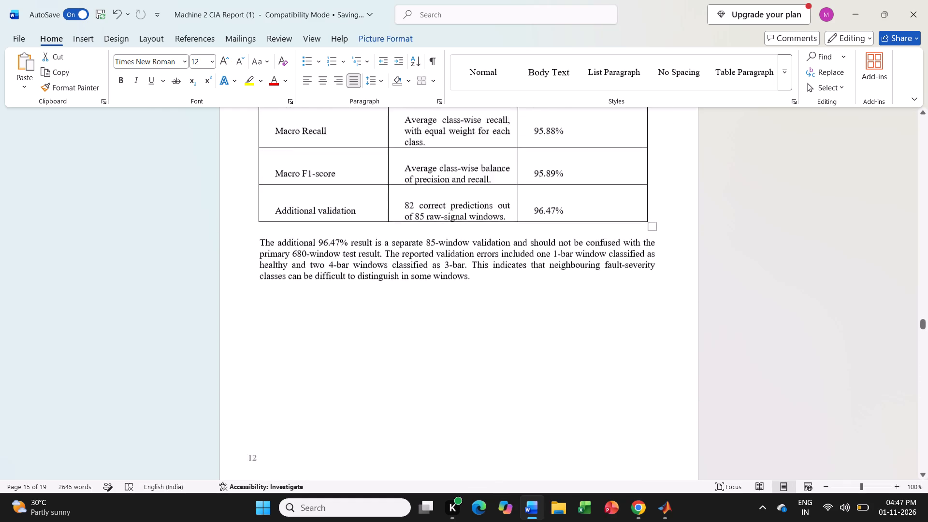
scroll(453, 312, down, 6)
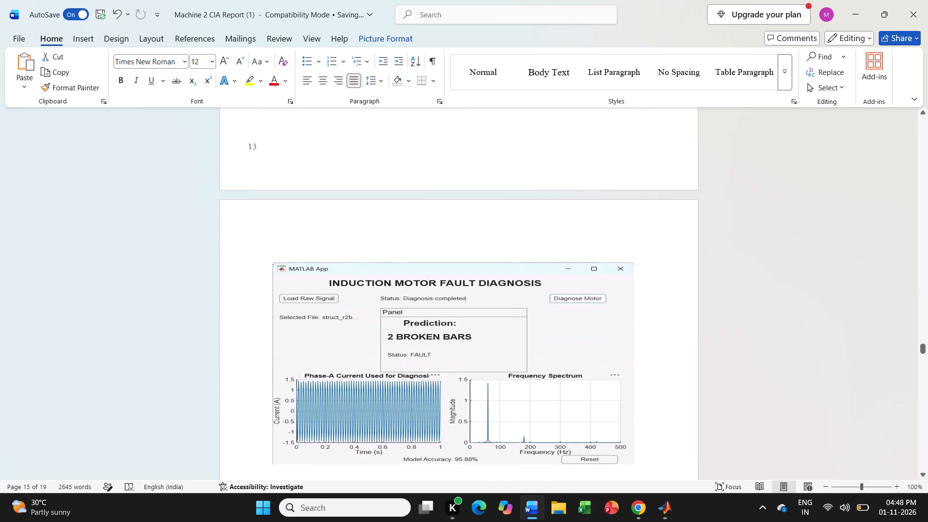
scroll(453, 312, down, 7)
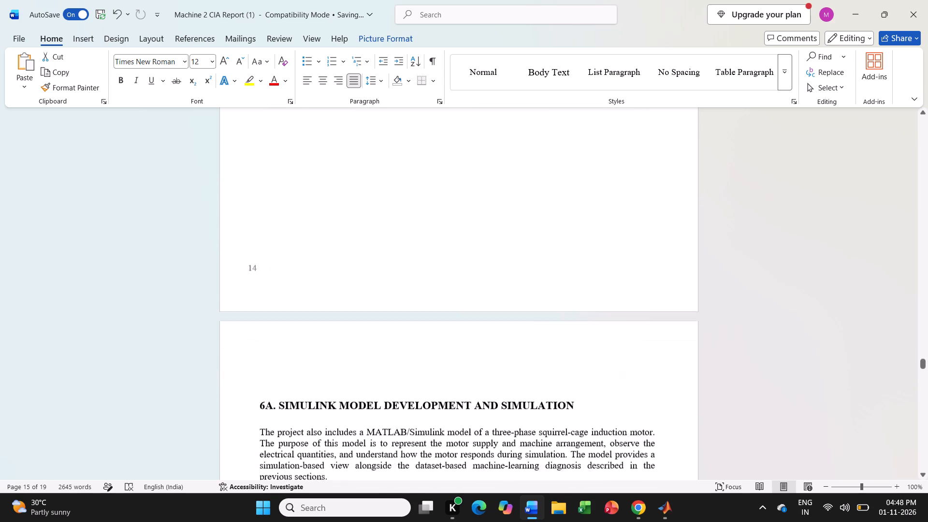
scroll(453, 312, down, 1)
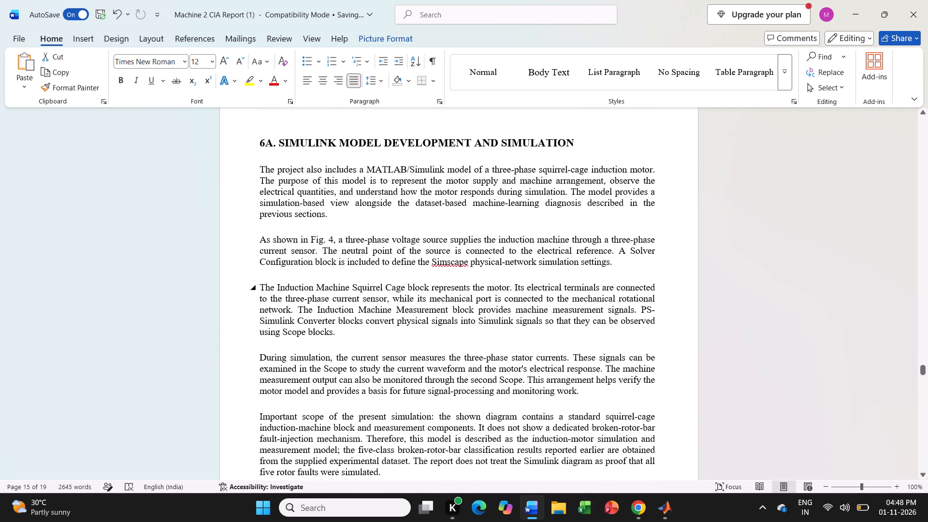
click(333, 242)
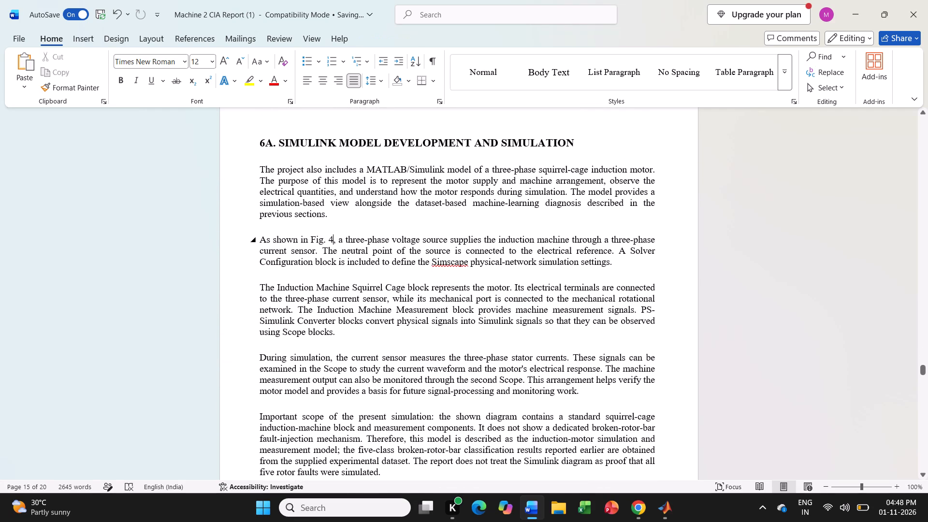
key(BackSpace)
key(6)
Shorten the Simulink model diagram by about a third from its lower edge, keeping its width, so the Fig. 6 caption fits beneath it on page 15.
scroll(333, 242, down, 1)
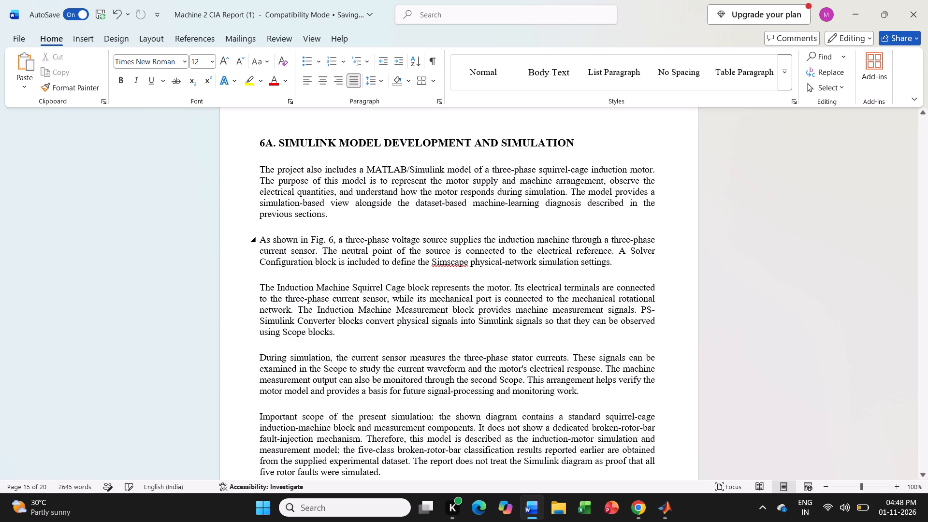
scroll(333, 242, down, 8)
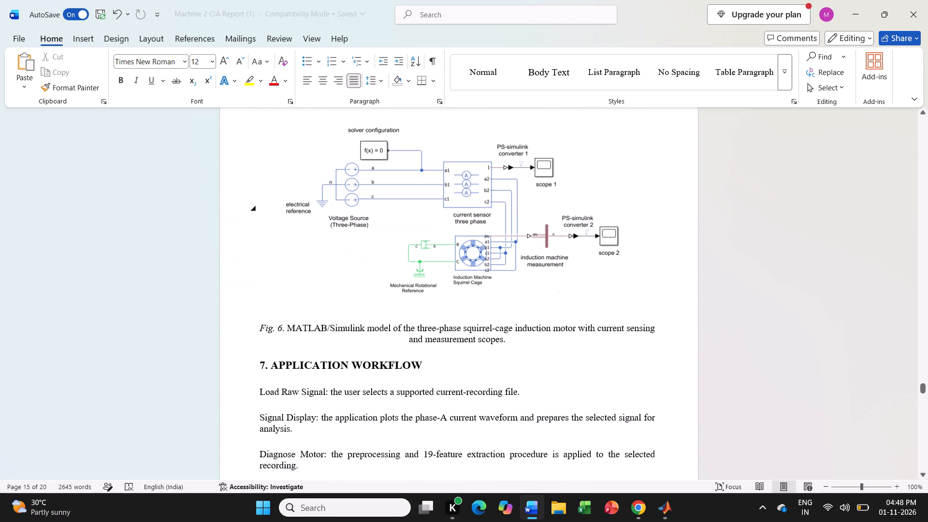
click(333, 242)
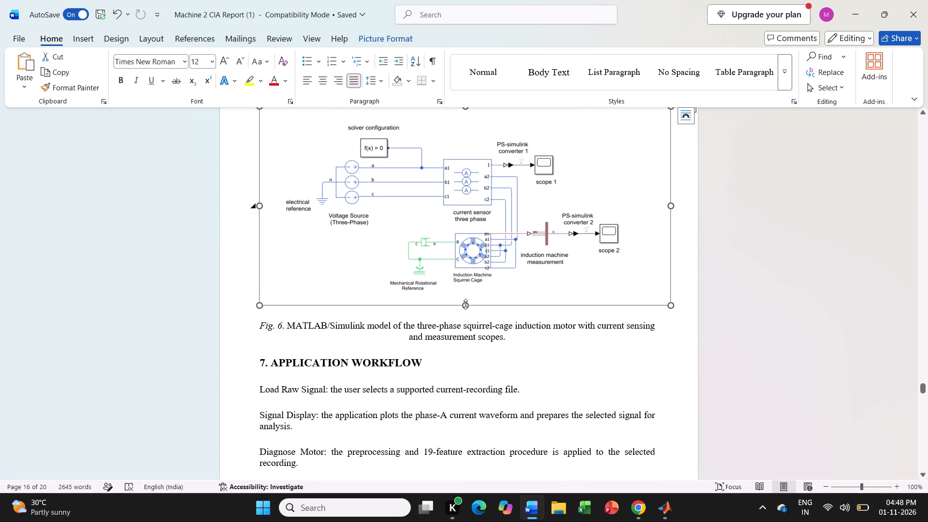
drag(465, 304, 459, 234)
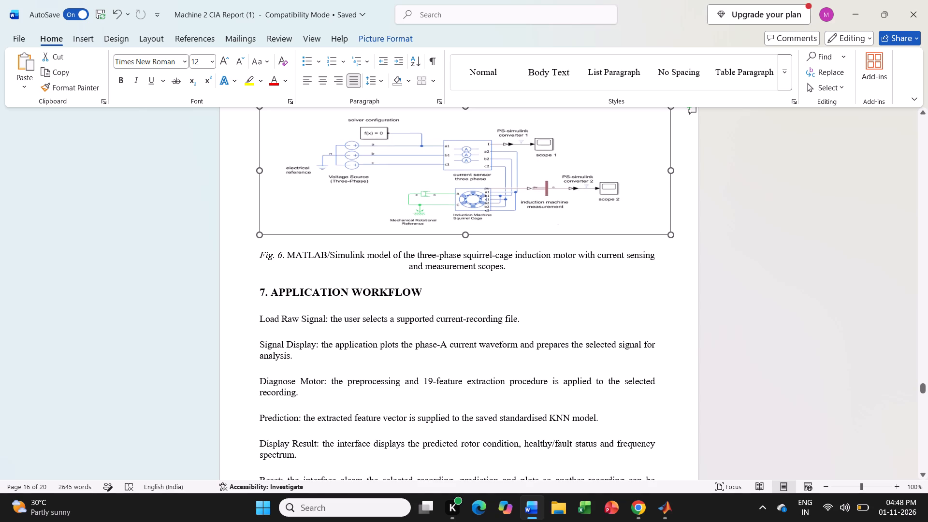
drag(459, 234, 459, 233)
click(511, 318)
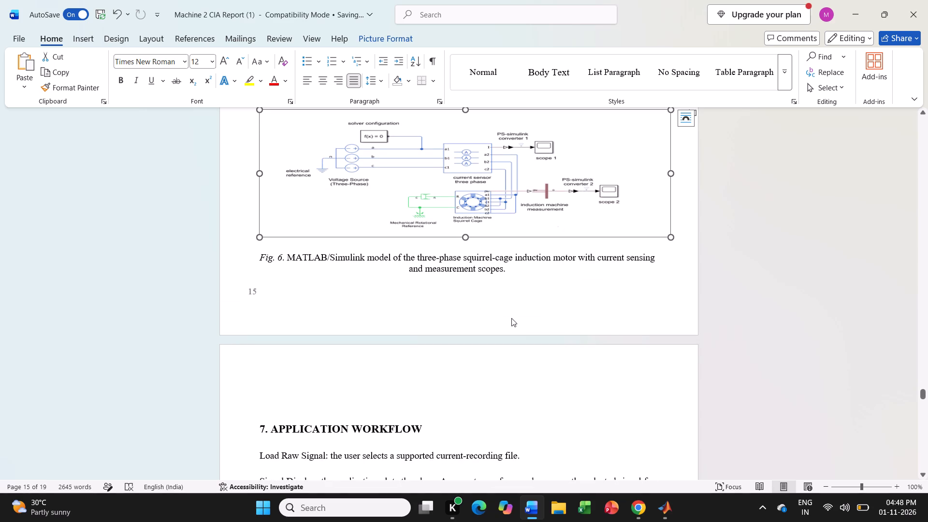
scroll(511, 318, up, 1)
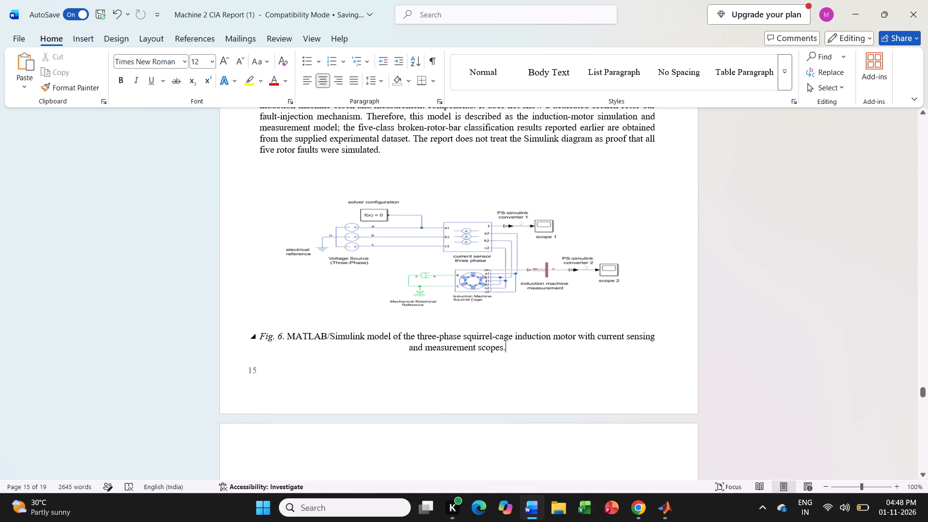
Remove two blank lines above the heading 8. STRENGTHS, LIMITATIONS AND FUTURE WORK, keeping it at the start of its page.
scroll(480, 243, down, 1)
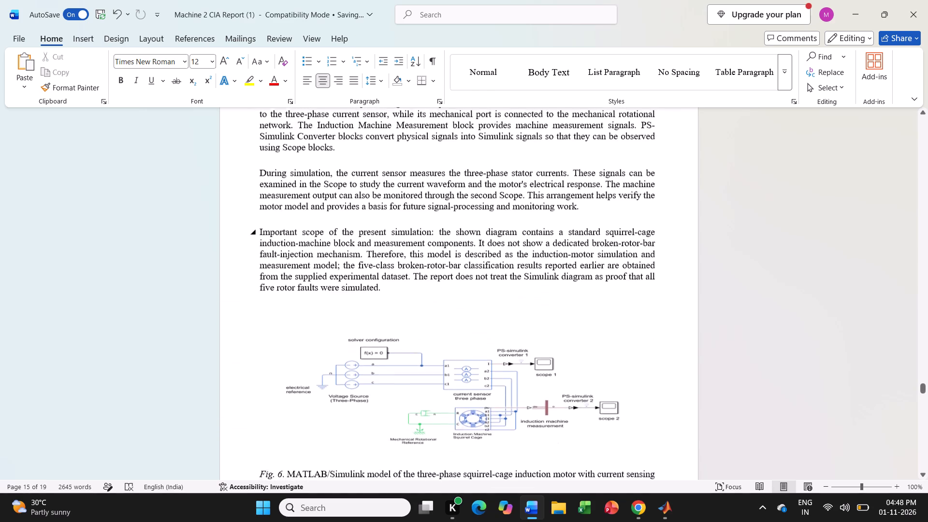
scroll(480, 243, down, 3)
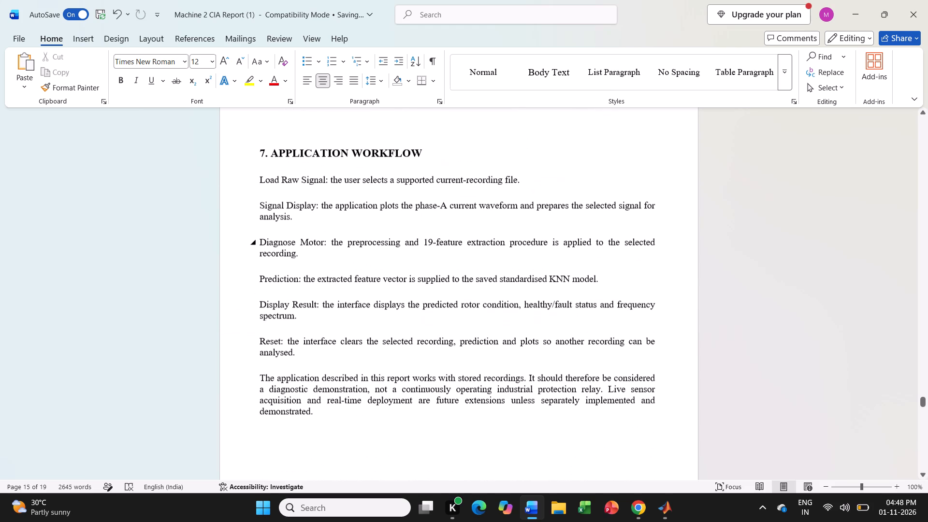
scroll(480, 243, down, 2)
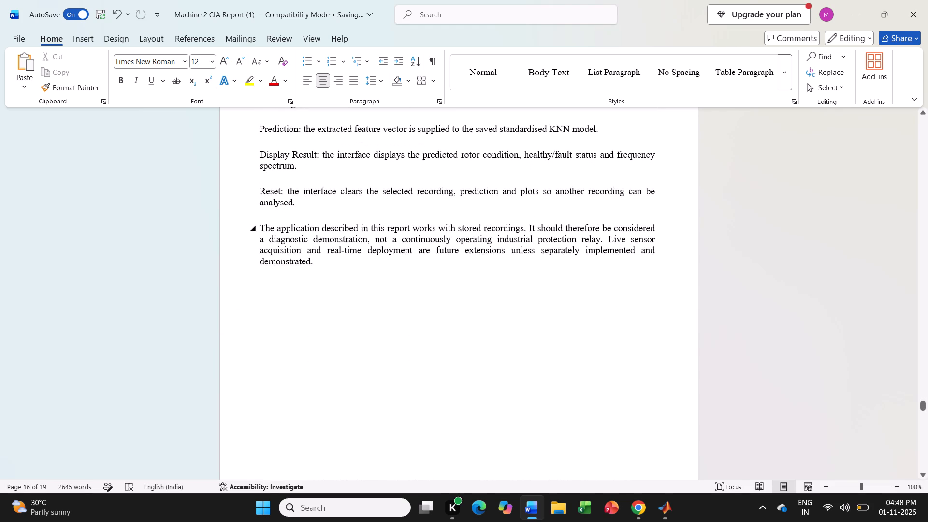
scroll(480, 243, down, 4)
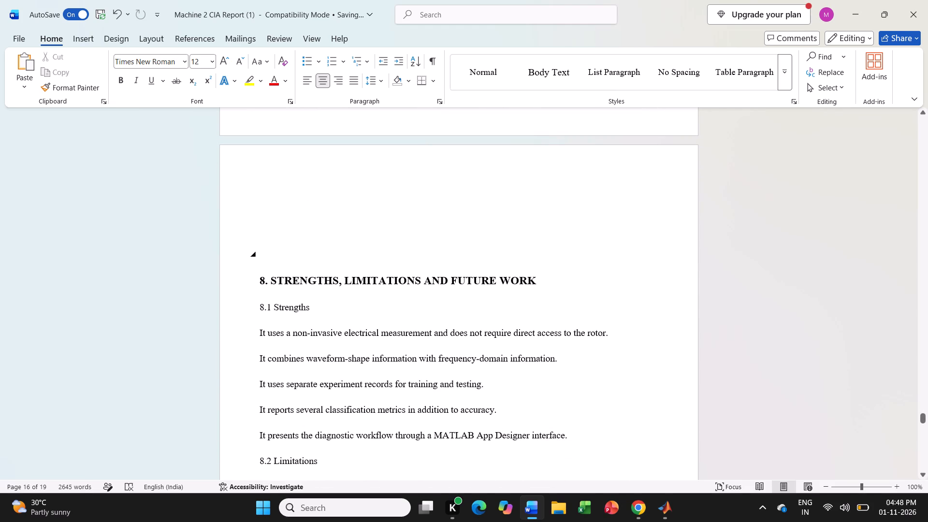
click(339, 256)
key(BackSpace)
key(BackSpace)
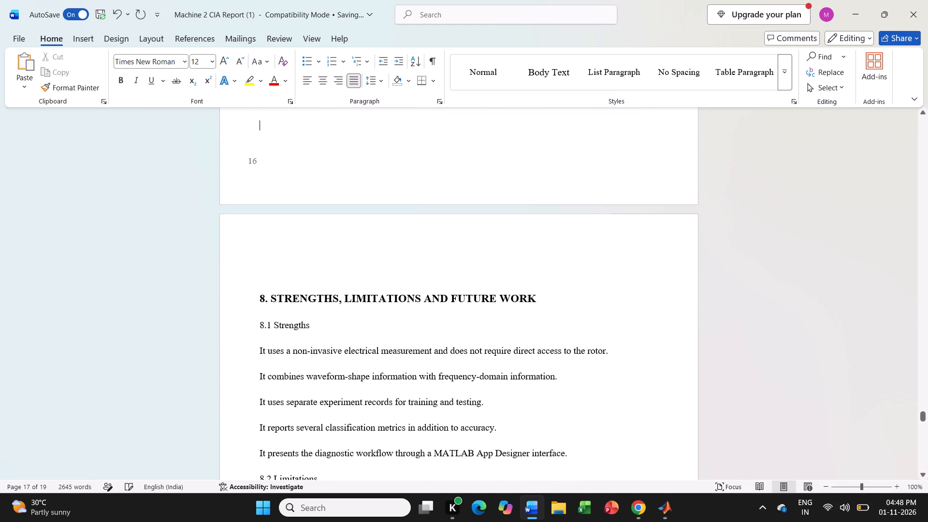
Remove two blank lines above the heading 9. CONCLUSION, keeping the section at the start of its own page.
scroll(376, 309, down, 3)
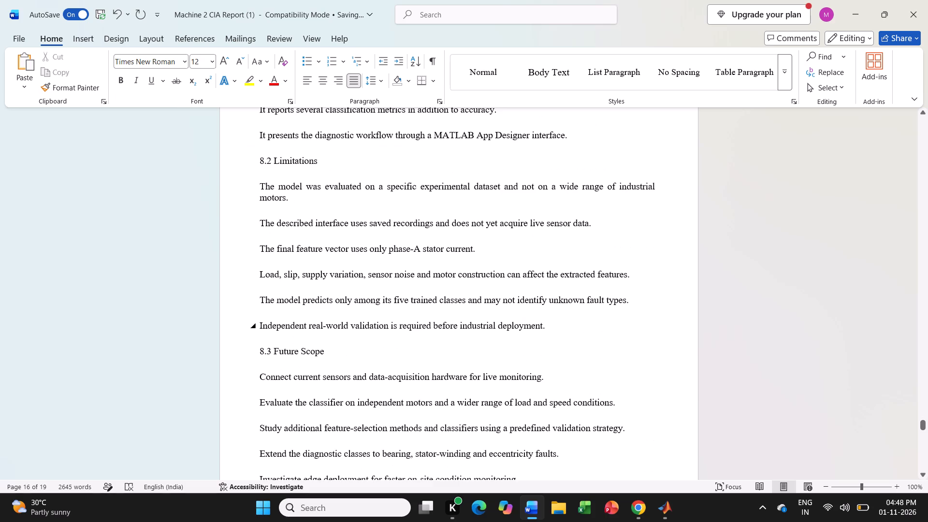
scroll(376, 309, down, 2)
click(335, 353)
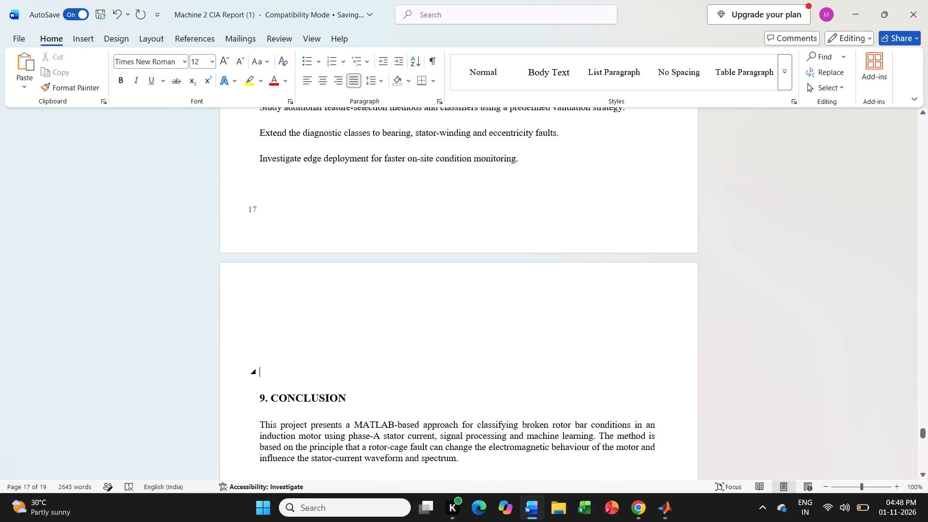
key(BackSpace)
key(BackSpace)
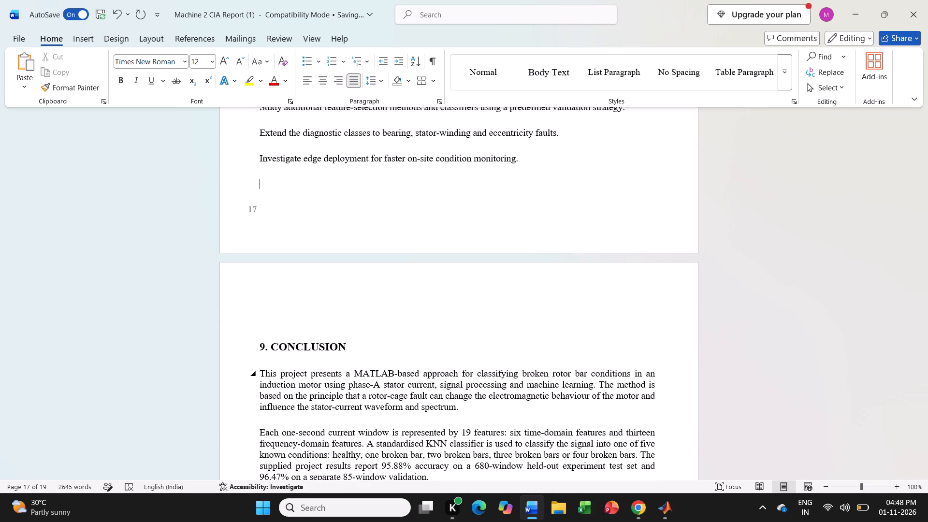
key(BackSpace)
key(Return)
Remove one blank line above the REFERENCES heading, keeping it at the start of the last page.
scroll(400, 486, down, 3)
scroll(420, 408, down, 6)
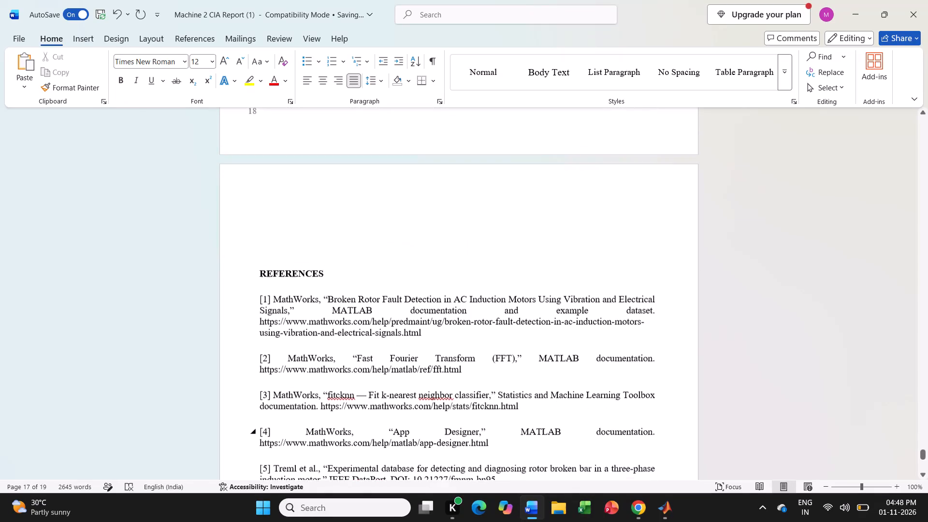
click(373, 261)
click(359, 243)
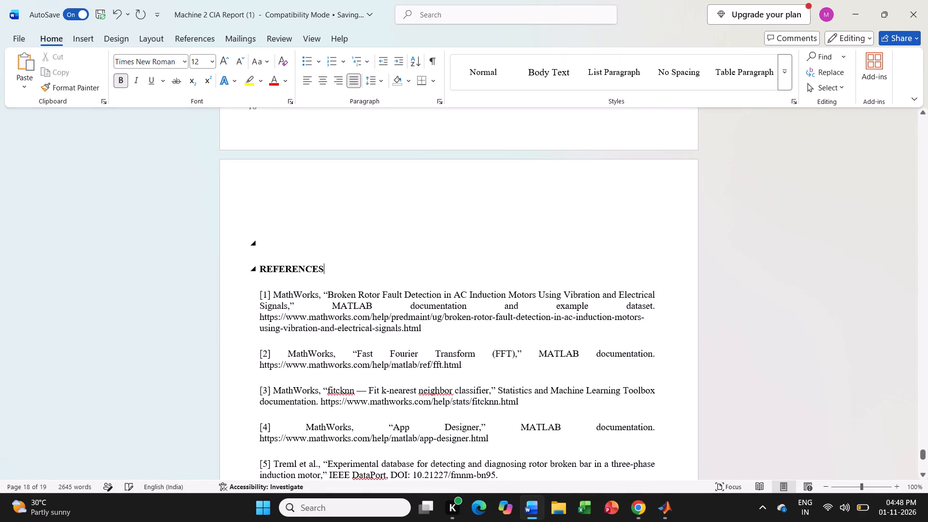
key(BackSpace)
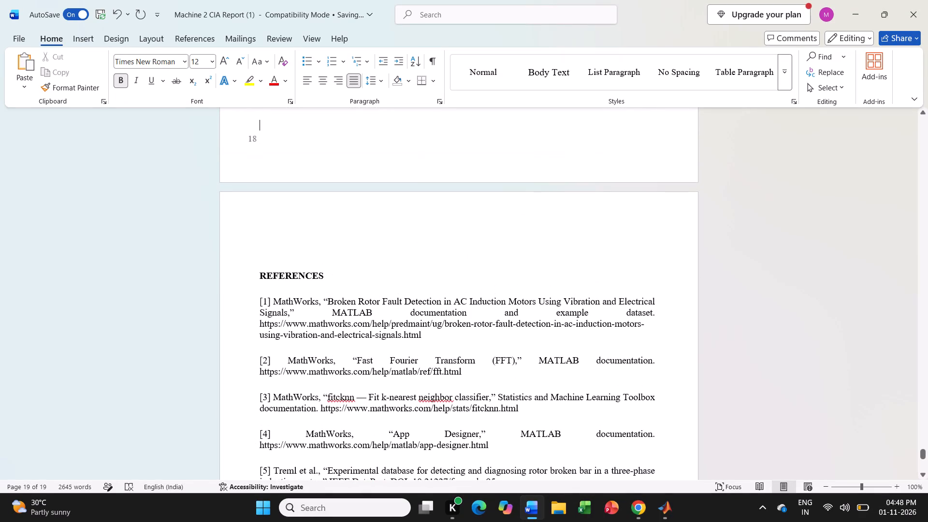
Apply the bracketed [1] references numbering format from the numbering library to all five entries in the reference list.
scroll(380, 334, down, 5)
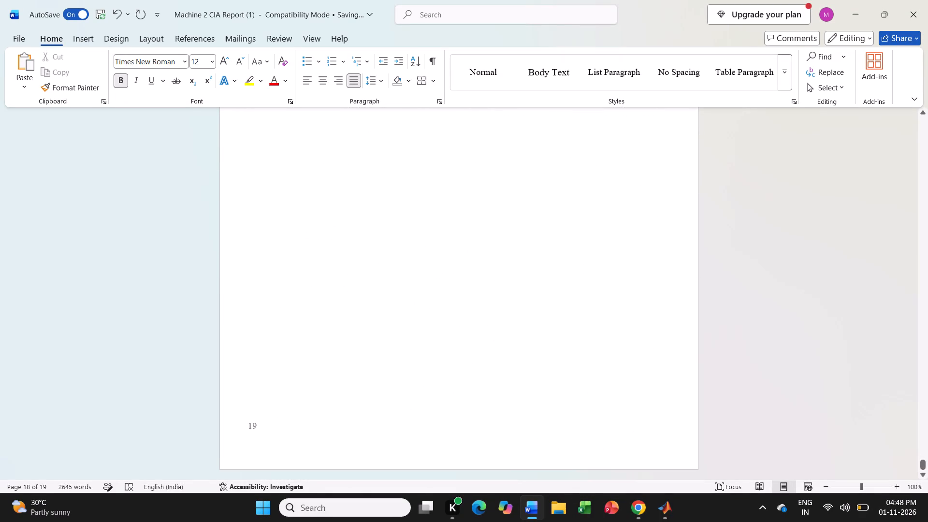
scroll(380, 334, up, 4)
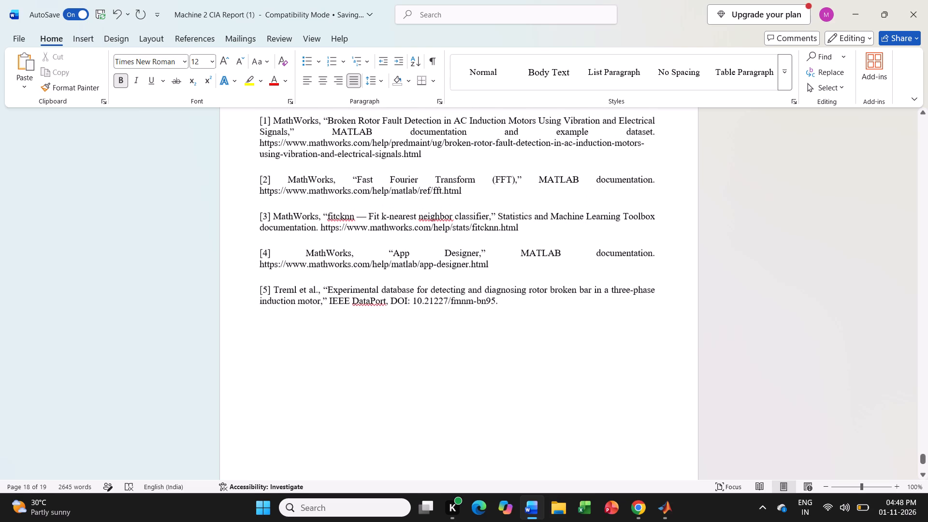
scroll(380, 334, up, 2)
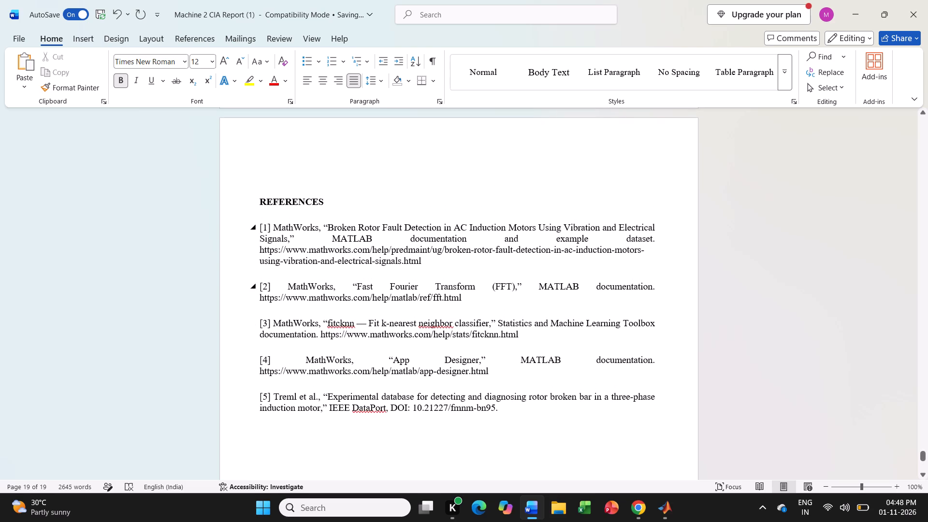
drag(272, 228, 446, 391)
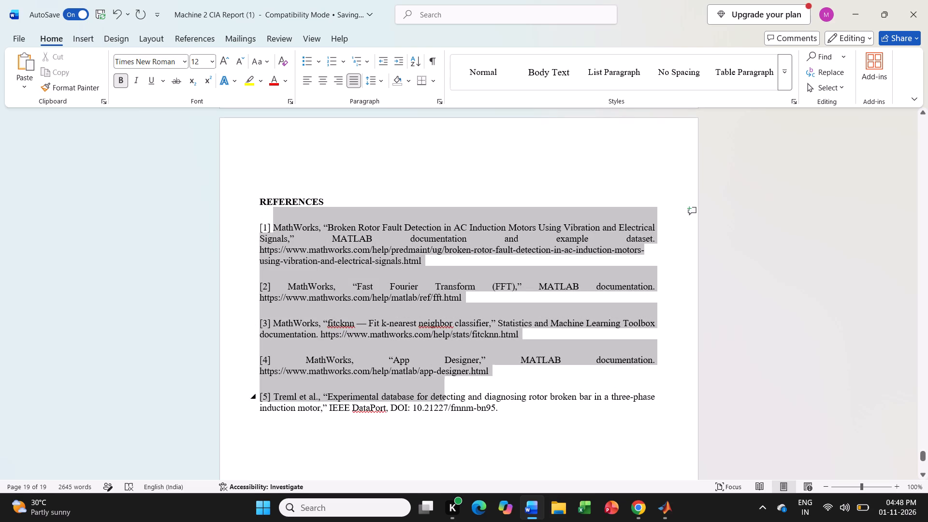
drag(446, 391, 502, 408)
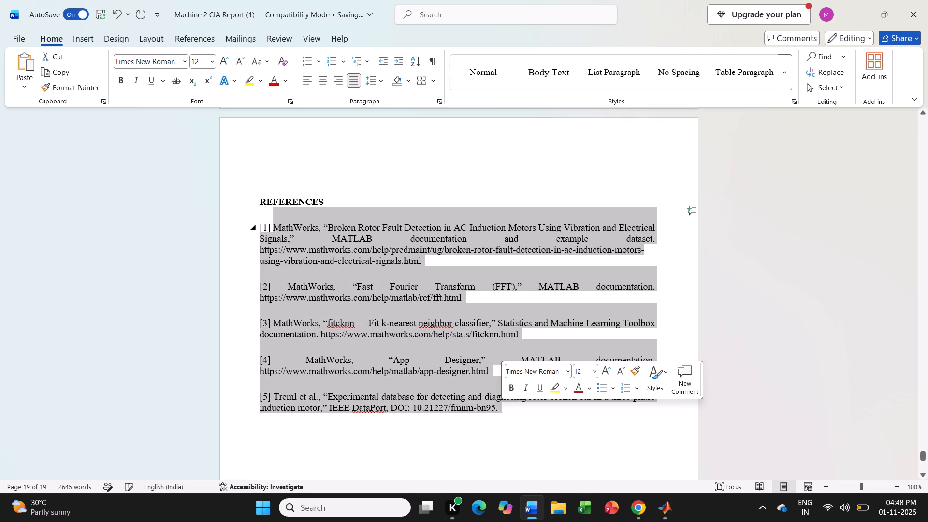
click(340, 61)
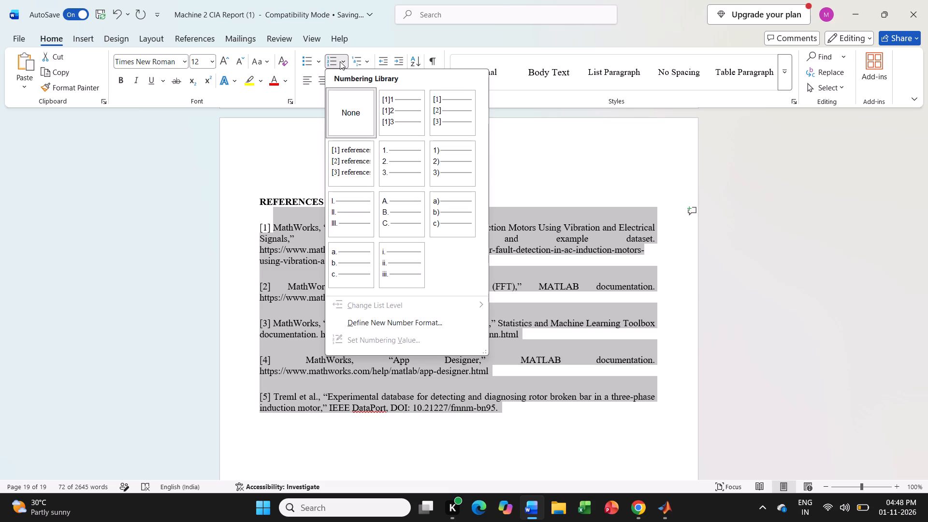
click(346, 159)
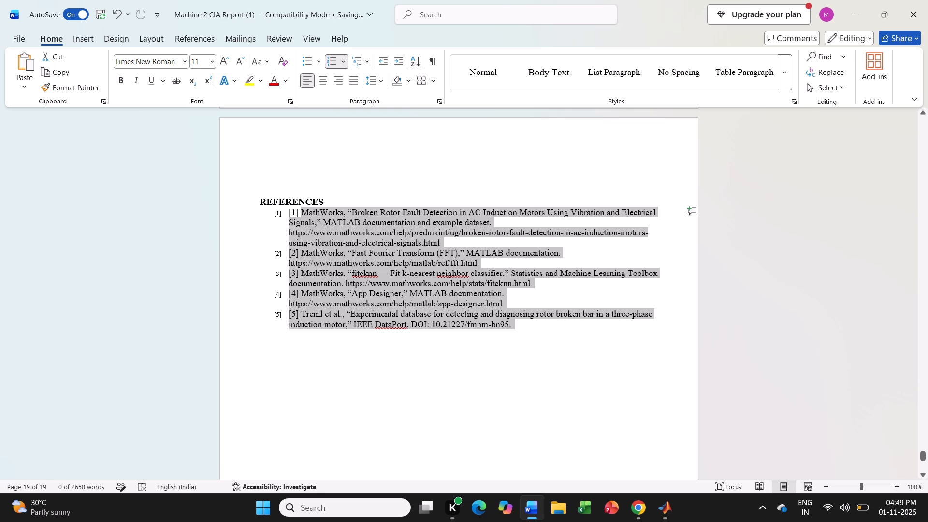
Delete the duplicate manually typed [1] and its trailing space from the first MathWorks reference.
click(298, 213)
key(BackSpace)
key(BackSpace)
key(BackSpace)
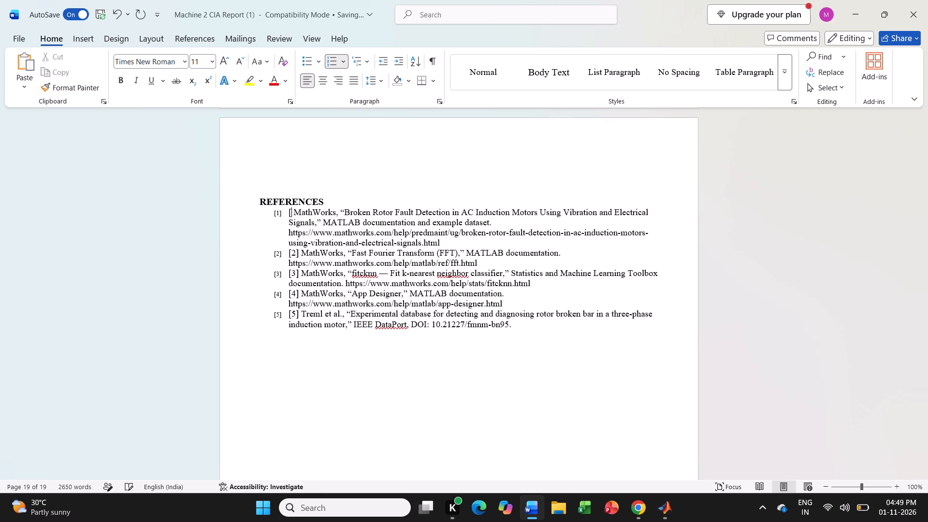
key(Right)
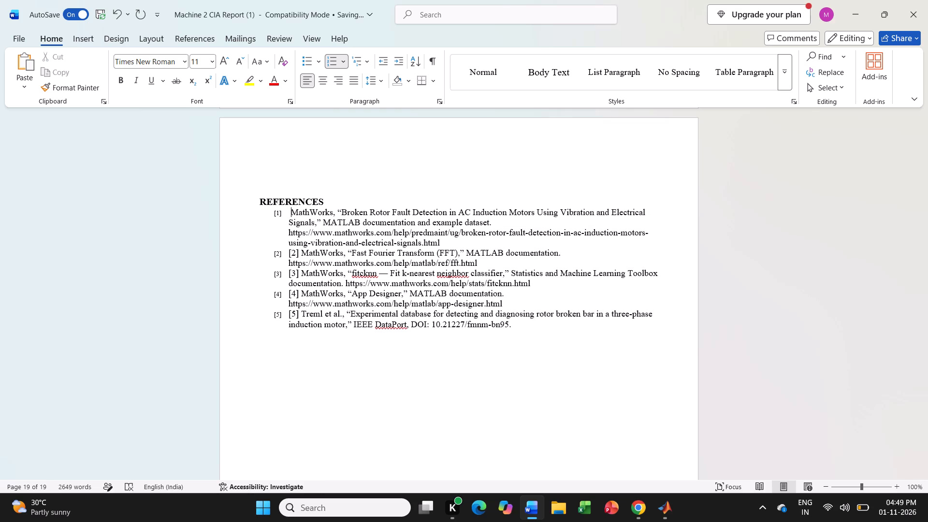
key(BackSpace)
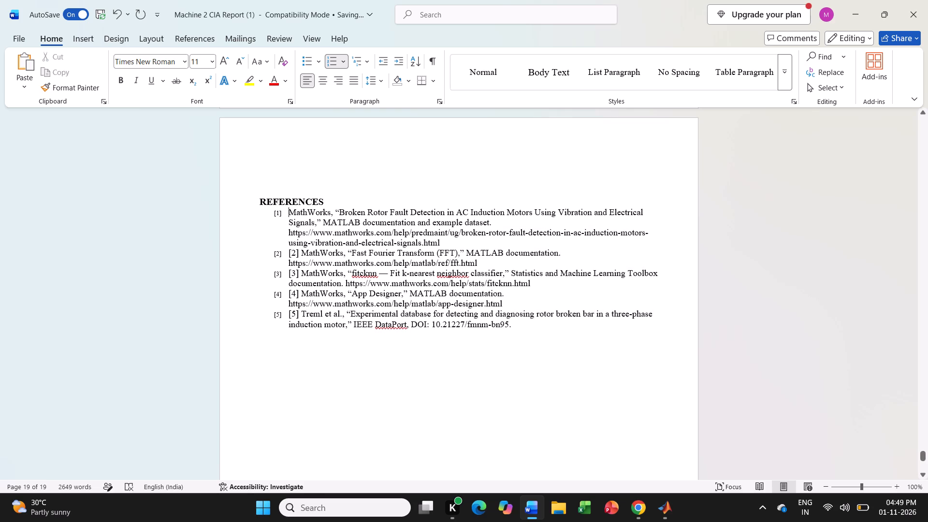
Delete the duplicate typed [2] and [3] with their trailing spaces from the second and third references, and place the cursor at the fourth entry's typed [4].
click(300, 251)
key(BackSpace)
key(BackSpace)
key(BackSpace)
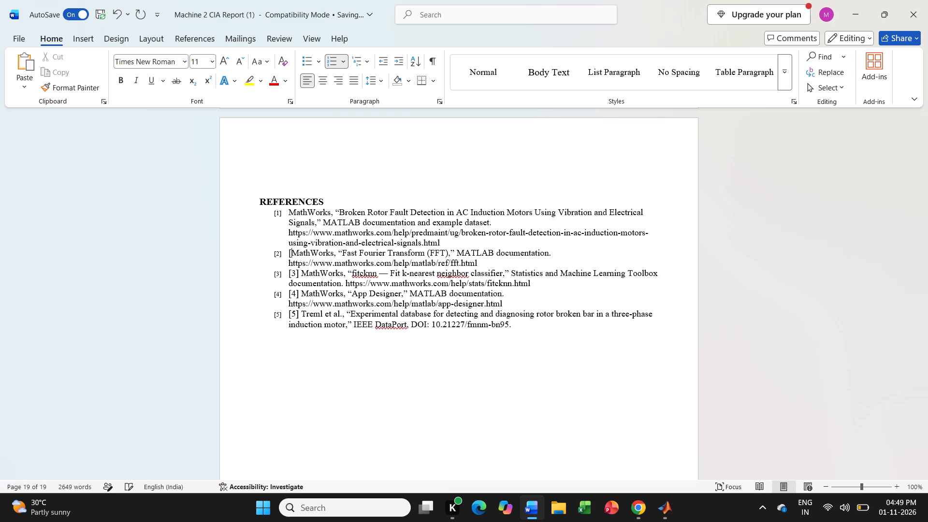
key(BackSpace)
click(303, 271)
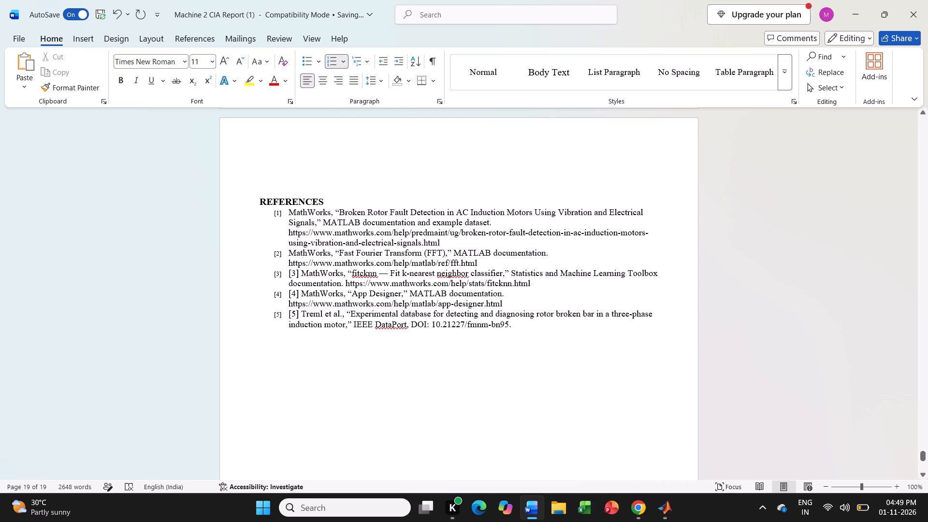
key(BackSpace)
key(BackSpace)
key(BackSpace)
key(BackSpace)
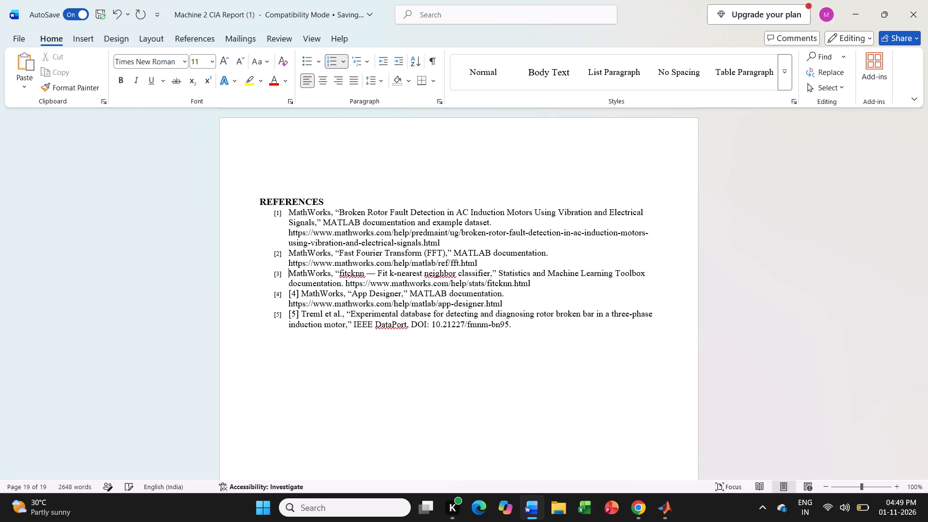
click(299, 296)
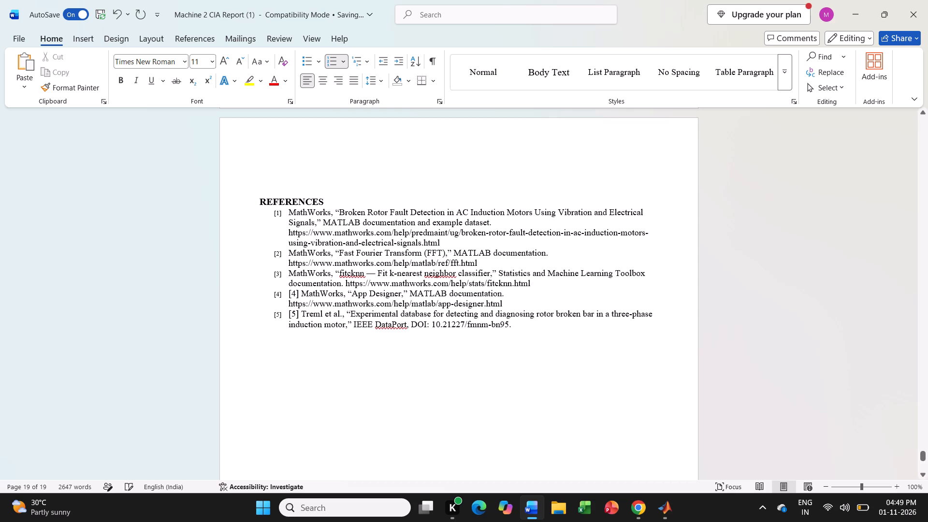
Delete the duplicate typed [4] and [5] with their trailing spaces from the fourth and fifth reference entries.
click(301, 296)
key(BackSpace)
key(BackSpace)
key(BackSpace)
key(BackSpace)
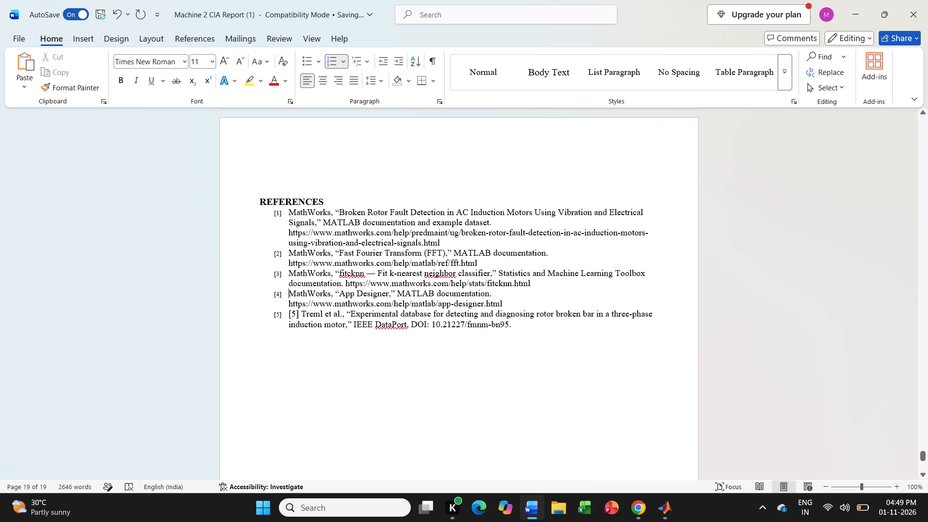
click(301, 317)
key(BackSpace)
key(BackSpace)
key(BackSpace)
key(BackSpace)
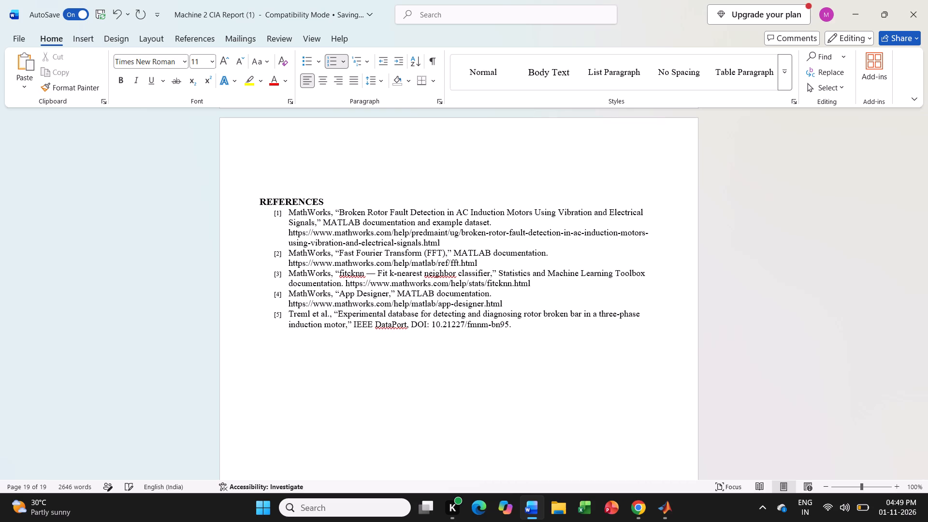
click(356, 351)
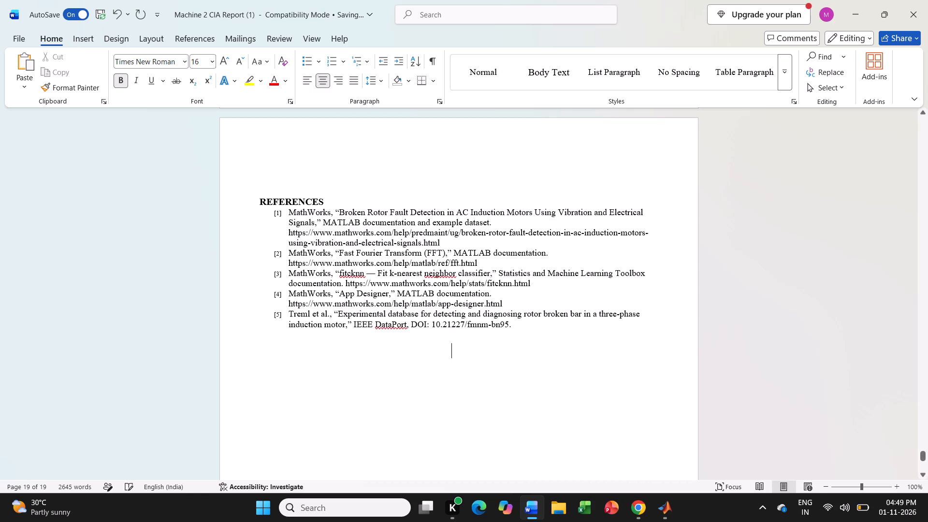
Review the report's front pages, from the certificate and abstract to the INDEX table's section names and page numbers.
scroll(356, 351, up, 20)
scroll(356, 351, up, 2)
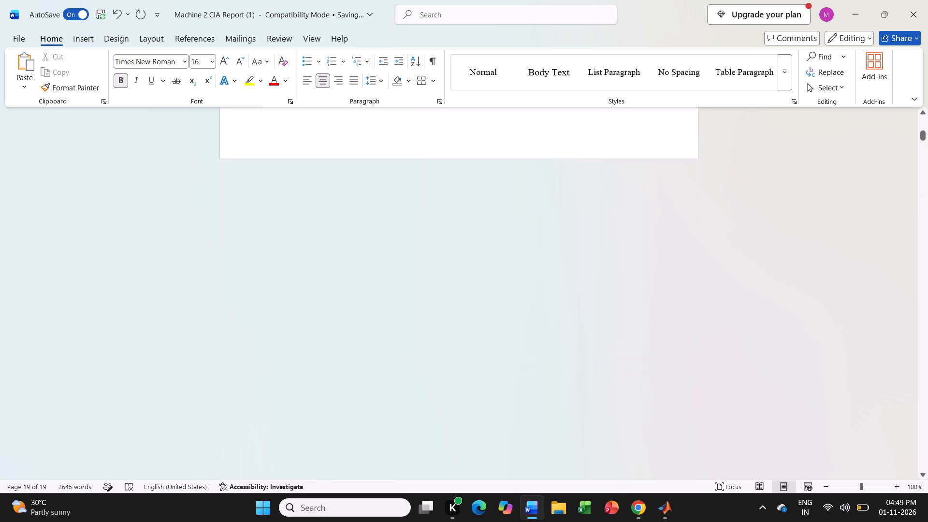
scroll(356, 351, down, 3)
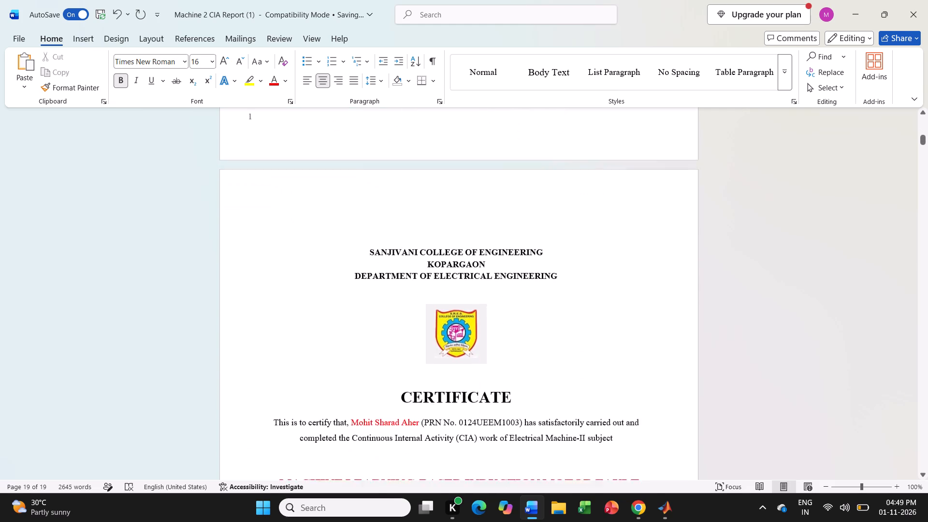
scroll(356, 351, down, 4)
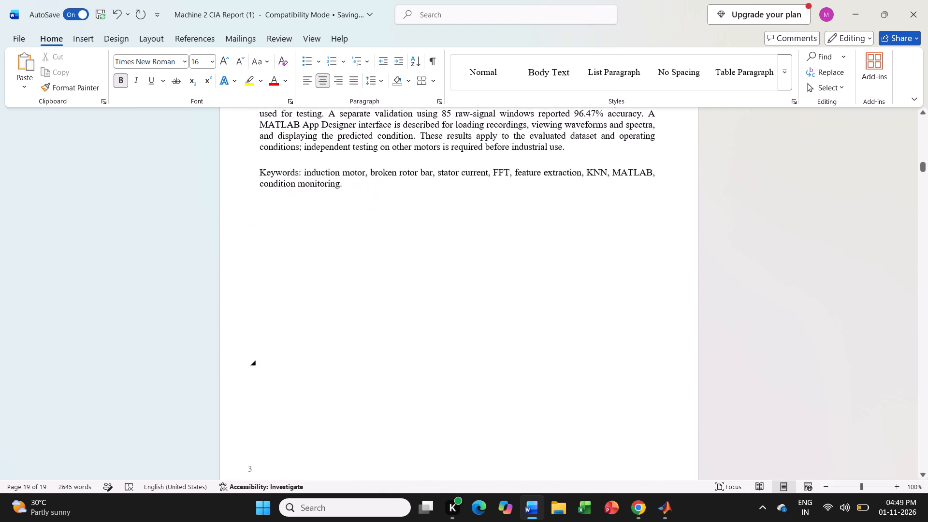
scroll(356, 351, down, 4)
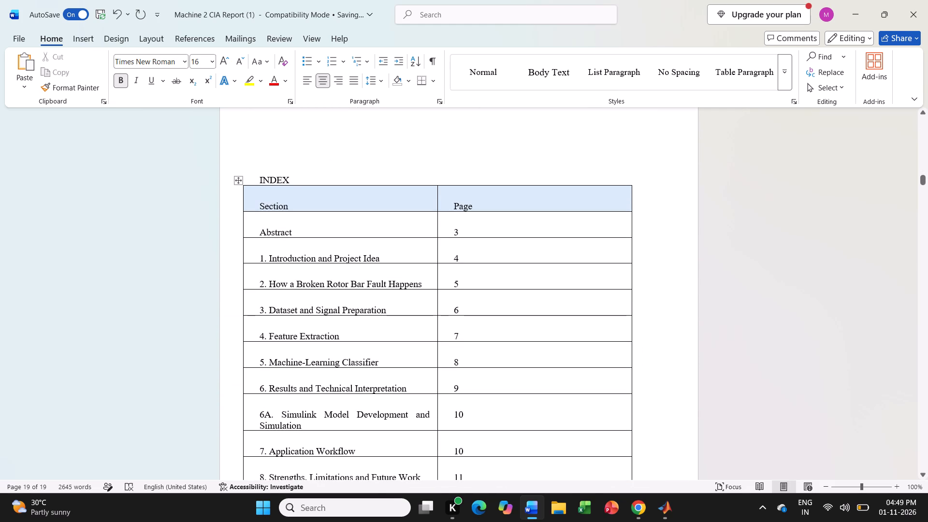
scroll(356, 351, up, 5)
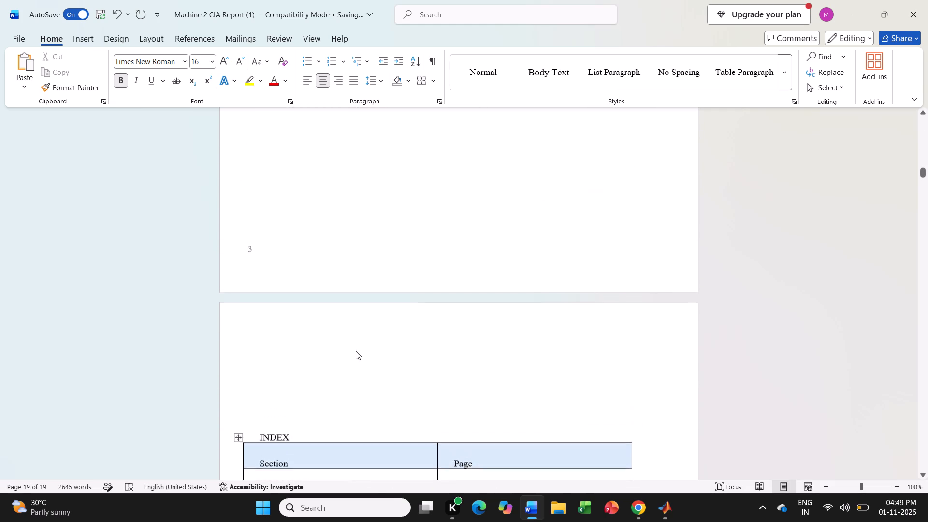
scroll(356, 351, up, 2)
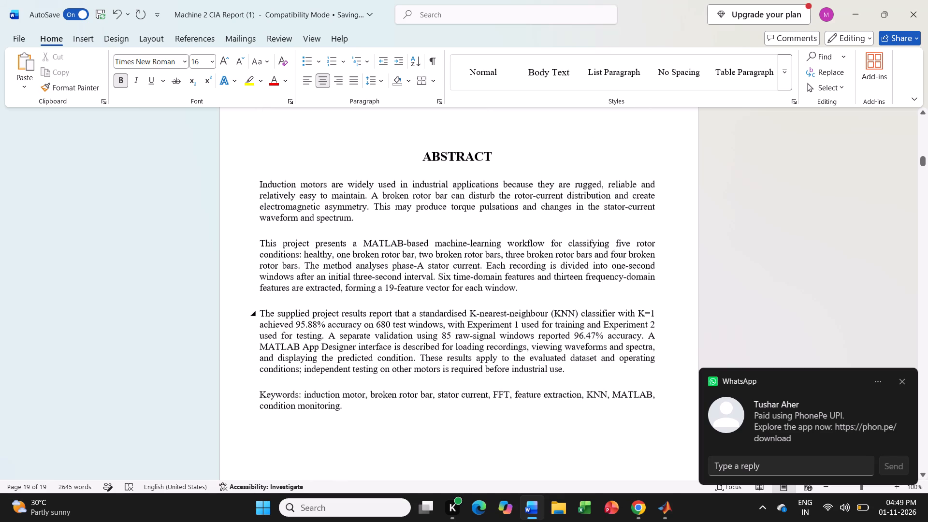
scroll(356, 351, up, 1)
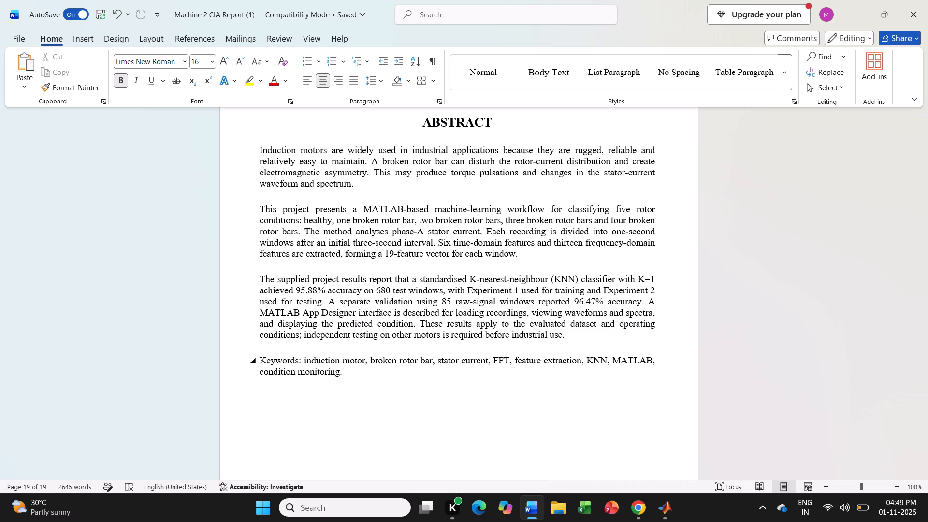
scroll(287, 352, up, 6)
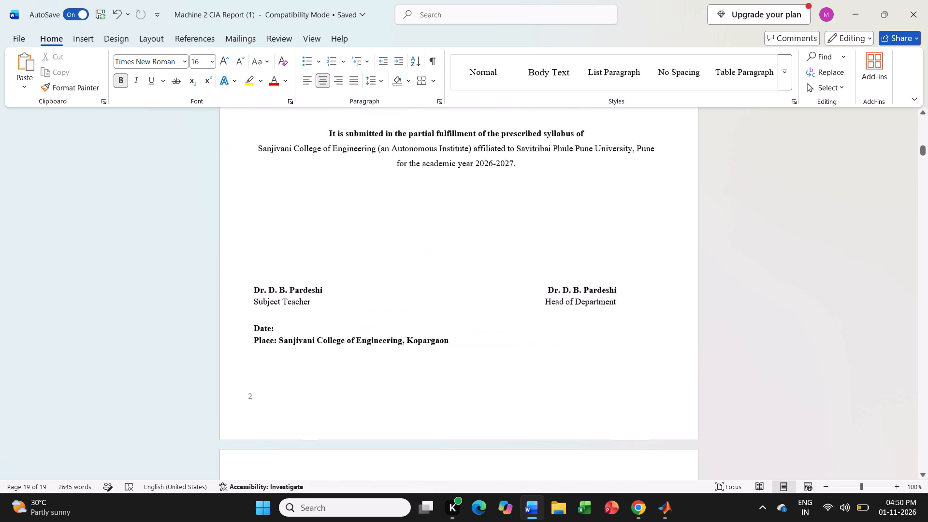
scroll(287, 352, down, 8)
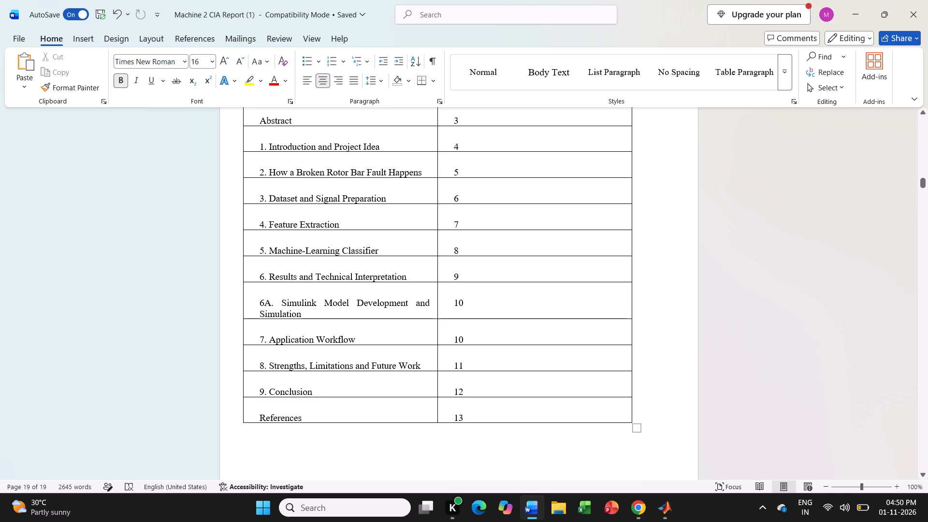
Set the page number of 1. Introduction and Project Idea in the INDEX table to 5.
scroll(287, 352, down, 2)
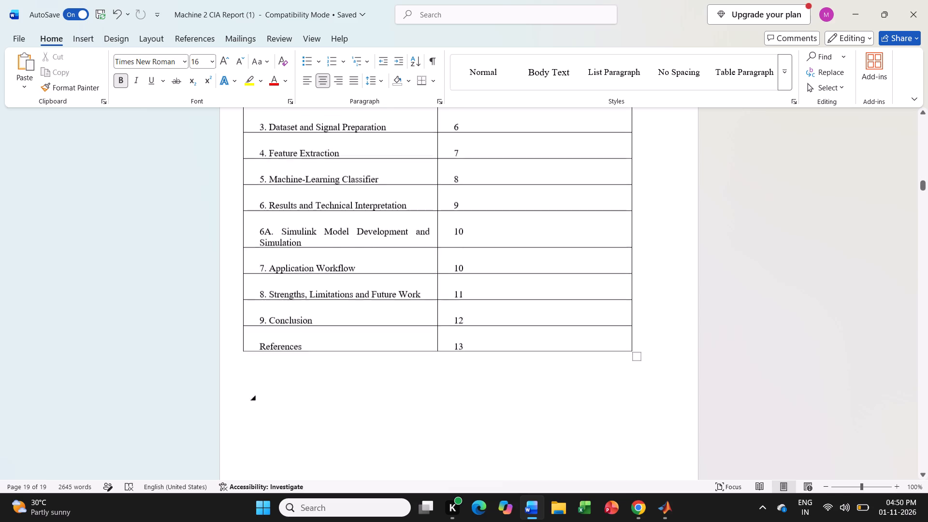
scroll(287, 352, down, 7)
scroll(287, 352, right, 1)
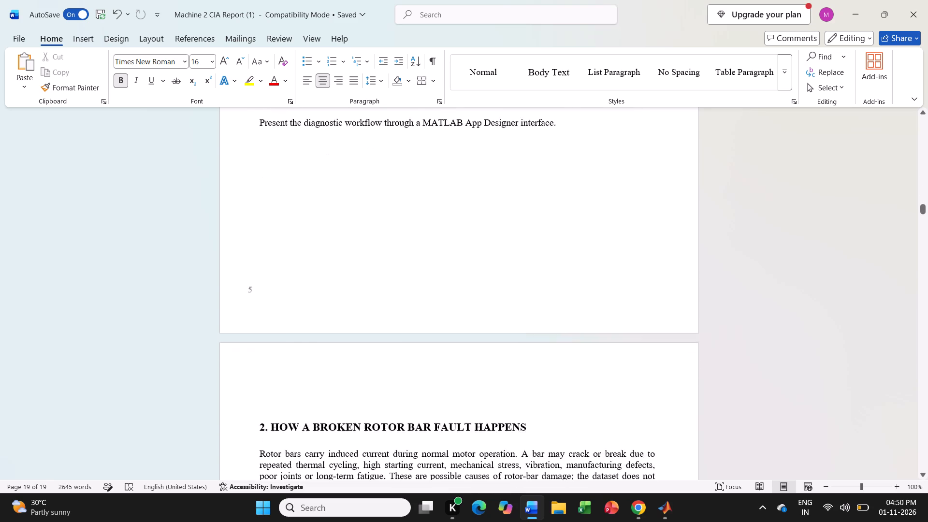
scroll(287, 352, right, 1)
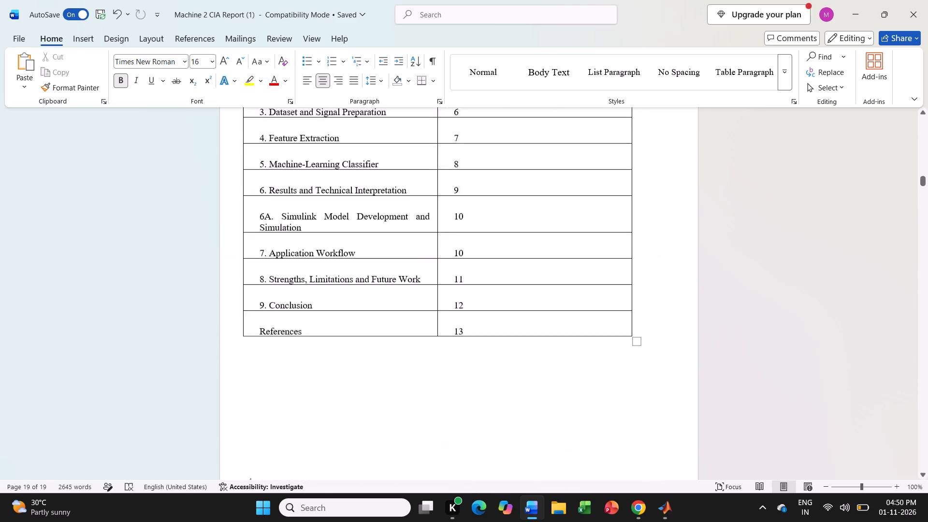
scroll(287, 352, right, 1)
scroll(287, 352, up, 1)
scroll(287, 352, down, 2)
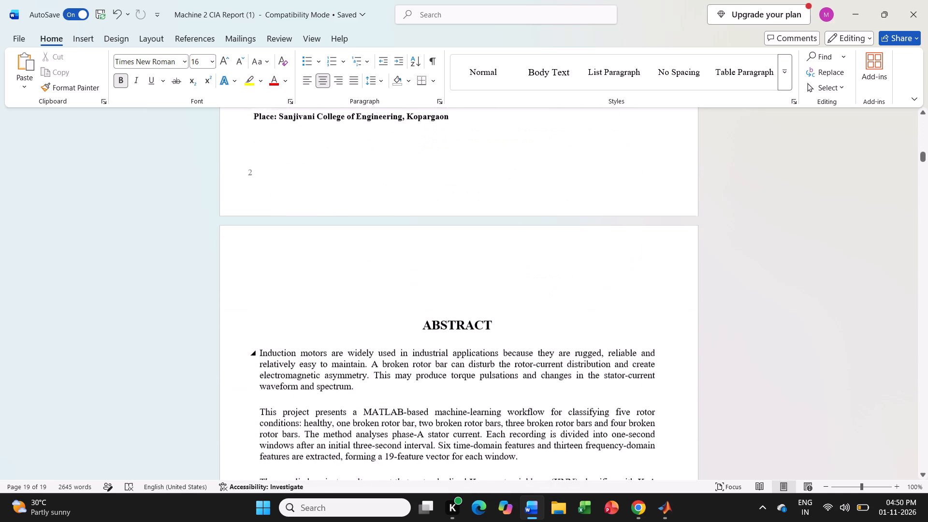
scroll(287, 352, right, 2)
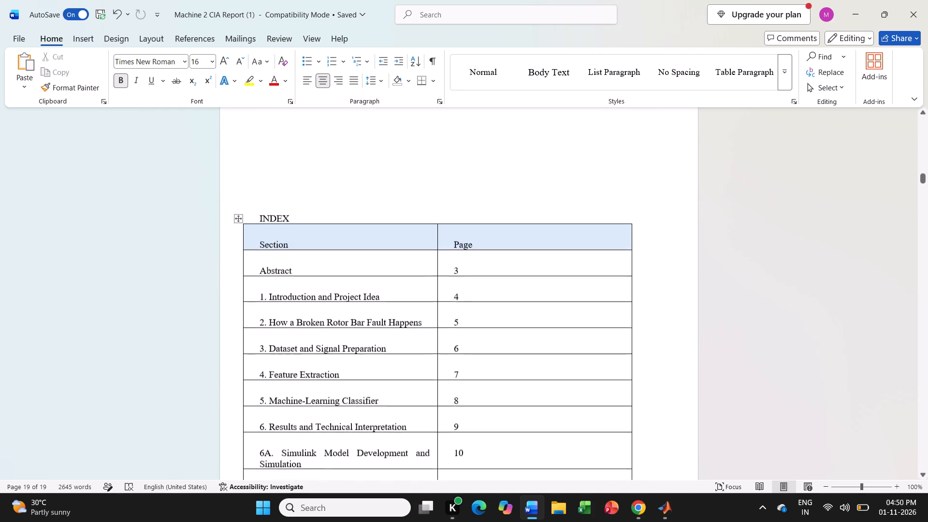
scroll(287, 352, right, 1)
click(466, 316)
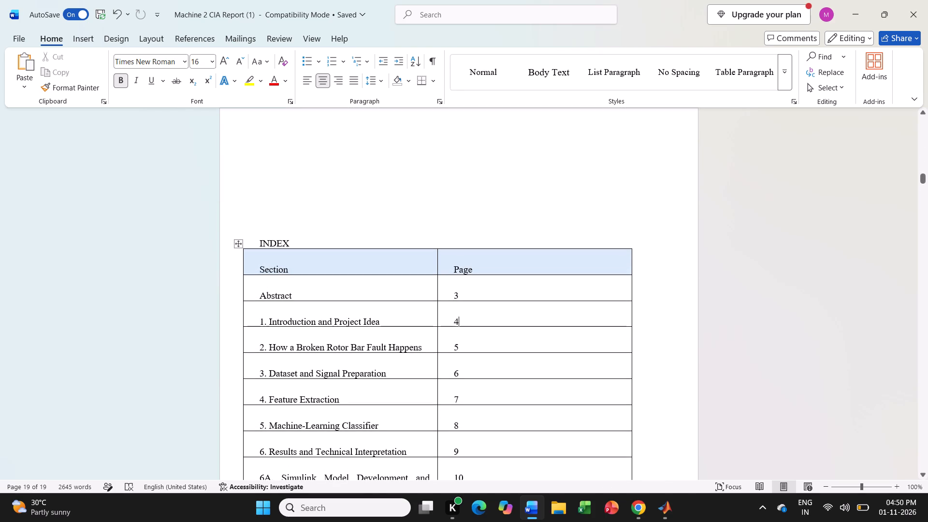
key(BackSpace)
key(5)
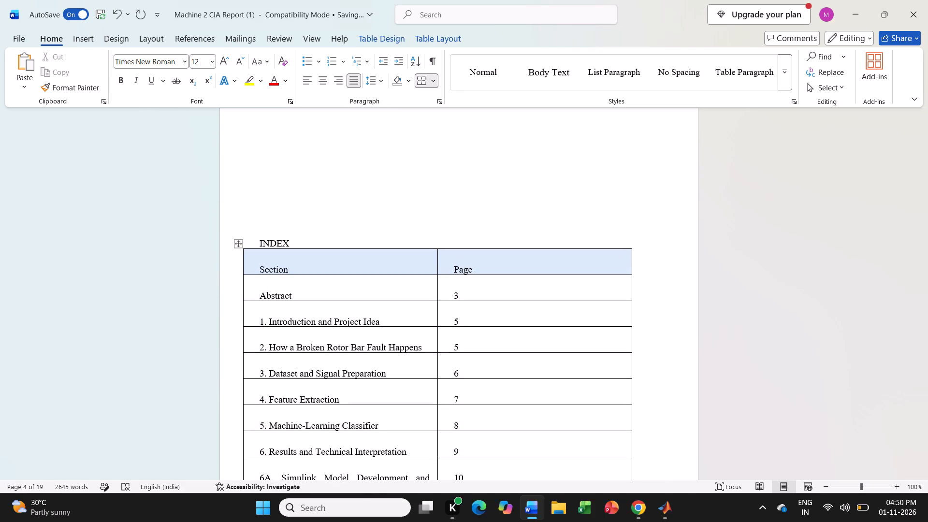
Check the starting page of 2. How a Broken Rotor Bar Fault Happens and set its INDEX page number to 6.
scroll(475, 381, down, 4)
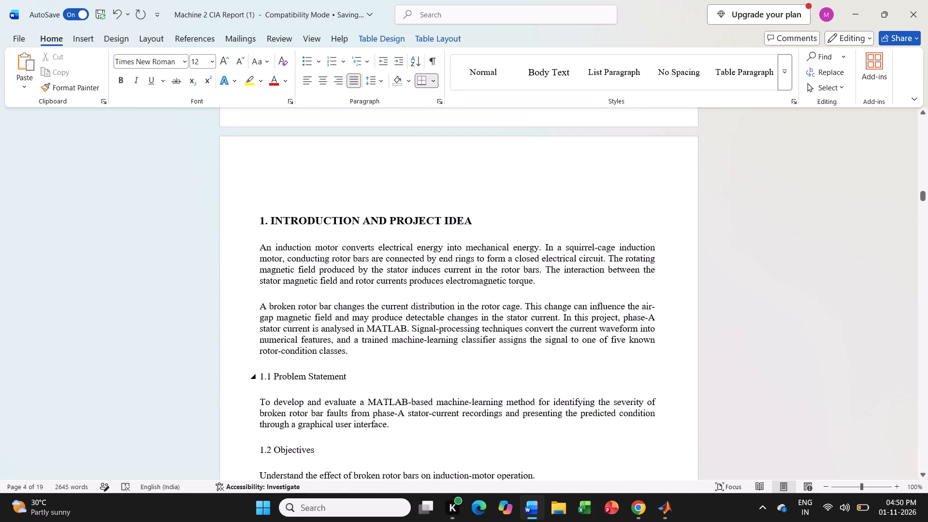
scroll(475, 381, down, 3)
scroll(475, 381, up, 6)
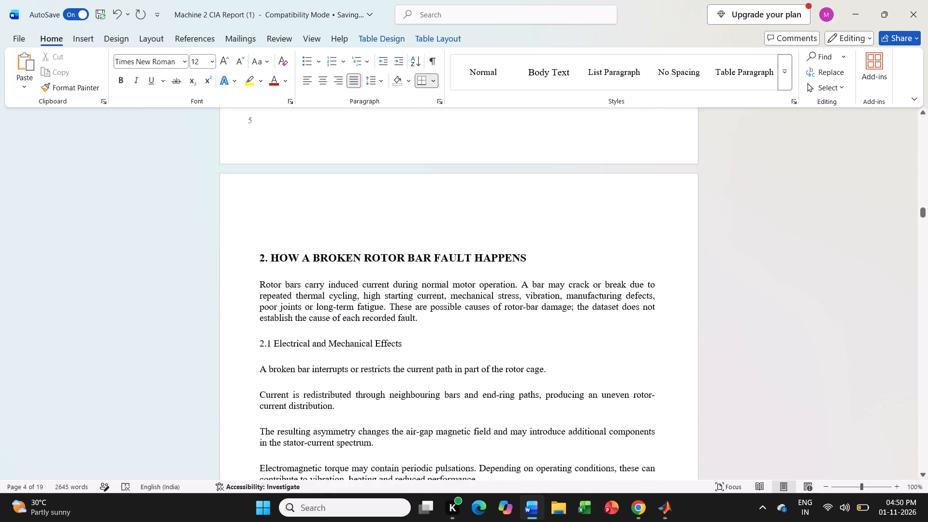
scroll(475, 381, up, 1)
scroll(475, 381, down, 6)
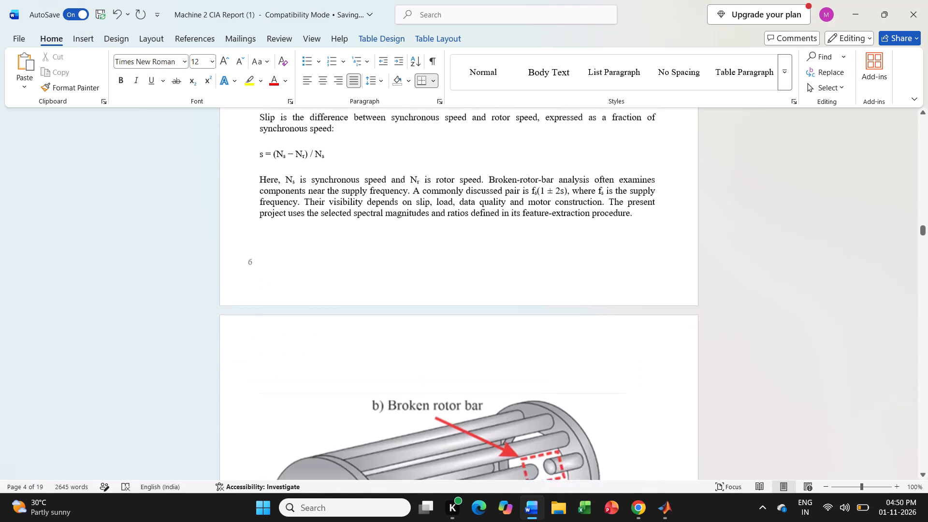
scroll(475, 381, up, 3)
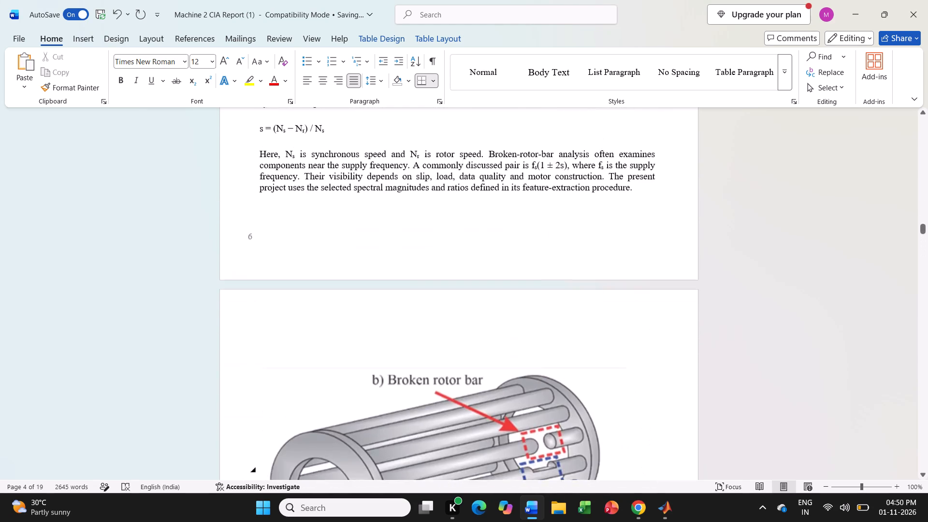
scroll(475, 381, up, 2)
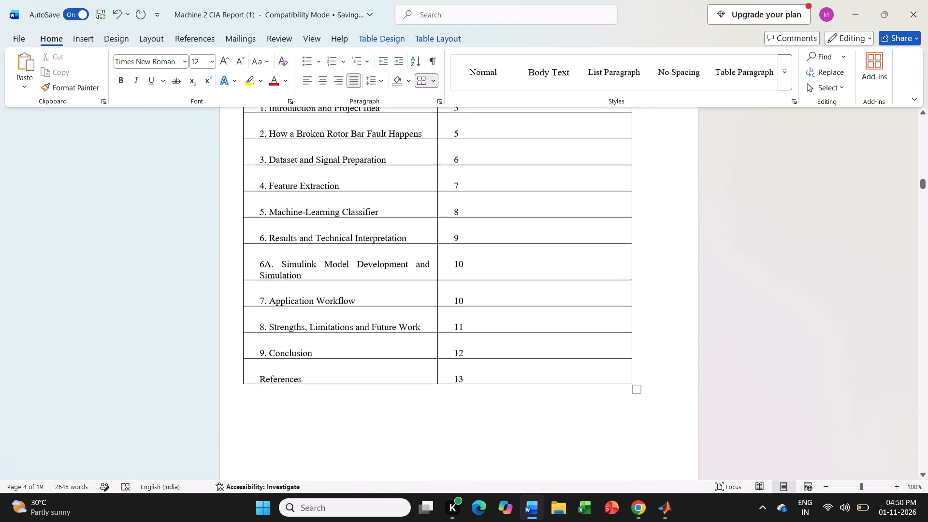
click(477, 136)
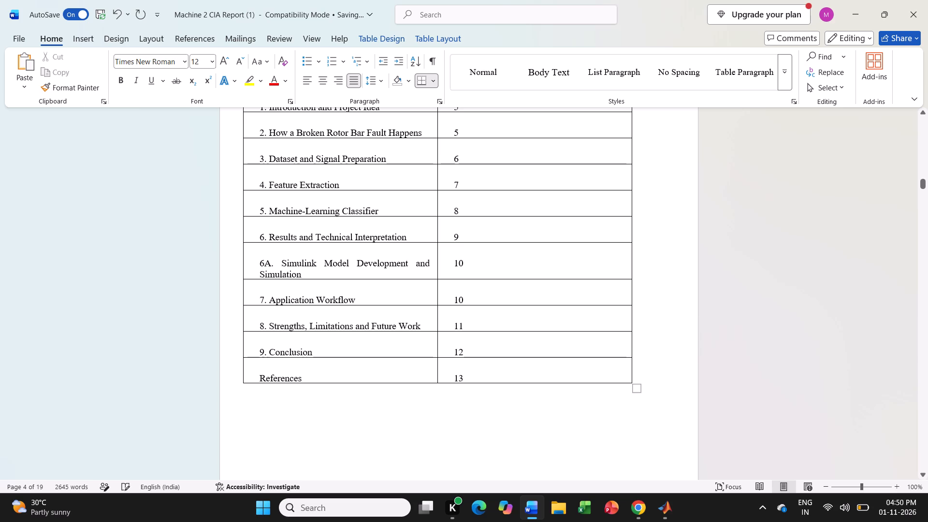
key(BackSpace)
key(6)
Check the starting page of 3. Dataset and Signal Preparation and set its INDEX page number to 8.
scroll(466, 225, down, 7)
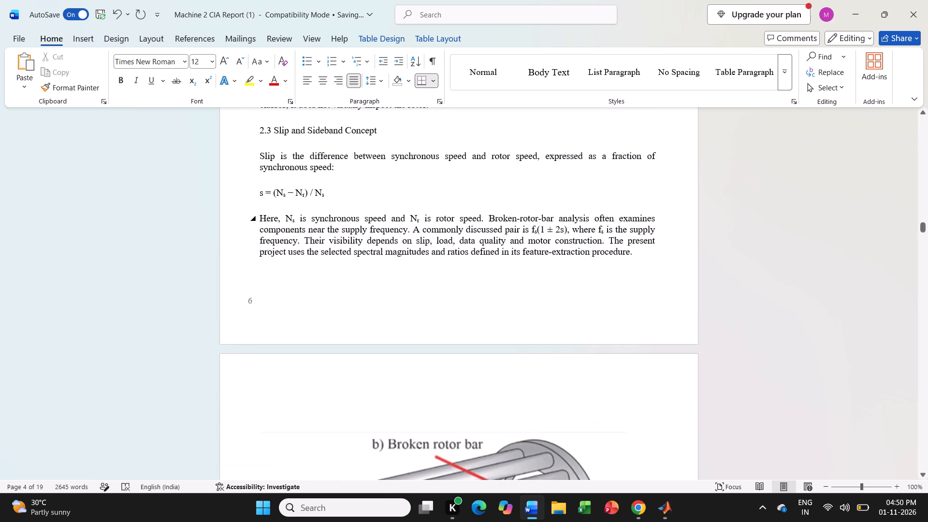
scroll(466, 225, down, 2)
scroll(466, 225, up, 2)
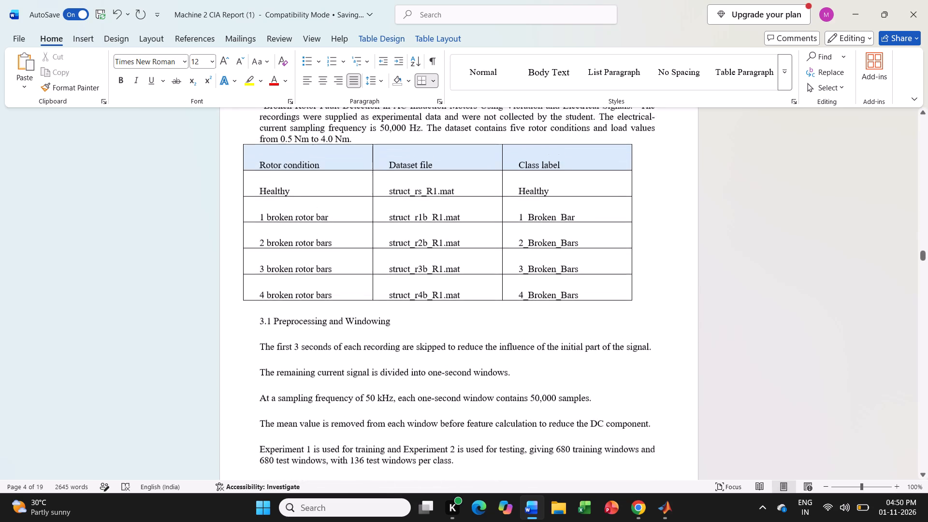
scroll(466, 225, up, 3)
scroll(466, 225, down, 1)
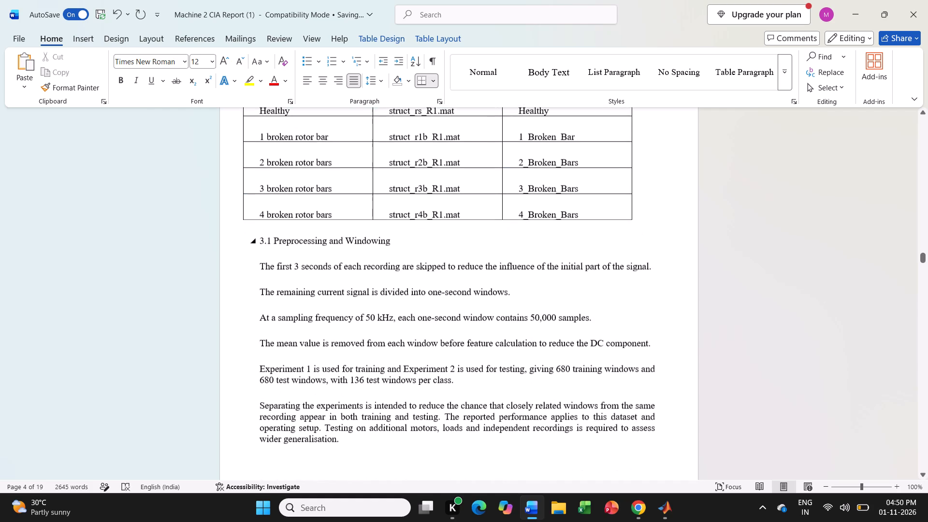
scroll(466, 225, down, 2)
scroll(466, 225, up, 3)
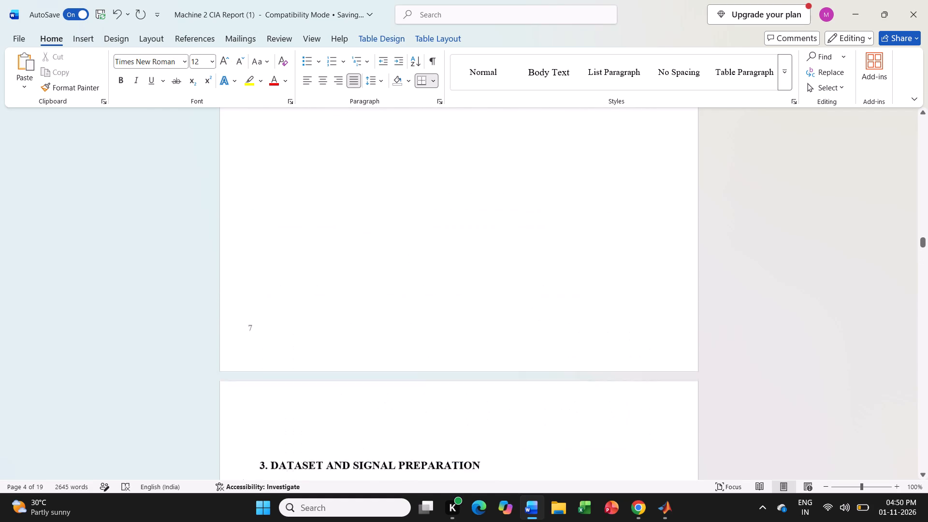
scroll(466, 225, up, 11)
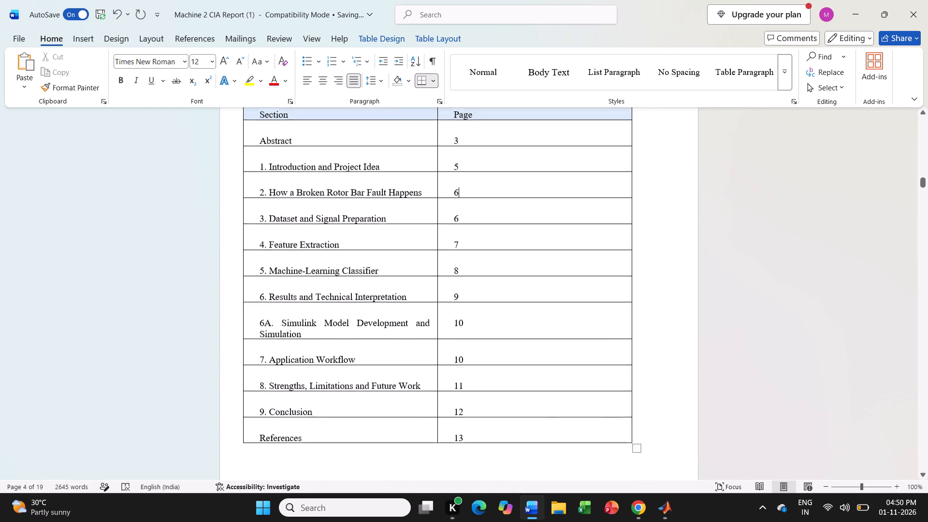
click(470, 222)
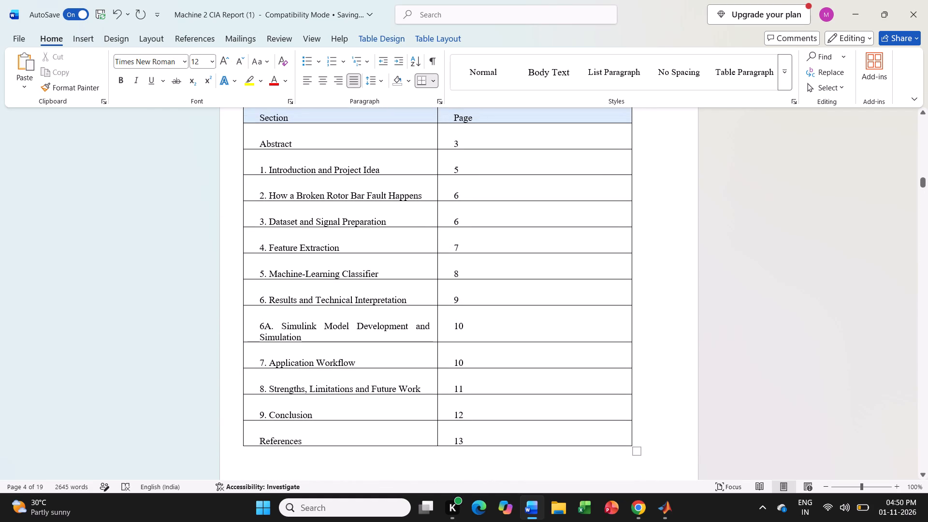
key(BackSpace)
key(8)
Check the starting page of 4. Feature Extraction and set its INDEX page number to 9.
scroll(729, 135, down, 10)
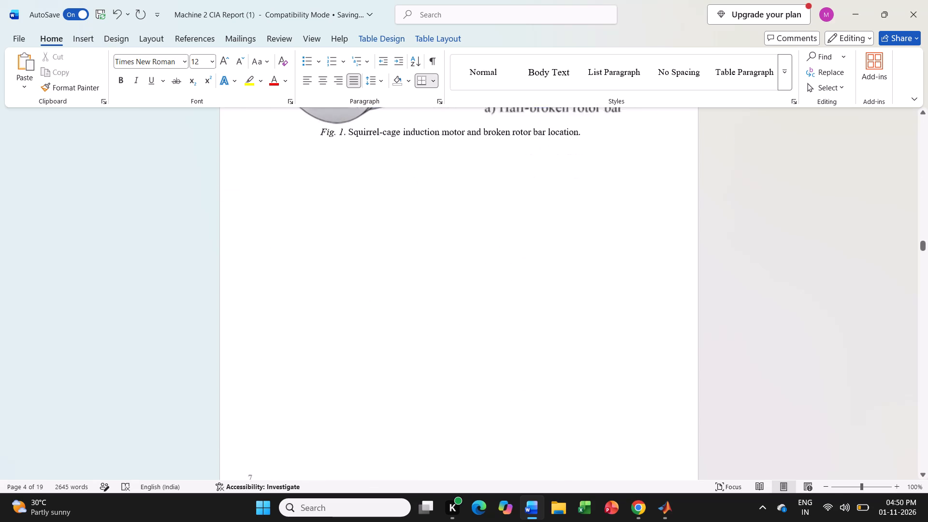
scroll(729, 135, down, 6)
scroll(729, 135, up, 4)
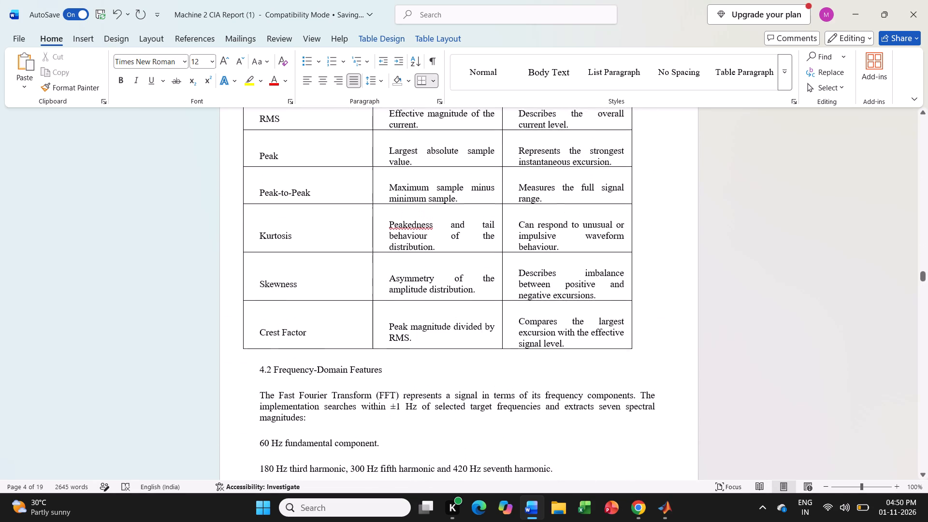
scroll(729, 135, up, 1)
scroll(729, 135, down, 1)
scroll(729, 135, up, 1)
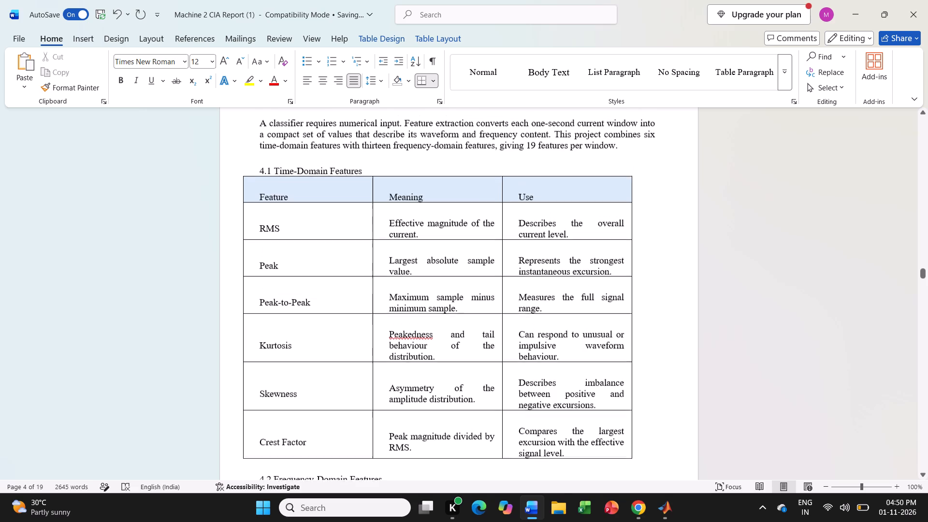
scroll(729, 135, down, 1)
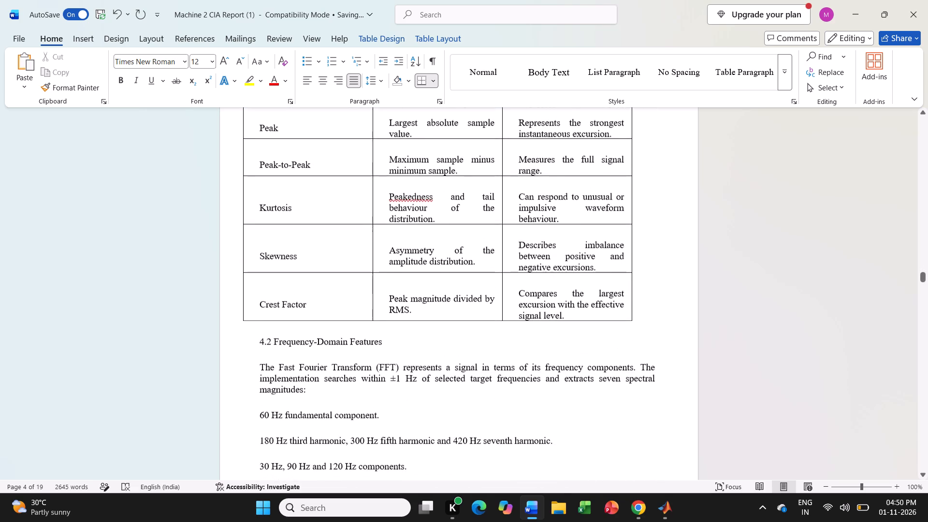
scroll(729, 135, down, 1)
scroll(729, 135, up, 13)
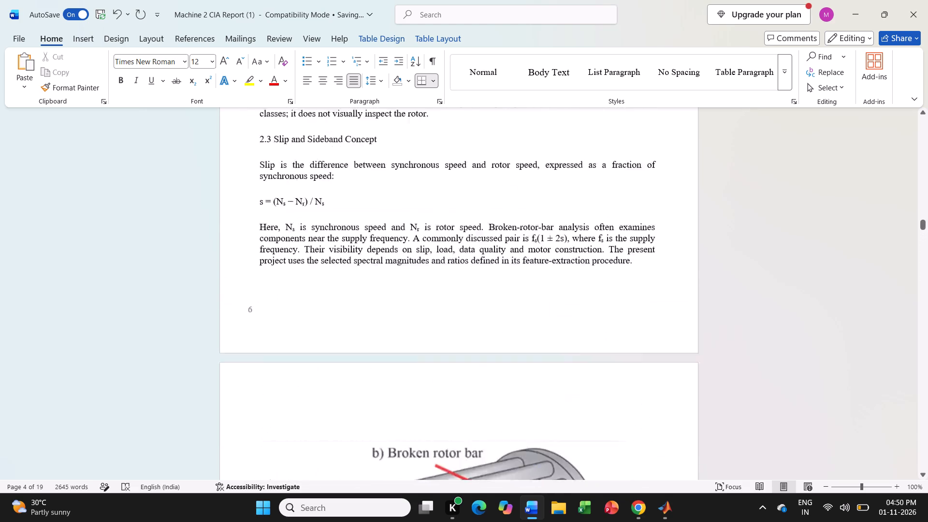
scroll(729, 135, up, 20)
scroll(729, 135, up, 20)
scroll(729, 135, up, 18)
scroll(729, 135, down, 4)
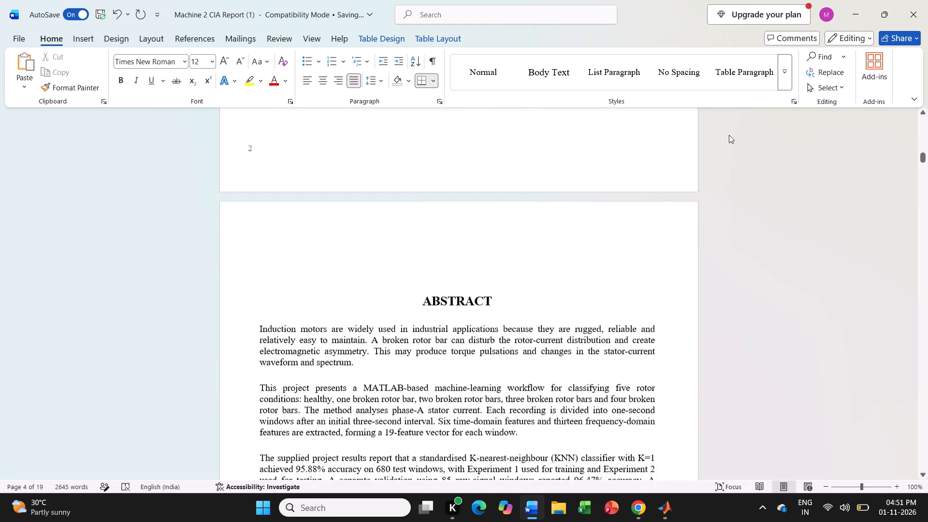
scroll(729, 135, down, 5)
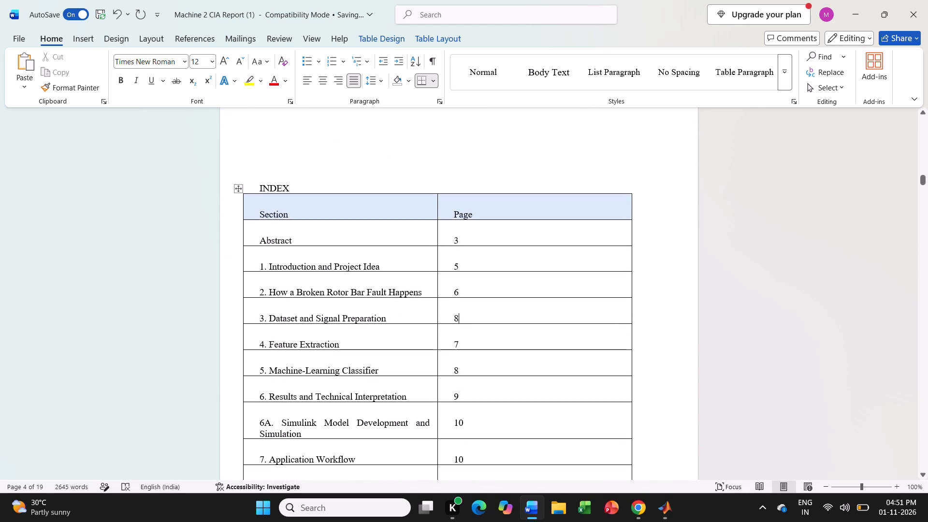
click(520, 345)
key(BackSpace)
key(9)
Check the starting page of 5. Machine-Learning Classifier and set its INDEX page number to 11.
scroll(717, 368, down, 10)
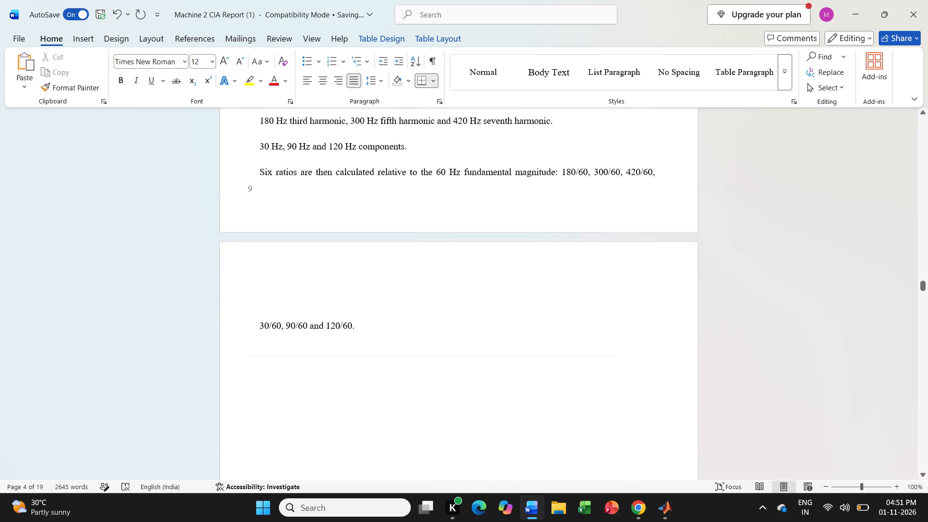
scroll(717, 368, down, 8)
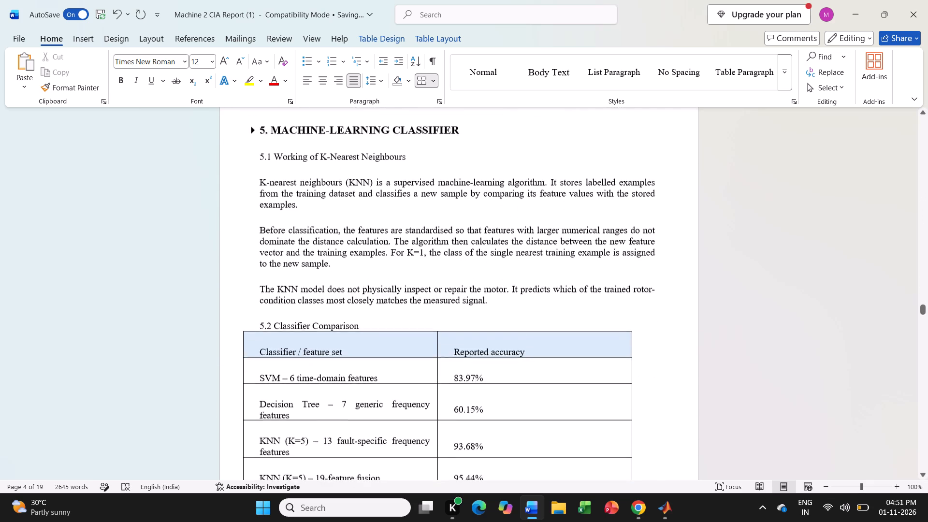
scroll(717, 368, down, 1)
scroll(717, 368, up, 6)
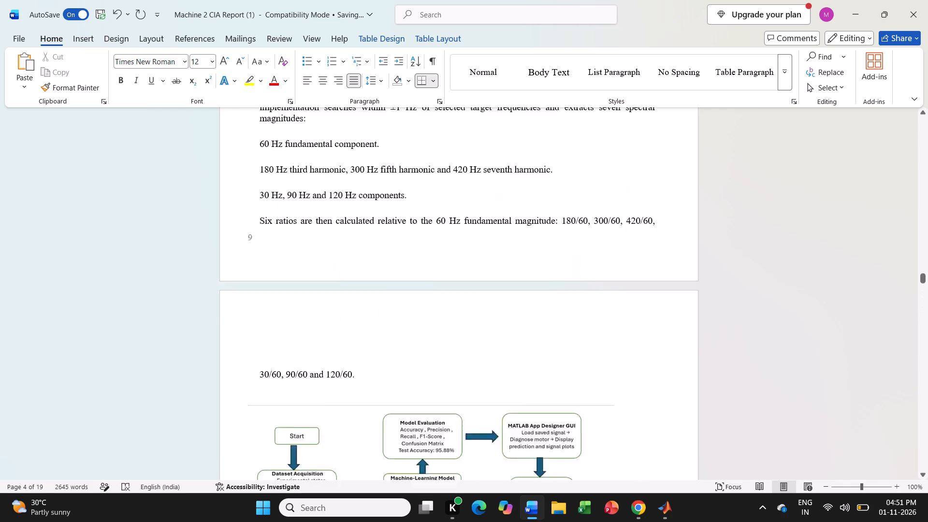
scroll(717, 368, up, 10)
scroll(717, 368, up, 20)
scroll(717, 368, up, 20)
scroll(717, 368, up, 20)
scroll(717, 368, down, 5)
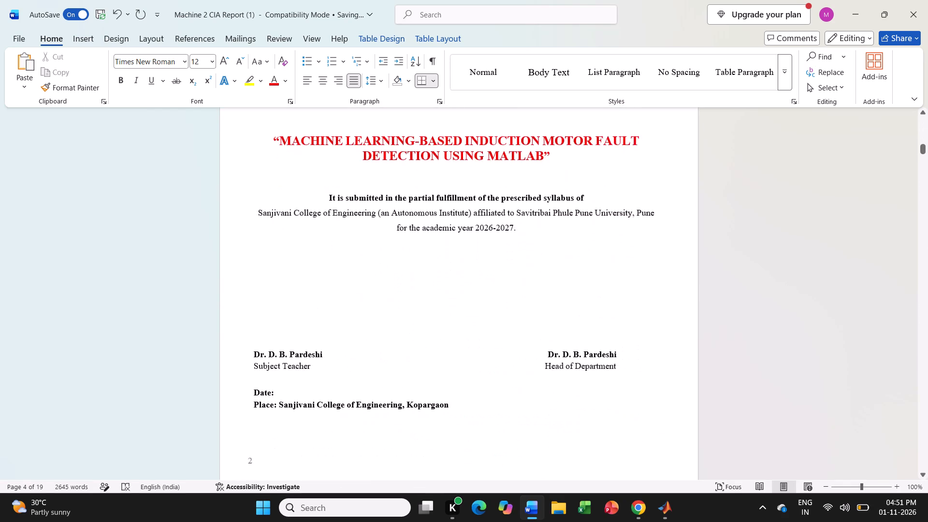
scroll(717, 368, down, 6)
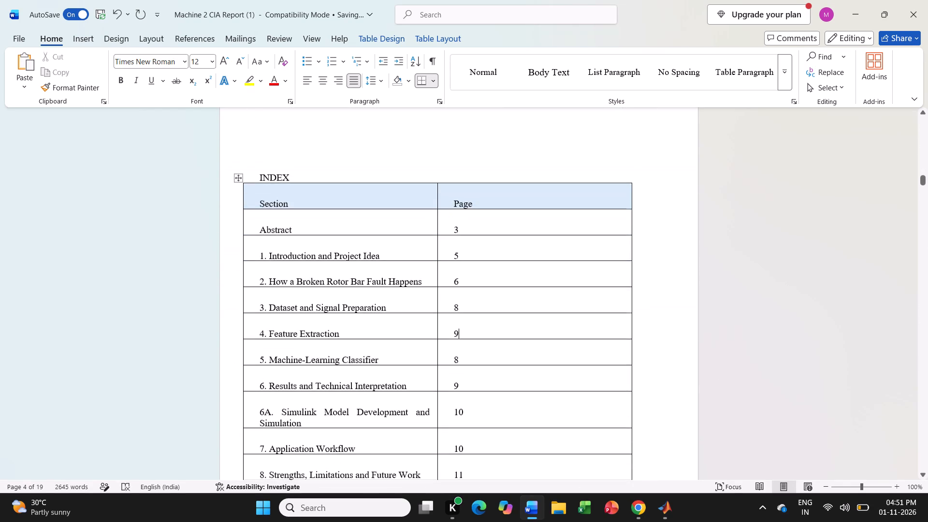
scroll(717, 368, down, 1)
click(512, 338)
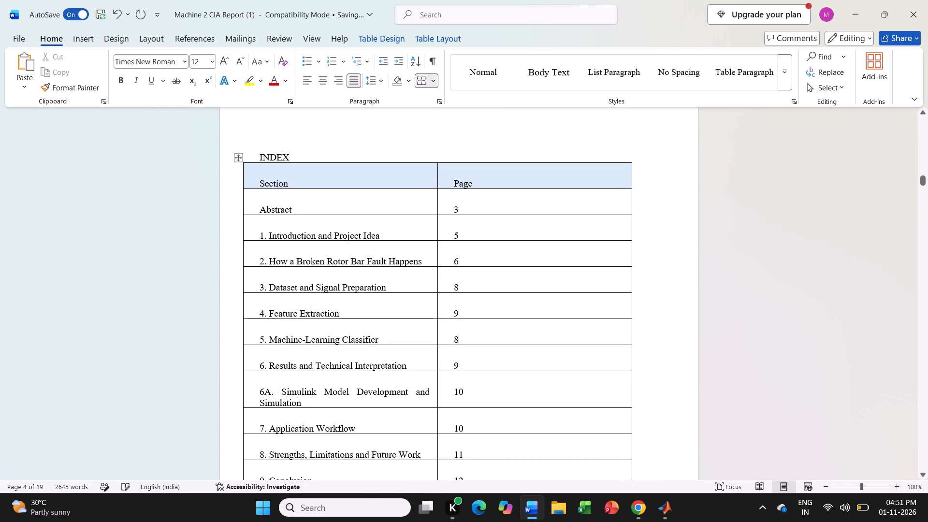
key(BackSpace)
text(11)
Check the starting page of 6. Results and Technical Interpretation and set its INDEX page number to 12.
scroll(737, 377, down, 20)
scroll(737, 377, down, 1)
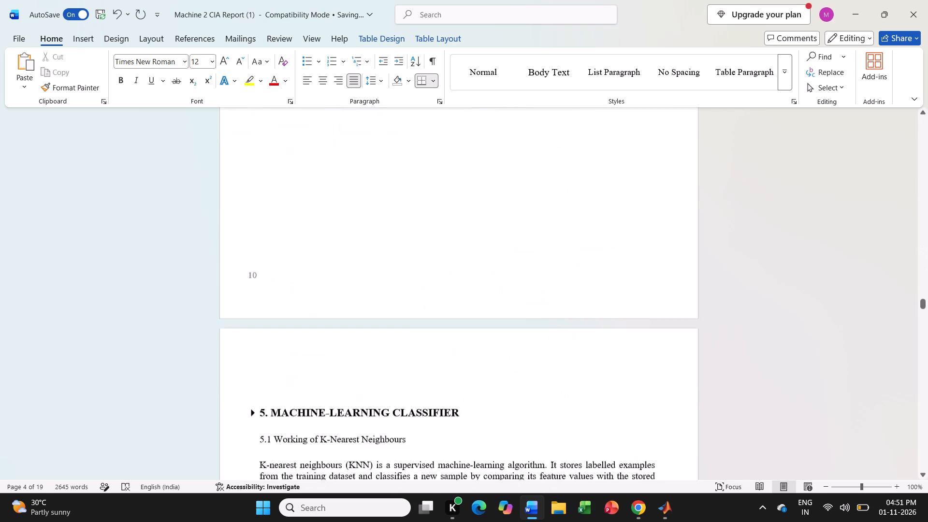
scroll(737, 377, down, 9)
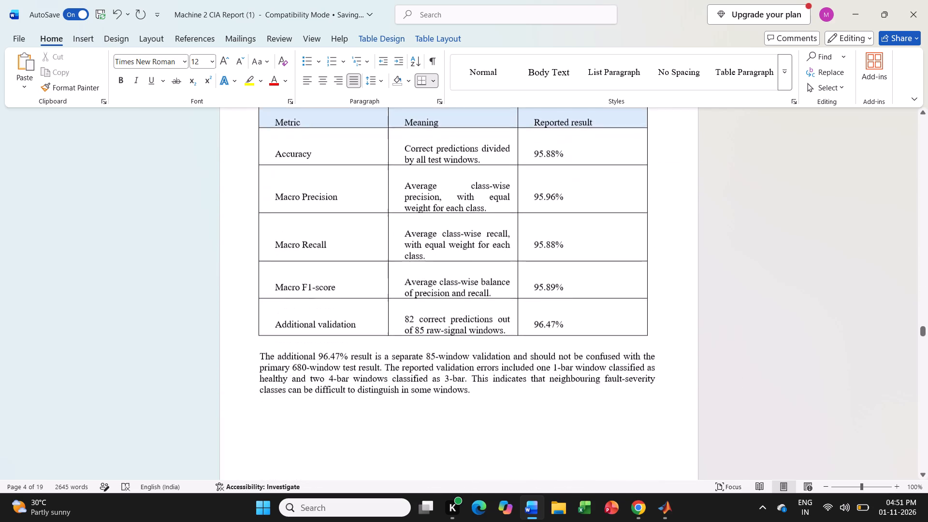
scroll(737, 377, up, 20)
scroll(737, 377, up, 20)
scroll(737, 377, up, 20)
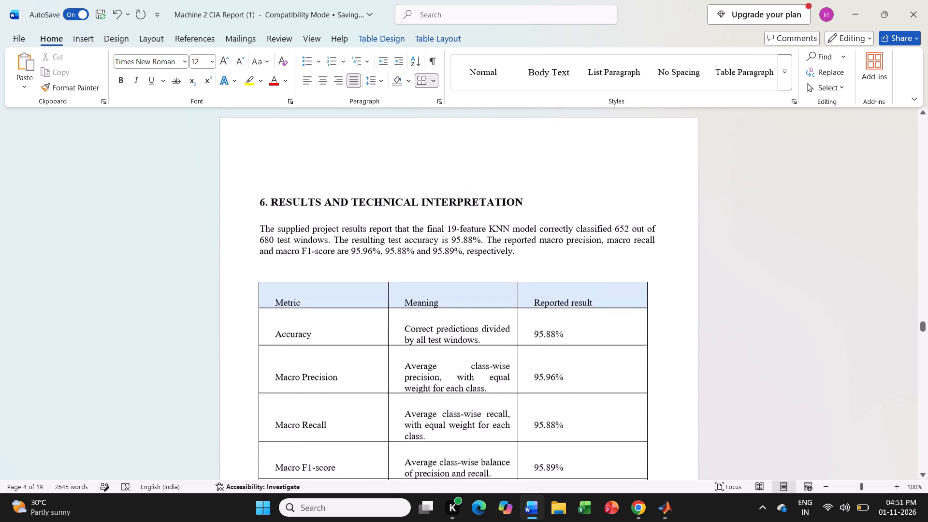
scroll(737, 377, up, 20)
scroll(737, 377, up, 20)
scroll(737, 377, up, 20)
scroll(737, 377, down, 5)
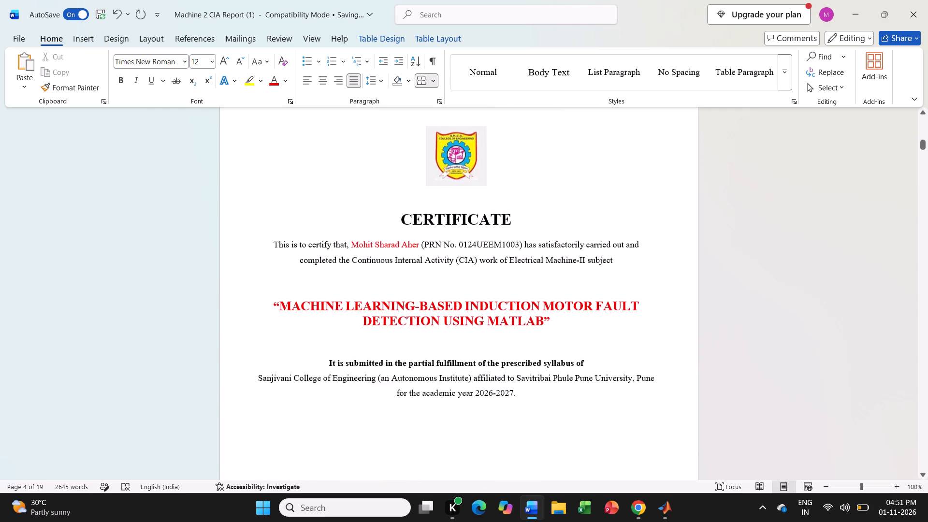
scroll(737, 377, down, 8)
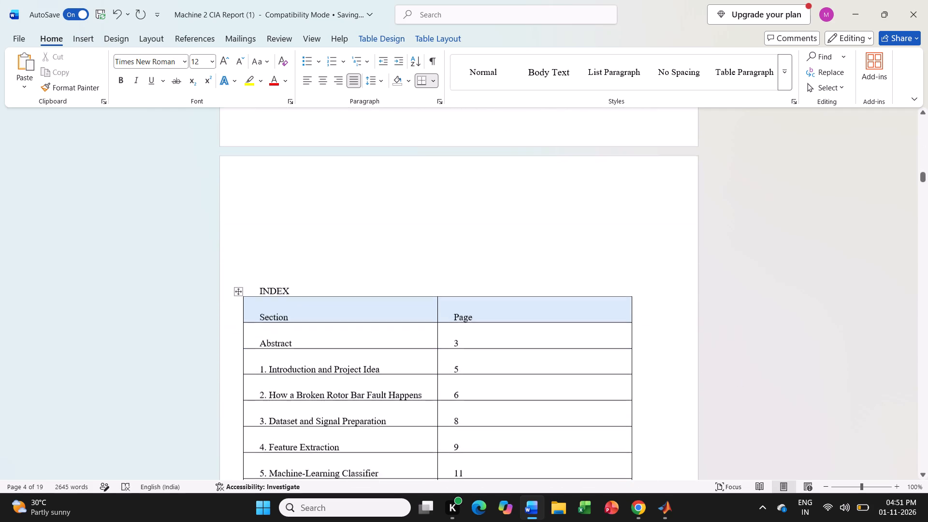
scroll(737, 377, down, 1)
click(527, 410)
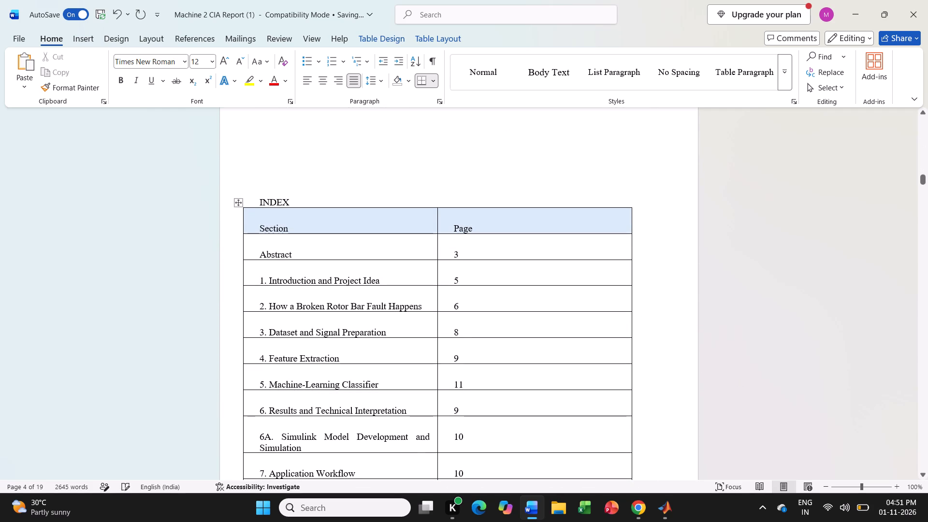
key(BackSpace)
text(12)
Check the starting page of 6A. Simulink Model Development and Simulation and set its INDEX page number to 15.
scroll(702, 413, down, 20)
scroll(702, 413, down, 20)
scroll(702, 413, down, 20)
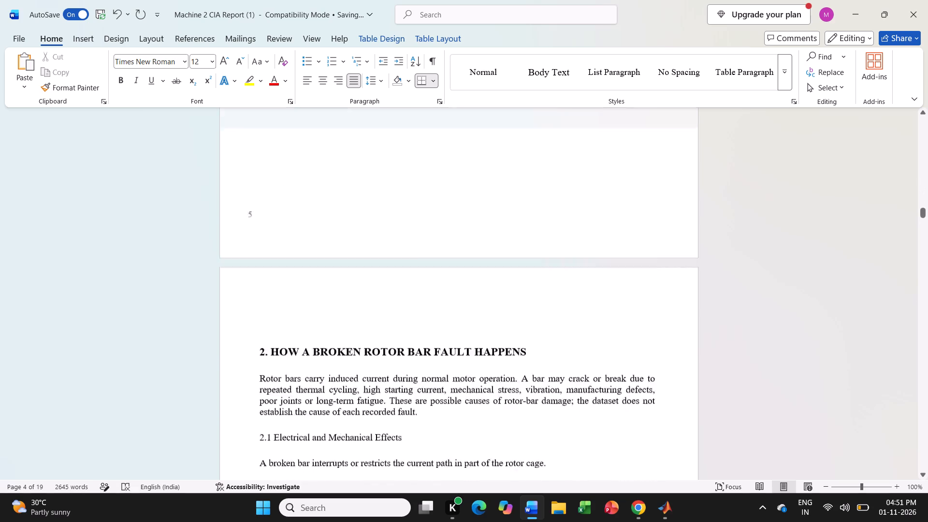
scroll(702, 413, down, 20)
scroll(702, 413, down, 20)
scroll(702, 413, down, 20)
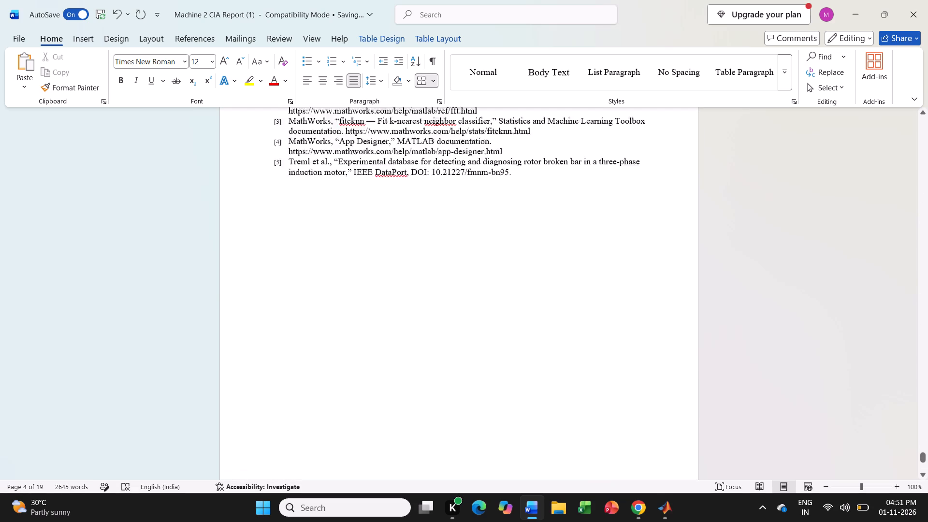
scroll(702, 413, up, 6)
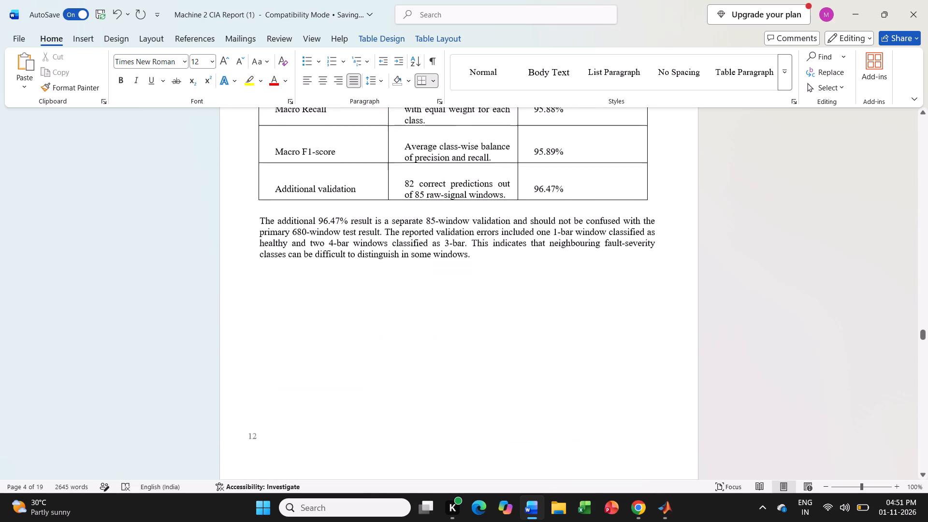
scroll(702, 413, up, 4)
scroll(702, 413, down, 6)
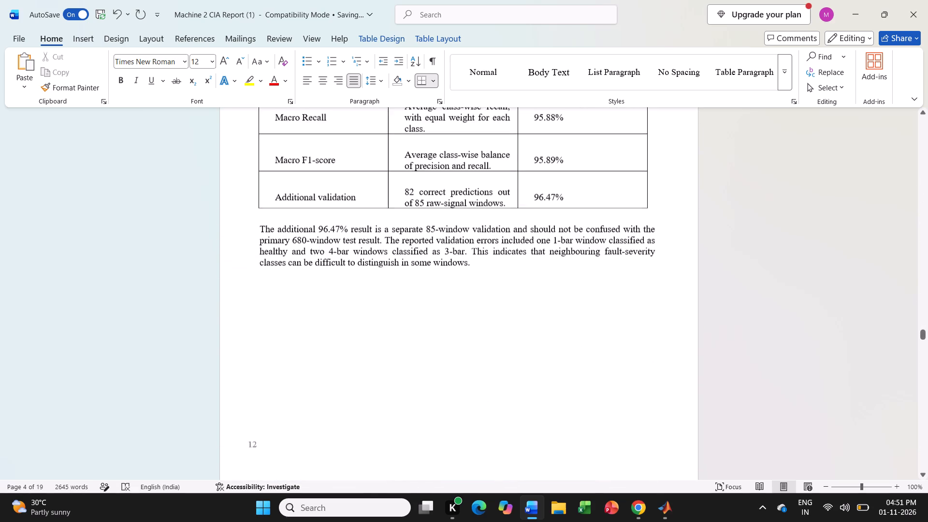
scroll(702, 413, down, 7)
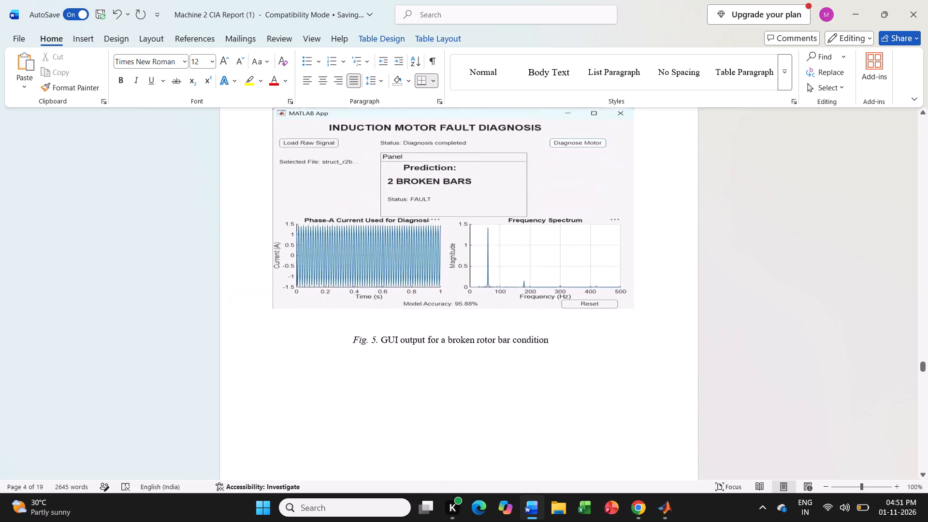
scroll(702, 413, down, 4)
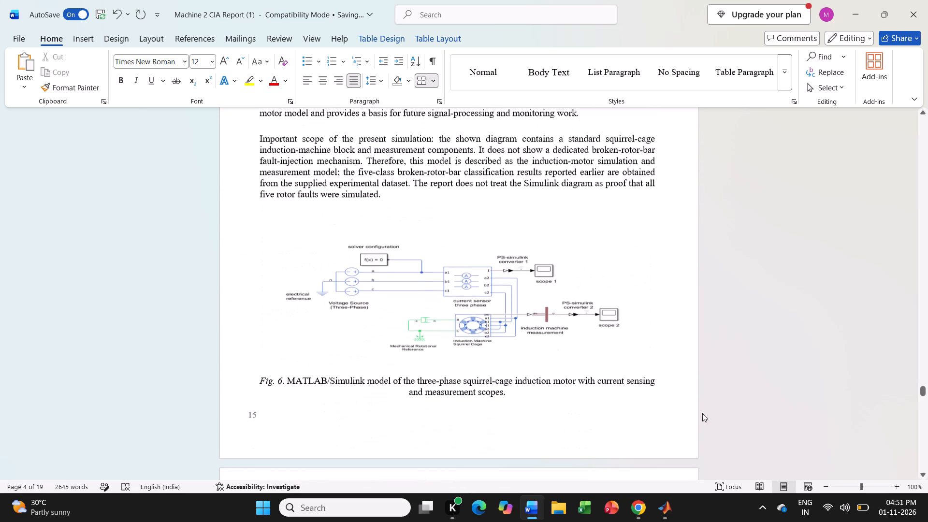
scroll(702, 413, down, 1)
scroll(702, 413, up, 20)
scroll(702, 413, up, 19)
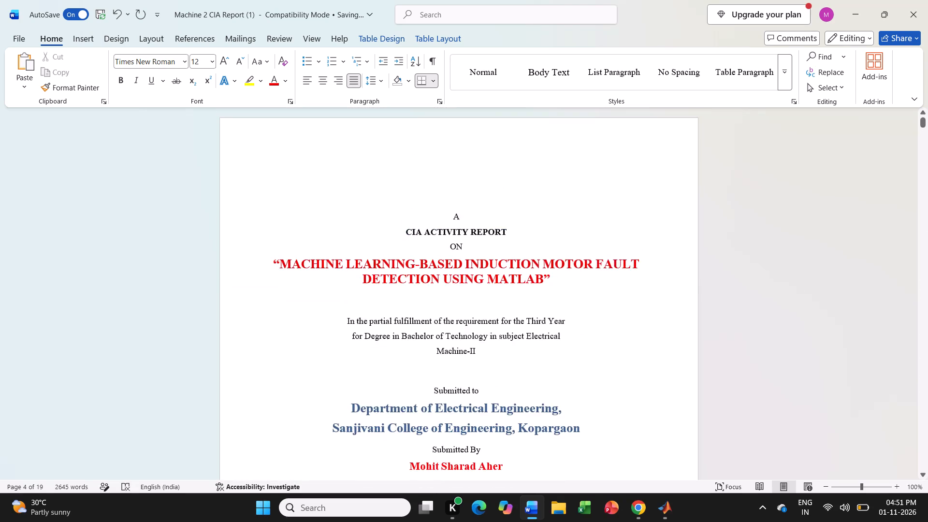
scroll(702, 413, down, 11)
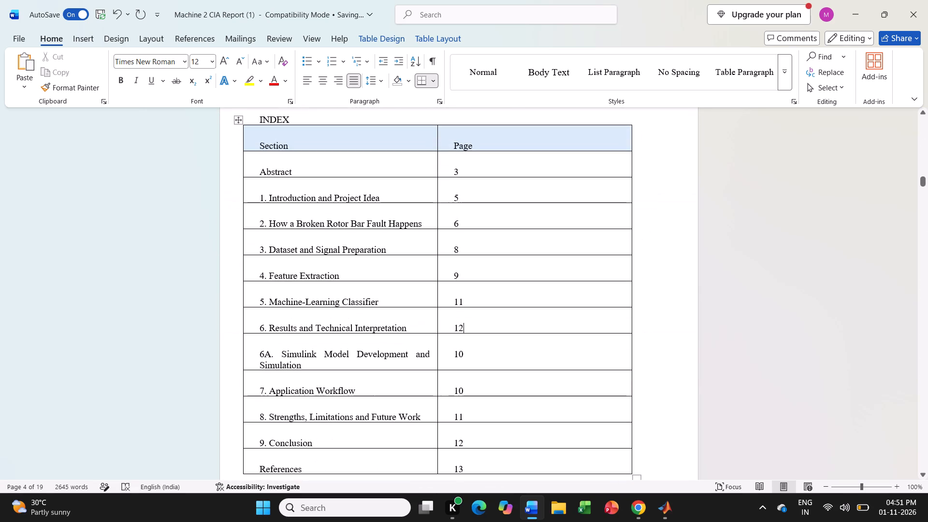
click(481, 354)
key(BackSpace)
key(5)
Check the starting page of 7. Application Workflow and set its INDEX page number to 16.
scroll(481, 354, down, 15)
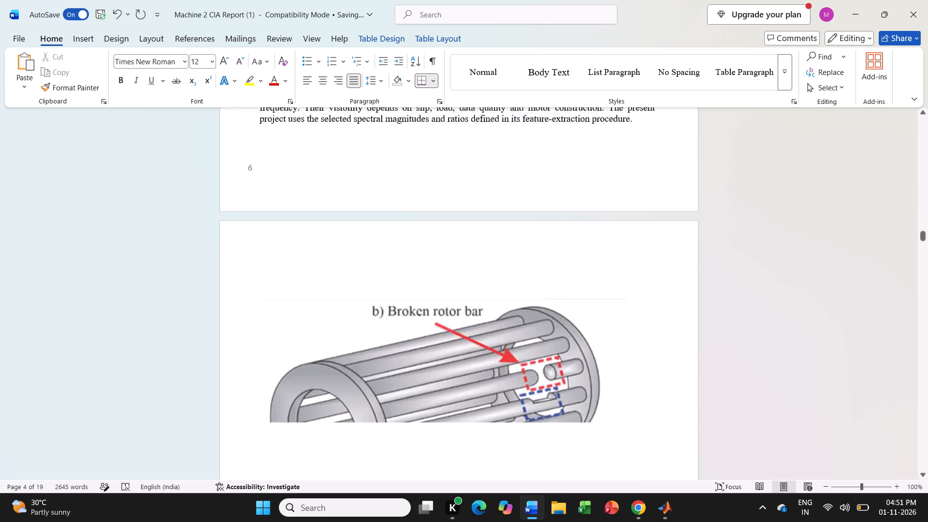
scroll(481, 354, down, 5)
scroll(481, 354, right, 1)
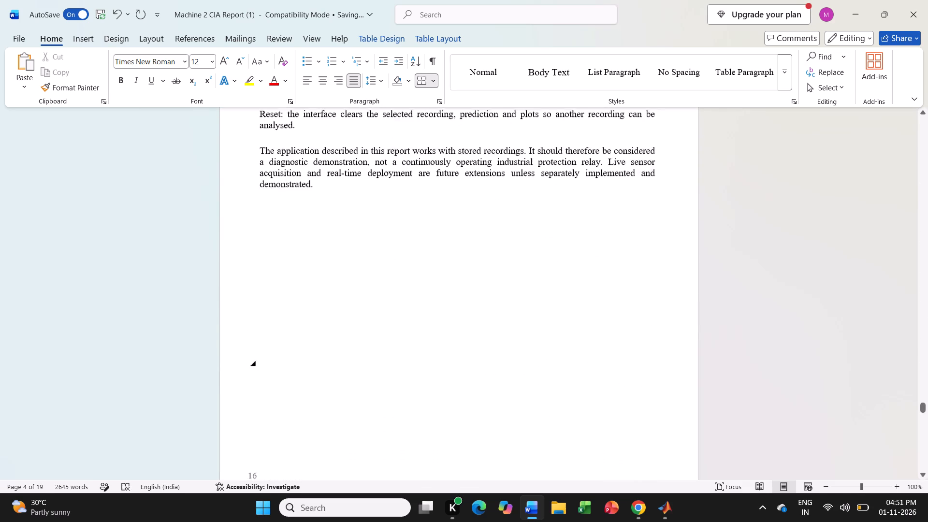
scroll(481, 354, right, 1)
scroll(481, 354, up, 12)
scroll(481, 354, up, 20)
scroll(481, 354, up, 16)
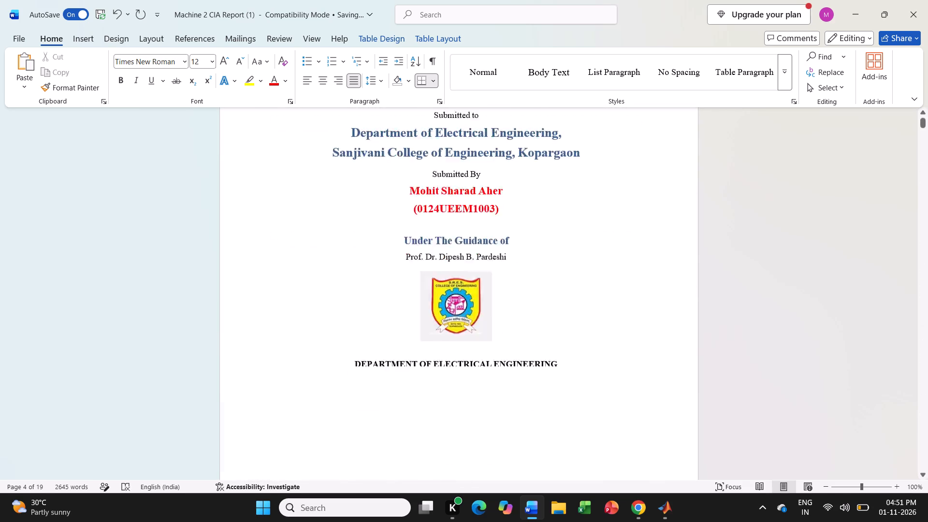
scroll(481, 354, up, 12)
scroll(481, 354, down, 10)
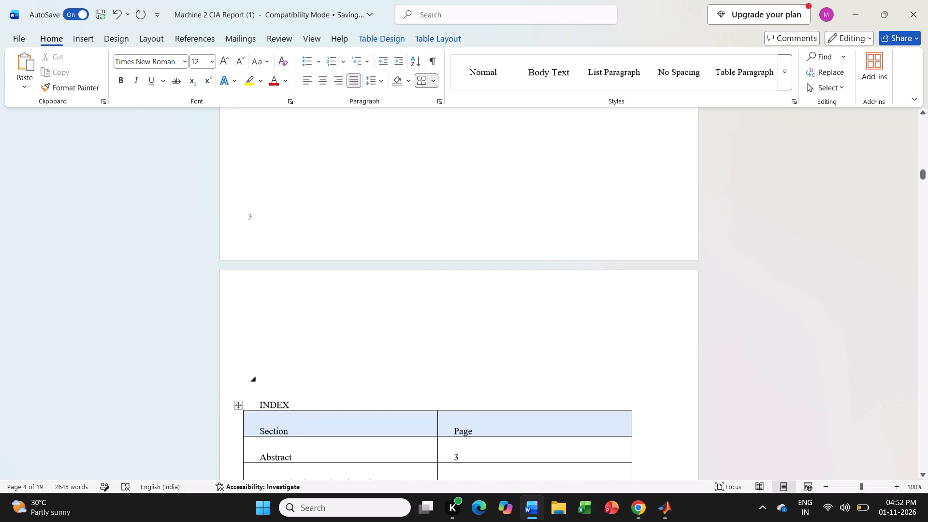
scroll(481, 354, down, 2)
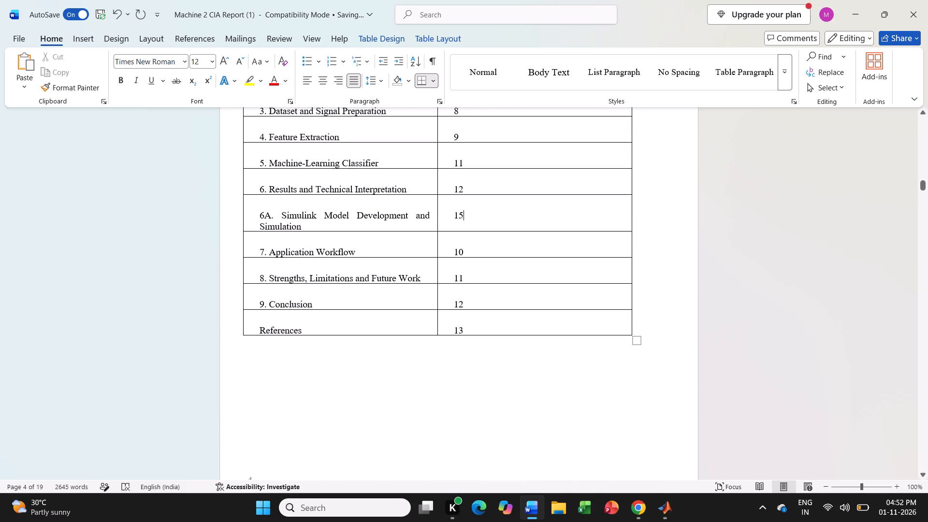
click(494, 256)
key(BackSpace)
key(6)
Check the starting page of 8. Strengths, Limitations and Future Work and set its INDEX page number to 17.
scroll(712, 305, down, 12)
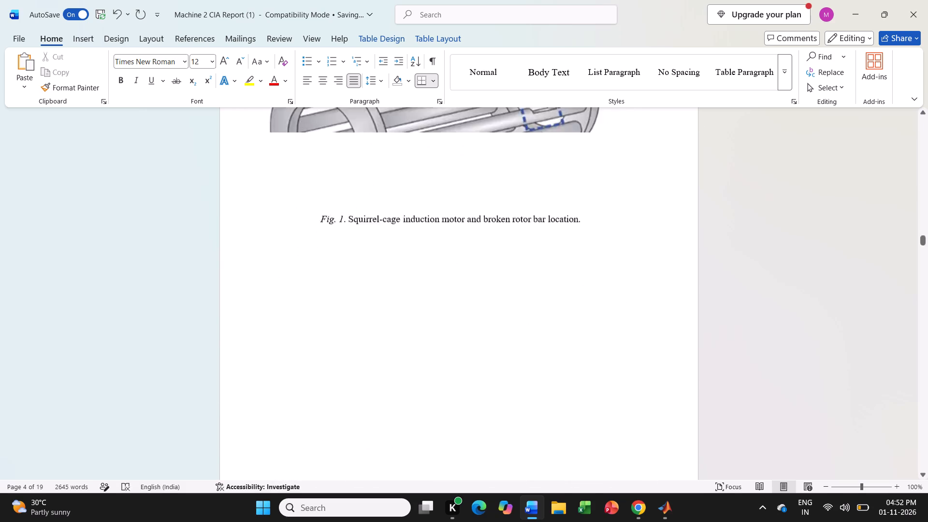
scroll(712, 305, down, 20)
scroll(712, 305, down, 1)
scroll(712, 305, up, 5)
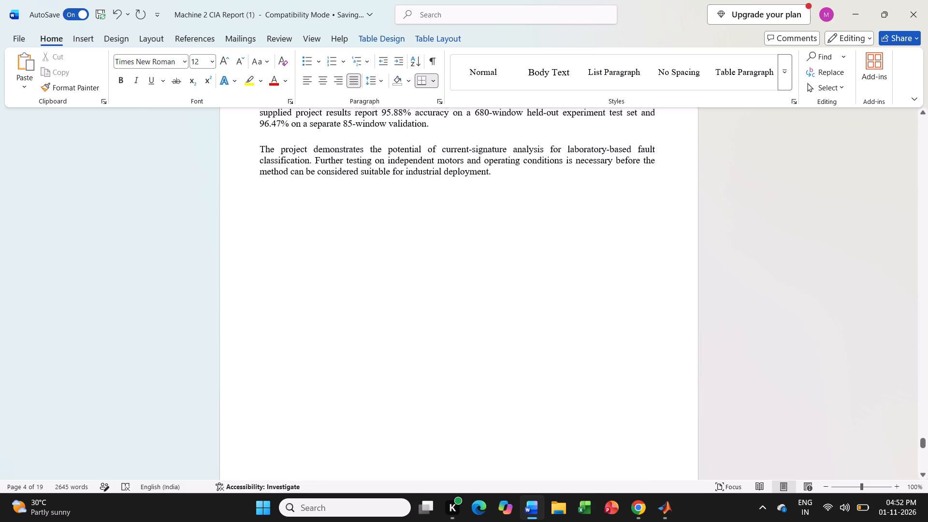
scroll(712, 305, up, 7)
scroll(712, 305, down, 2)
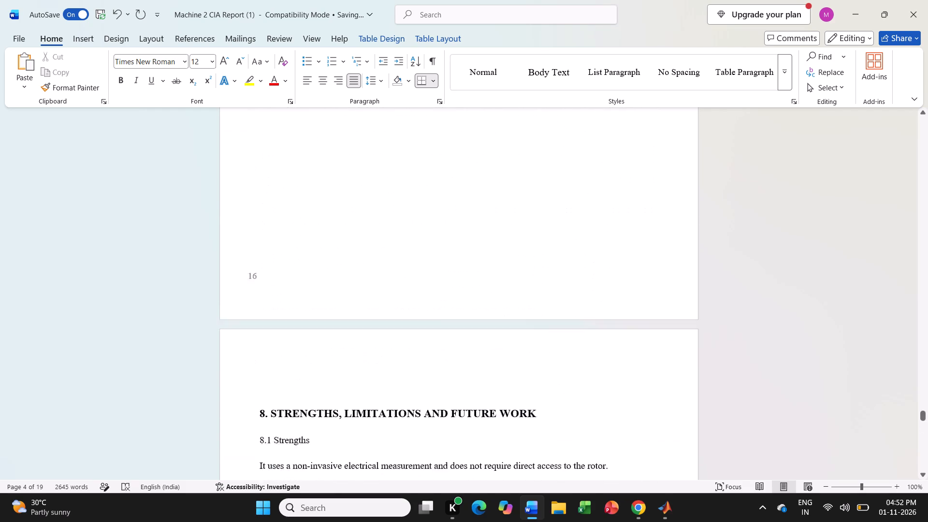
scroll(712, 305, down, 4)
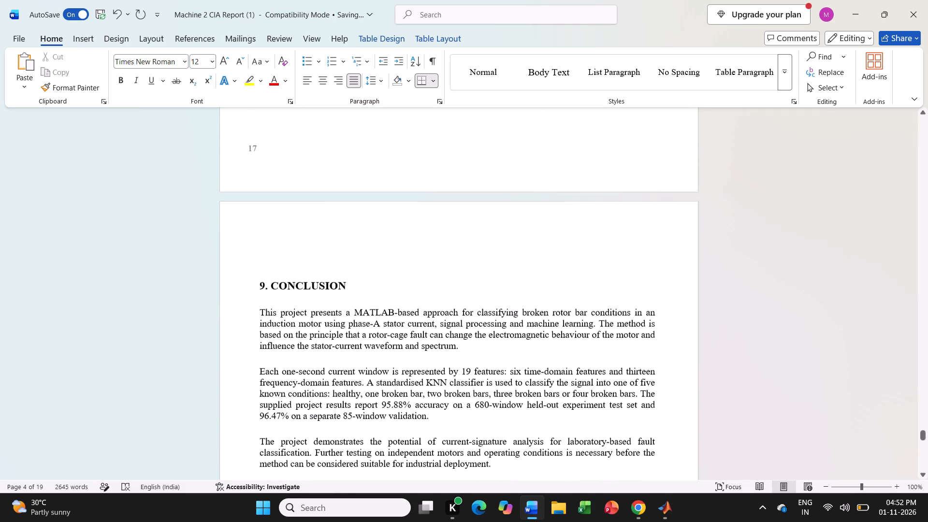
scroll(712, 305, down, 1)
scroll(712, 305, up, 20)
scroll(712, 305, down, 6)
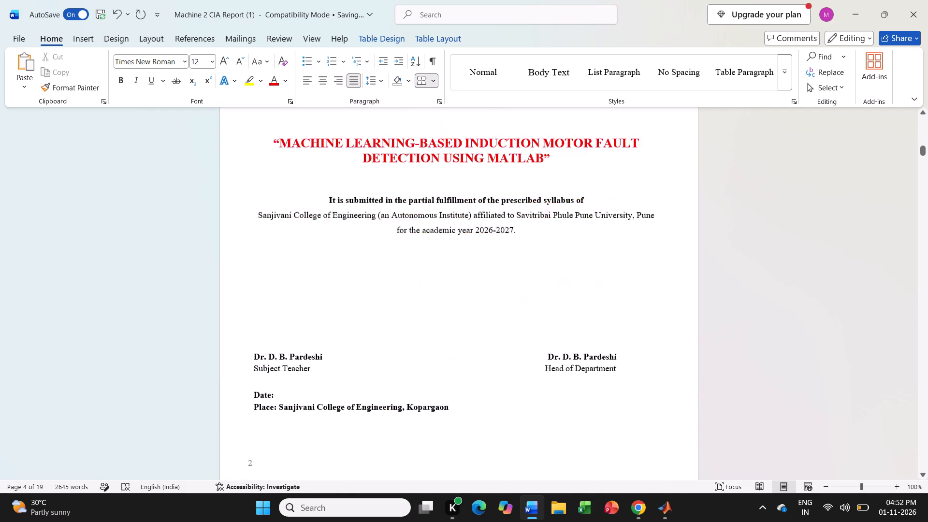
scroll(712, 305, down, 8)
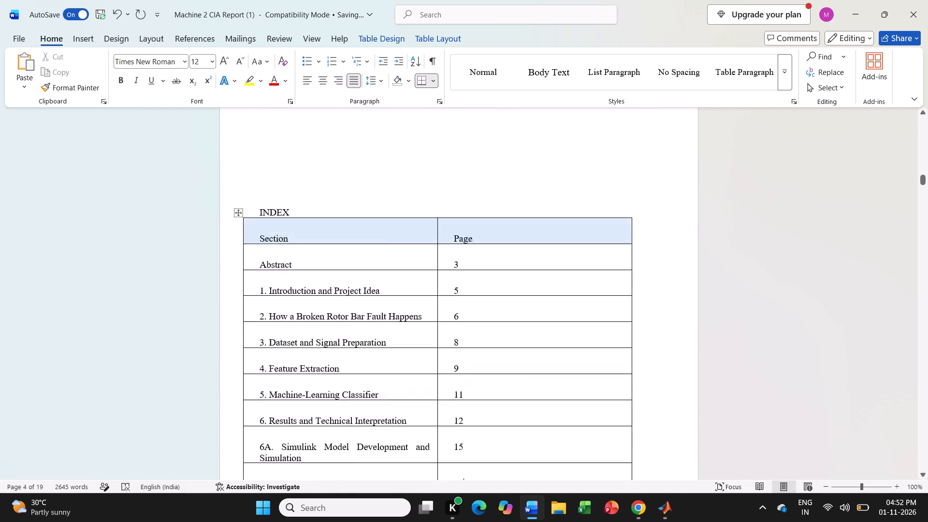
scroll(712, 305, down, 1)
scroll(548, 361, down, 1)
click(502, 356)
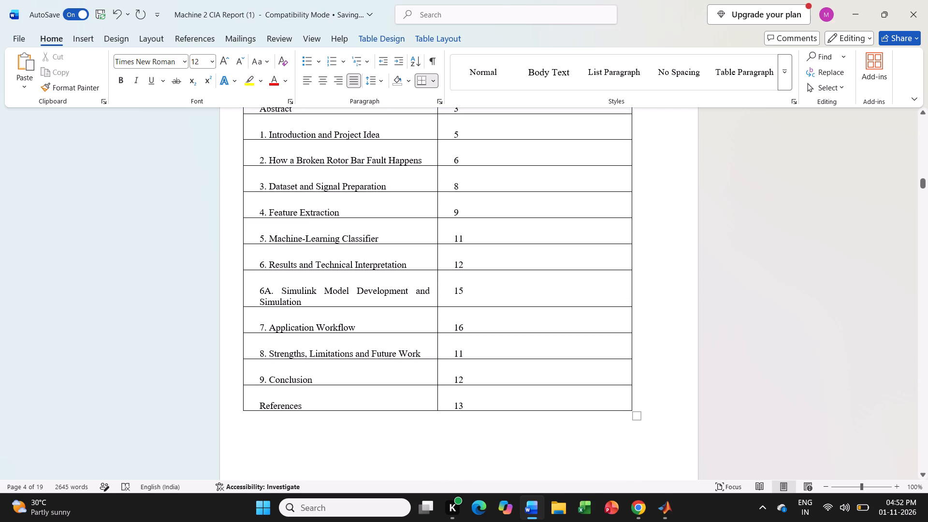
key(BackSpace)
key(7)
Check the starting page of 9. Conclusion and set its INDEX page number to 18.
scroll(710, 368, down, 20)
scroll(710, 368, down, 14)
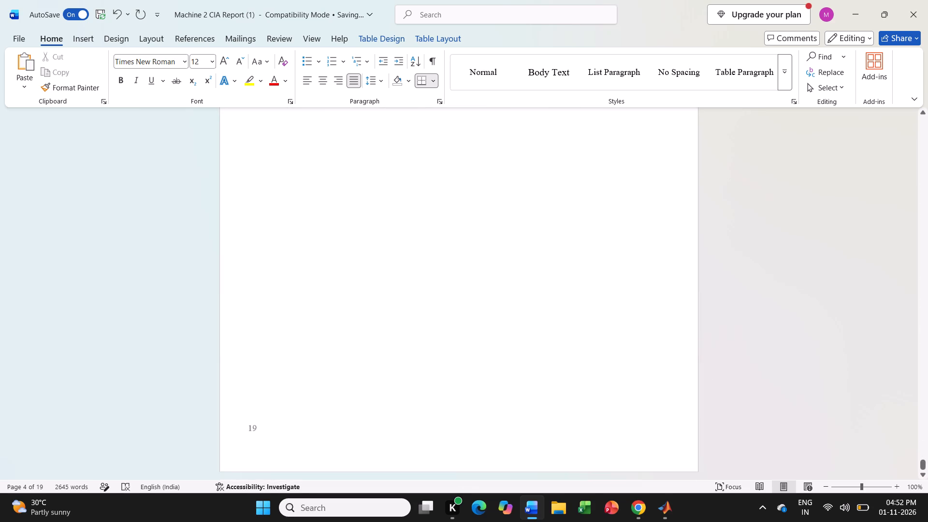
scroll(710, 368, up, 5)
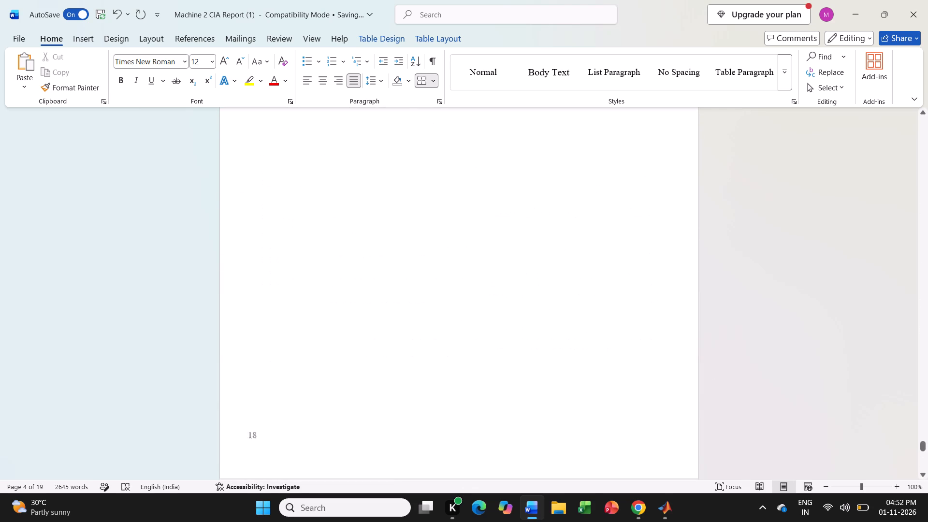
scroll(710, 368, up, 20)
scroll(710, 368, up, 10)
scroll(710, 368, up, 20)
scroll(710, 368, up, 20)
scroll(710, 368, up, 20)
scroll(710, 368, down, 6)
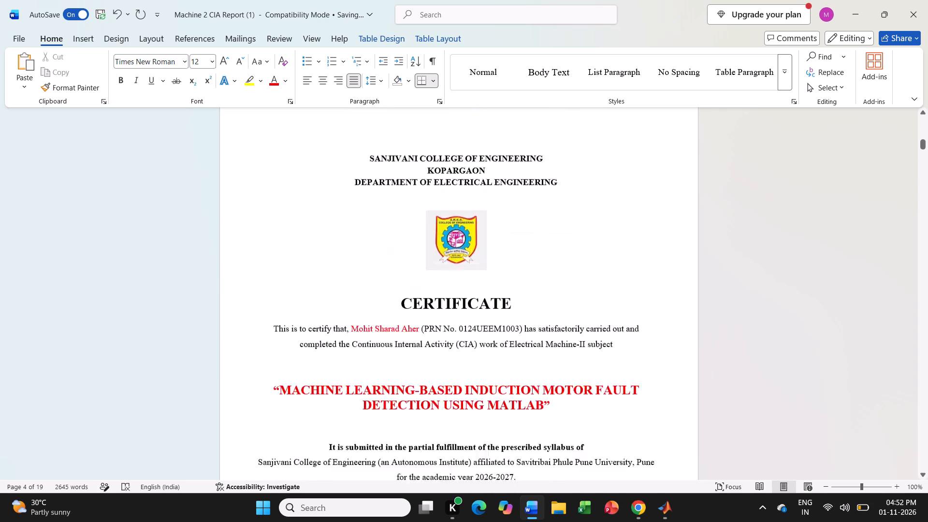
scroll(710, 368, down, 5)
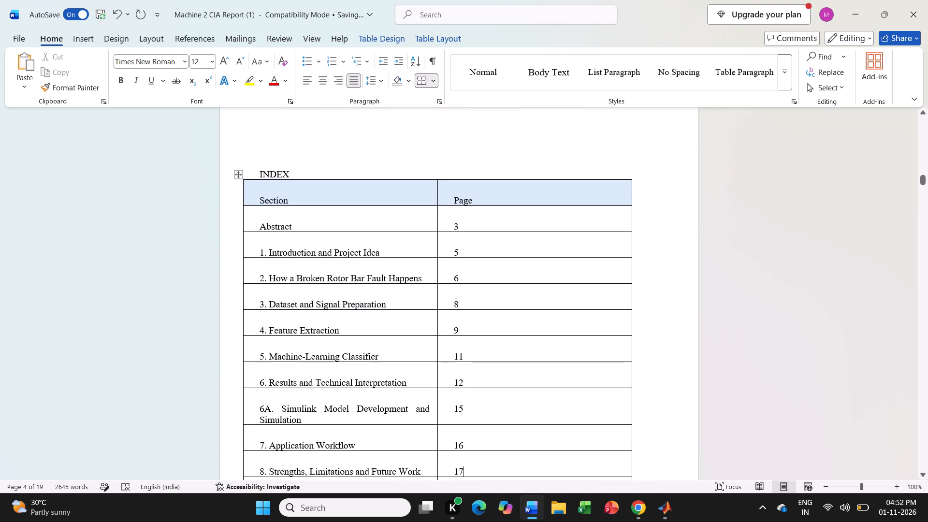
scroll(544, 449, down, 1)
click(499, 357)
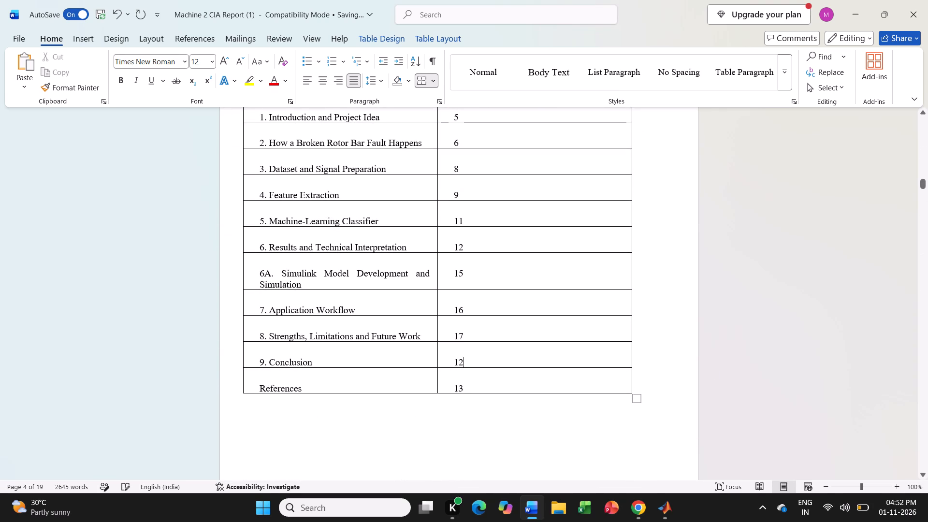
key(BackSpace)
key(8)
Set the References page number in the INDEX table to 19.
click(475, 381)
key(BackSpace)
key(9)
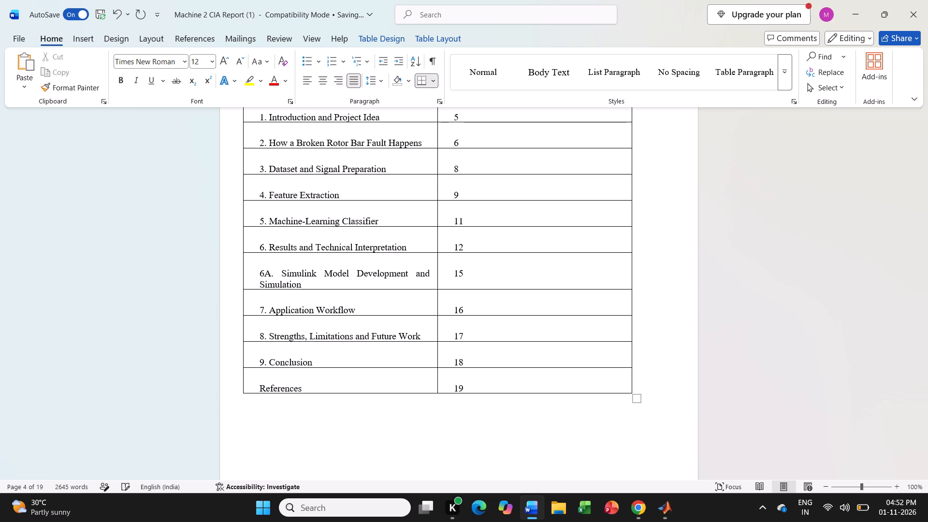
Centre-align the whole Page column of the INDEX table, from the header down to the References row.
scroll(501, 330, up, 1)
drag(450, 285, 470, 321)
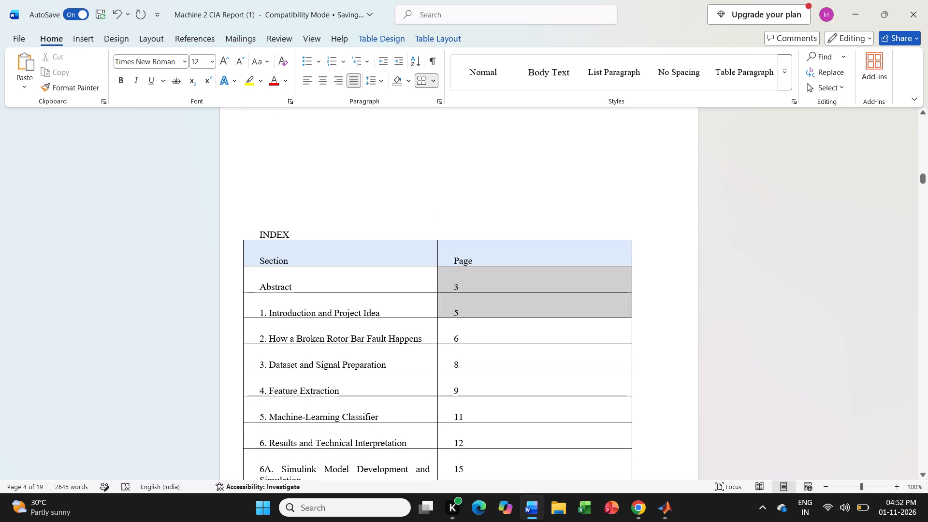
drag(470, 321, 531, 286)
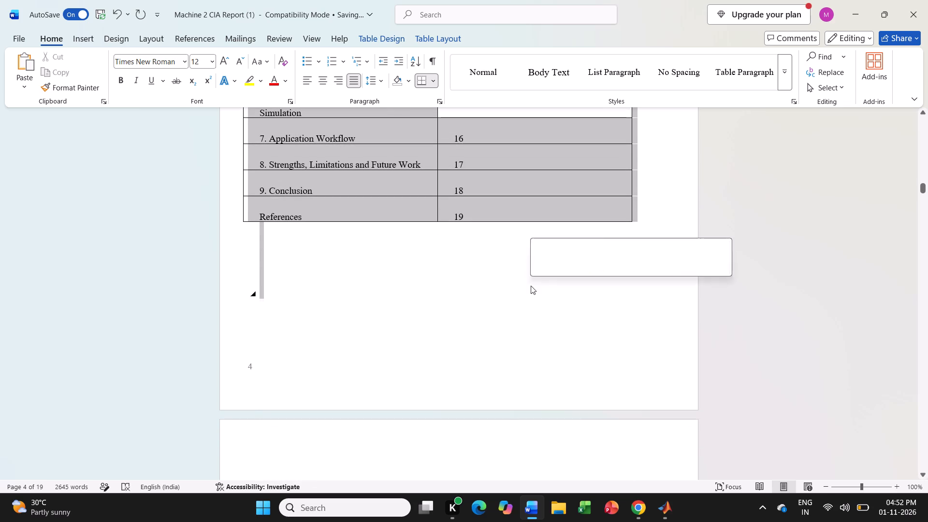
click(531, 286)
scroll(531, 286, up, 3)
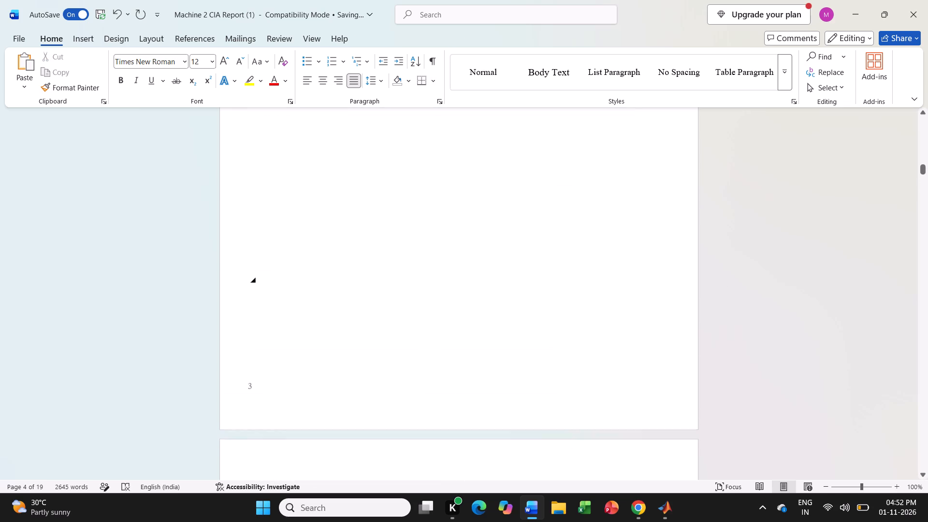
scroll(495, 272, down, 3)
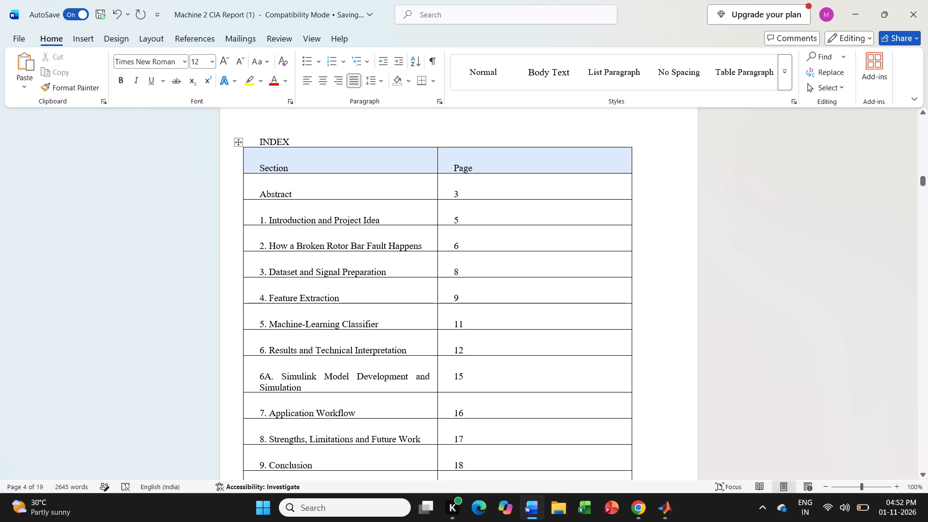
drag(451, 171, 529, 450)
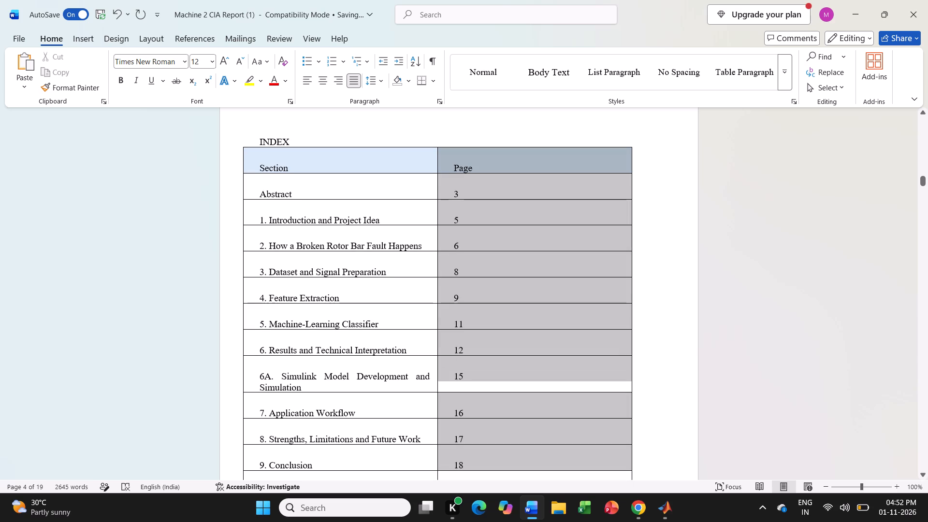
drag(529, 450, 537, 426)
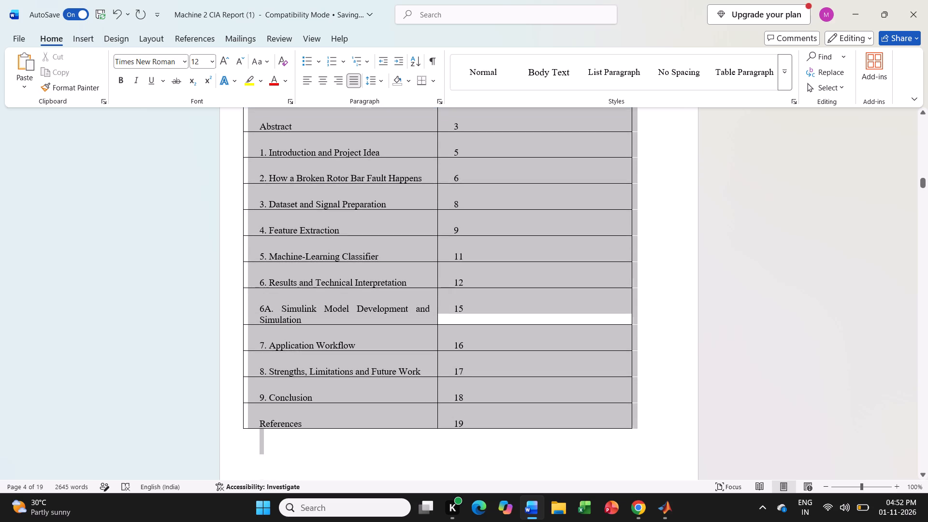
drag(537, 426, 536, 424)
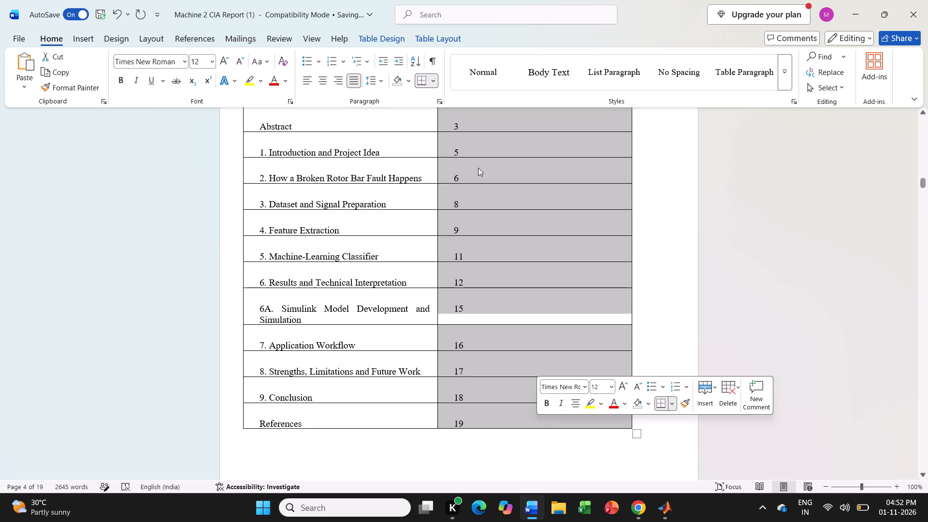
click(339, 75)
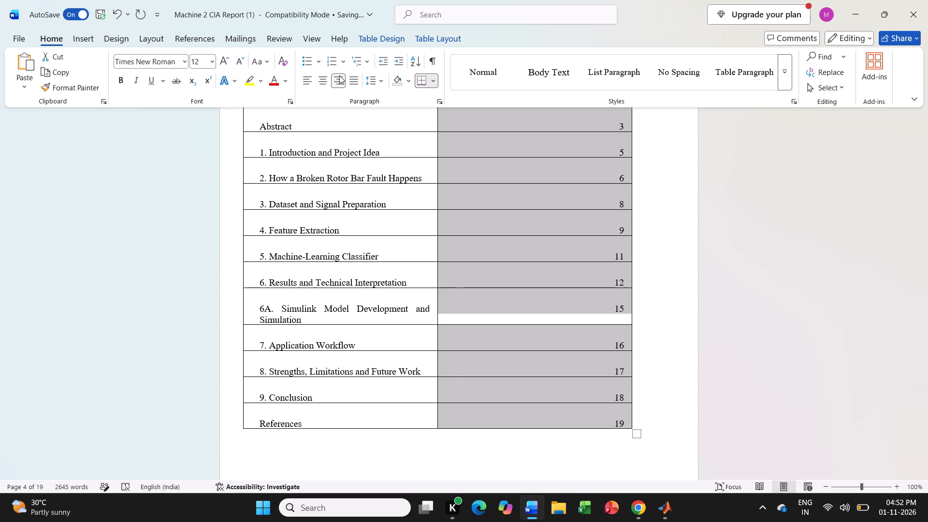
click(321, 76)
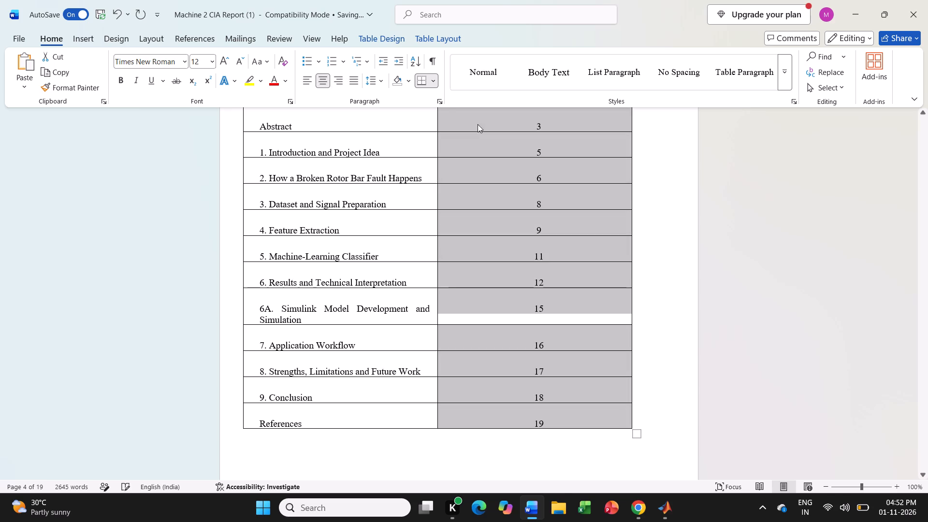
click(667, 187)
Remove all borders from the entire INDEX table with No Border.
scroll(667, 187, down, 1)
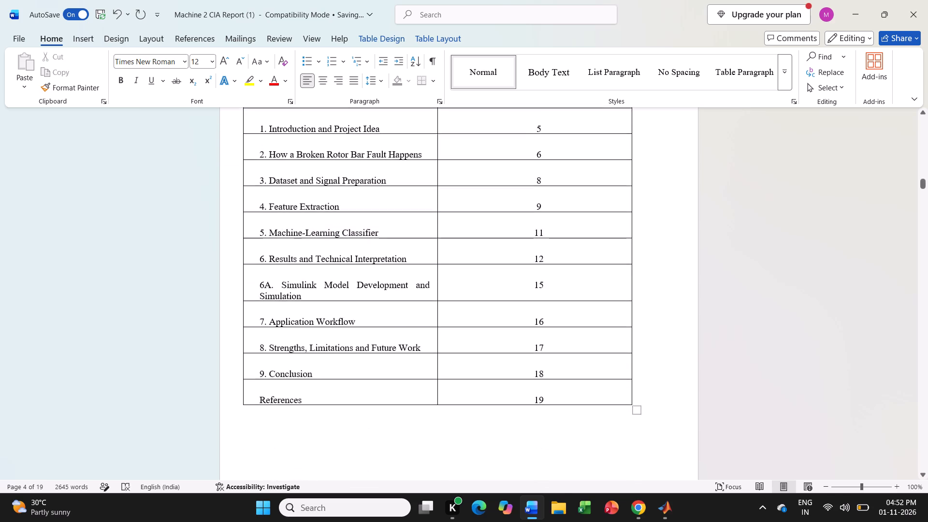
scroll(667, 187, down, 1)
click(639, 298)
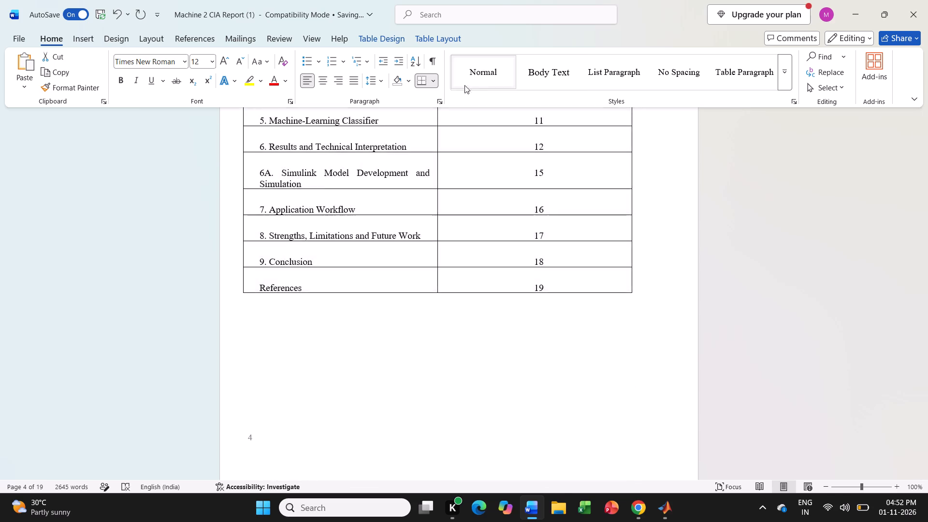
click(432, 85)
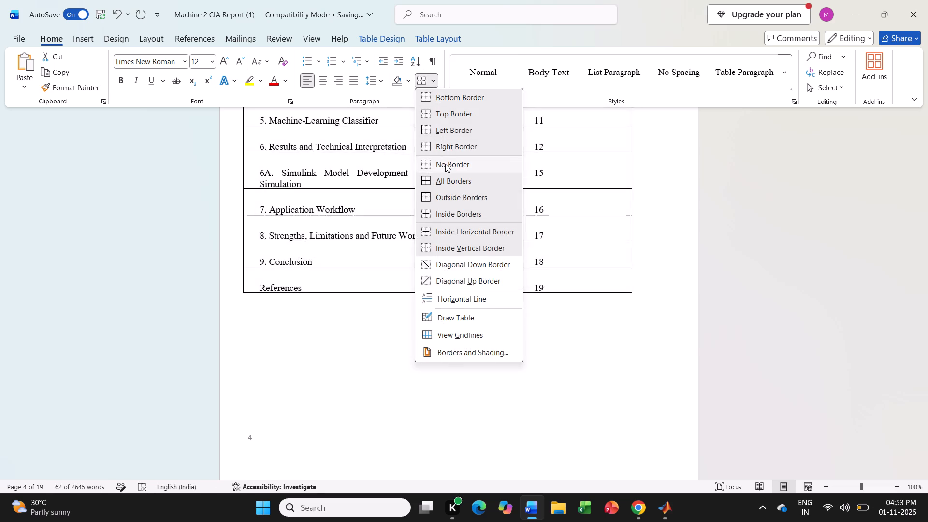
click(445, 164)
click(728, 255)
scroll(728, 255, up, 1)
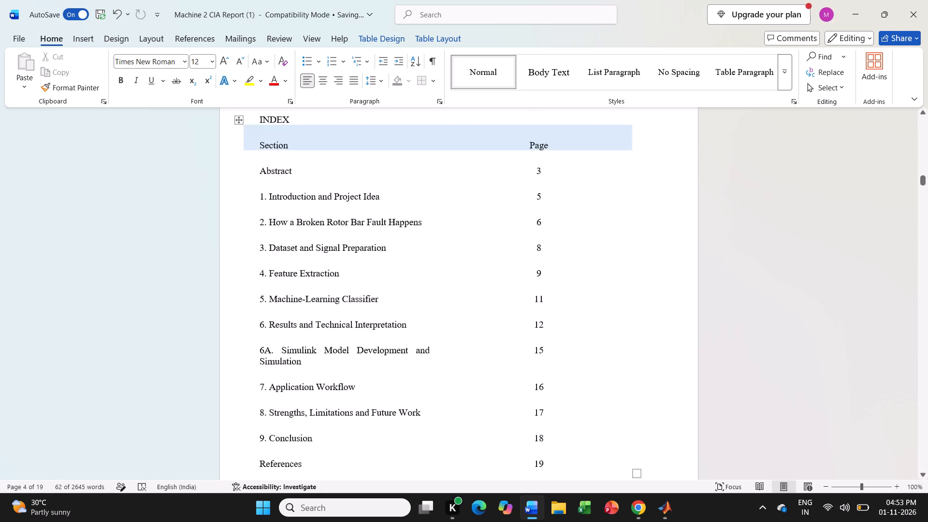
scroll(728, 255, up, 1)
Apply the plain table style with a full black grid and no header shading to the INDEX table.
click(610, 222)
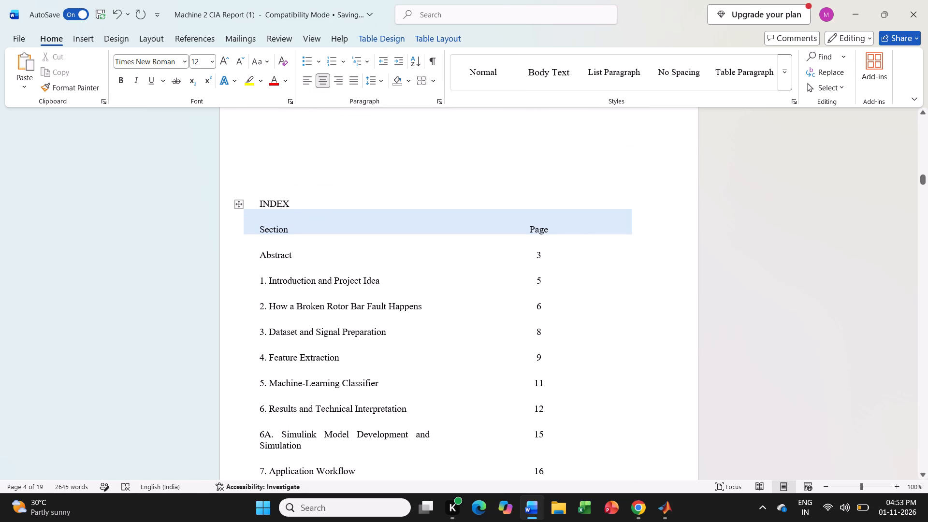
click(376, 38)
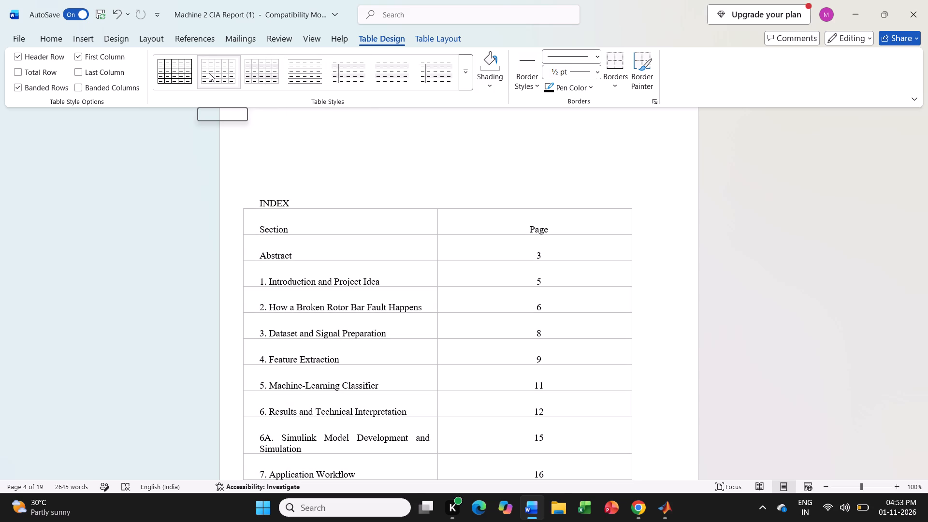
click(184, 72)
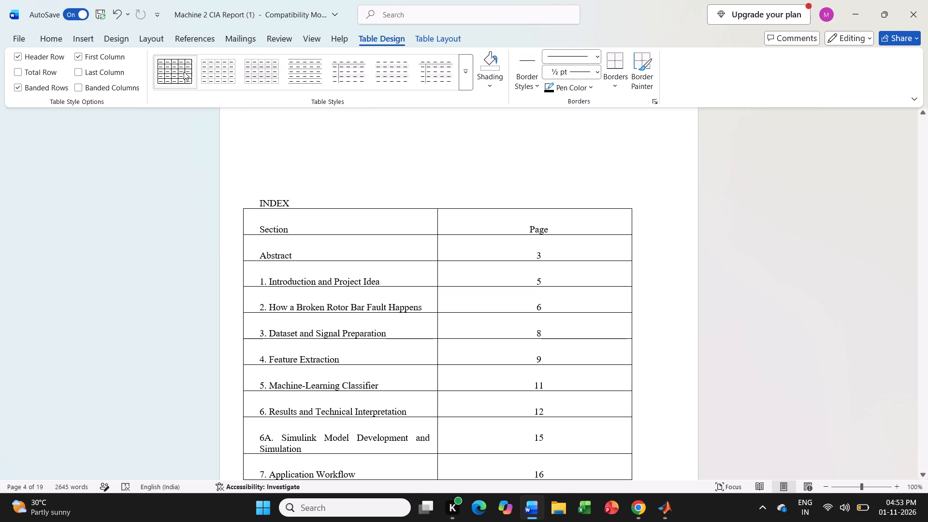
Select the whole INDEX table and remove all of its borders.
scroll(596, 291, down, 2)
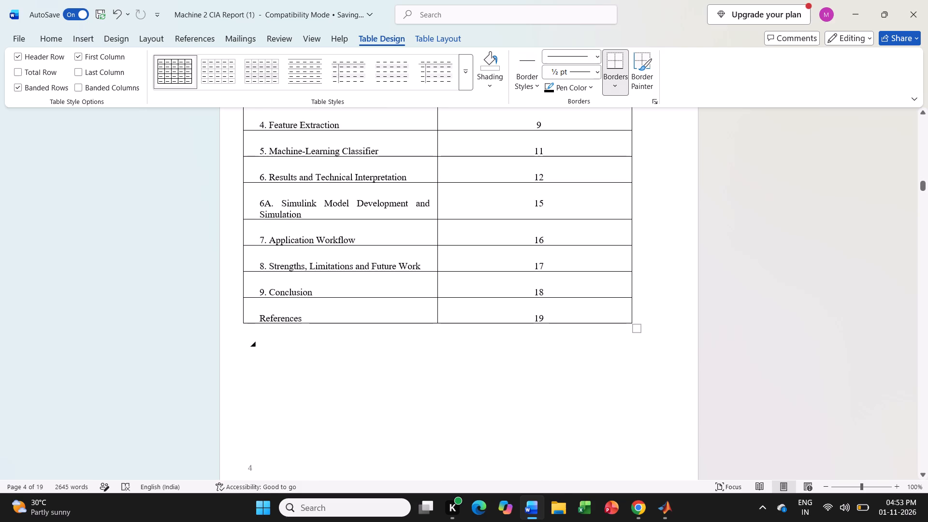
click(636, 330)
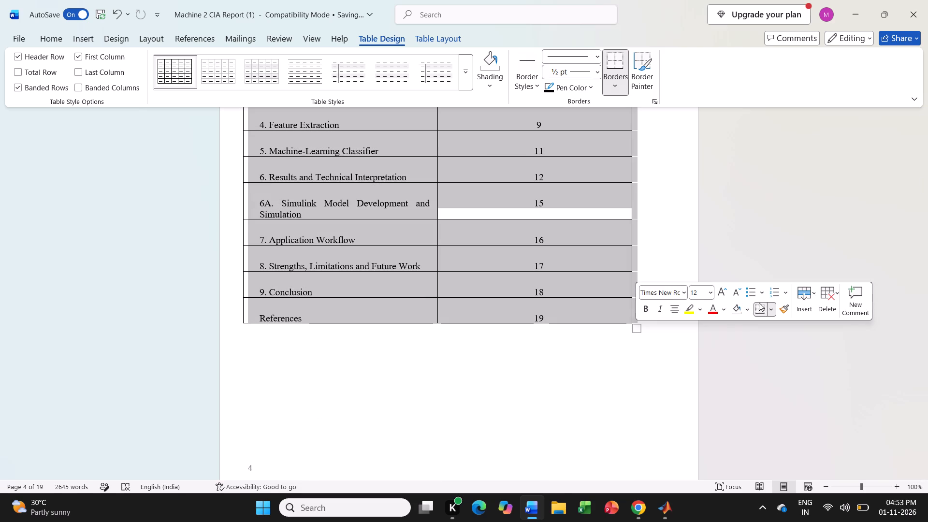
click(759, 308)
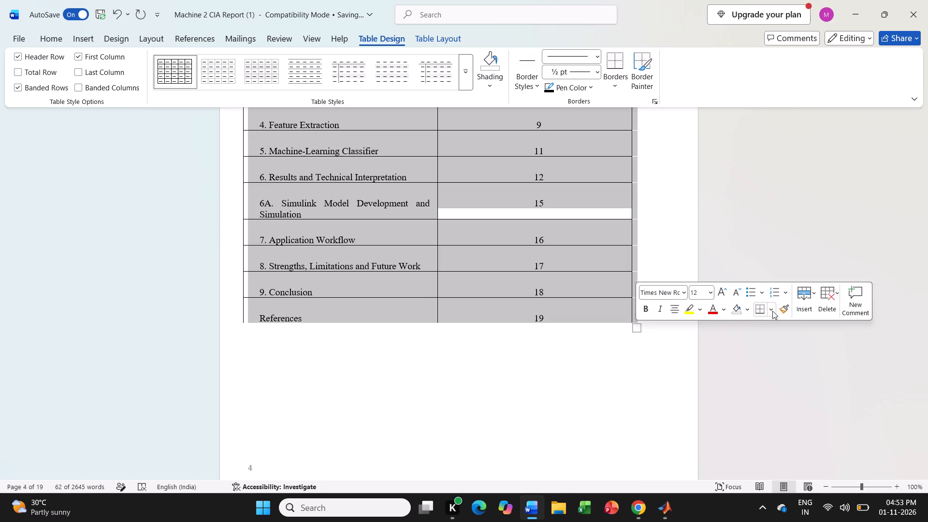
click(772, 311)
click(770, 99)
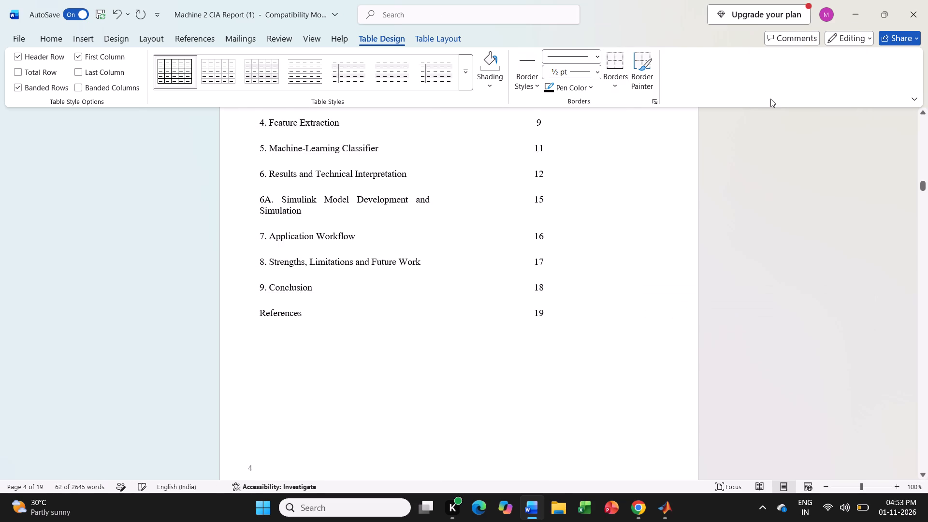
Review the whole report from the cover page through to the last page, checking the layout, figures and tables.
click(754, 194)
scroll(754, 194, up, 6)
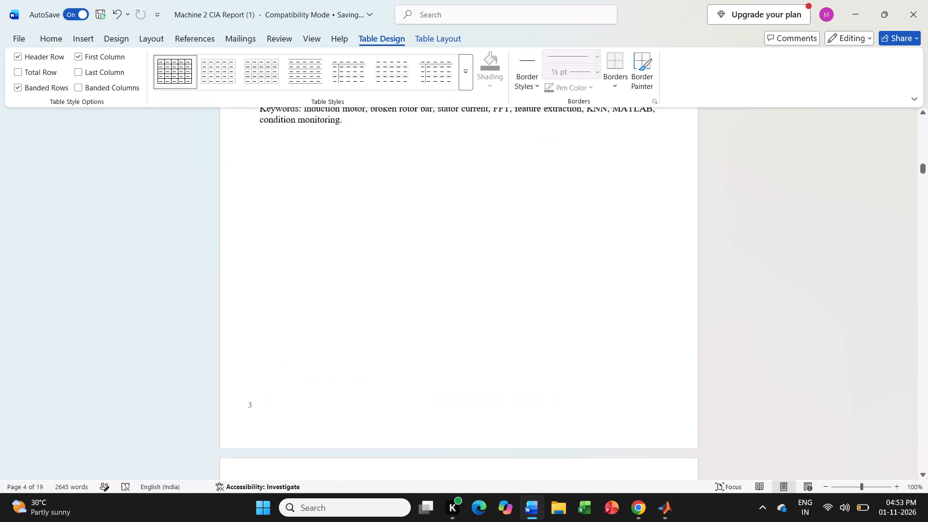
scroll(754, 194, up, 7)
scroll(754, 194, down, 1)
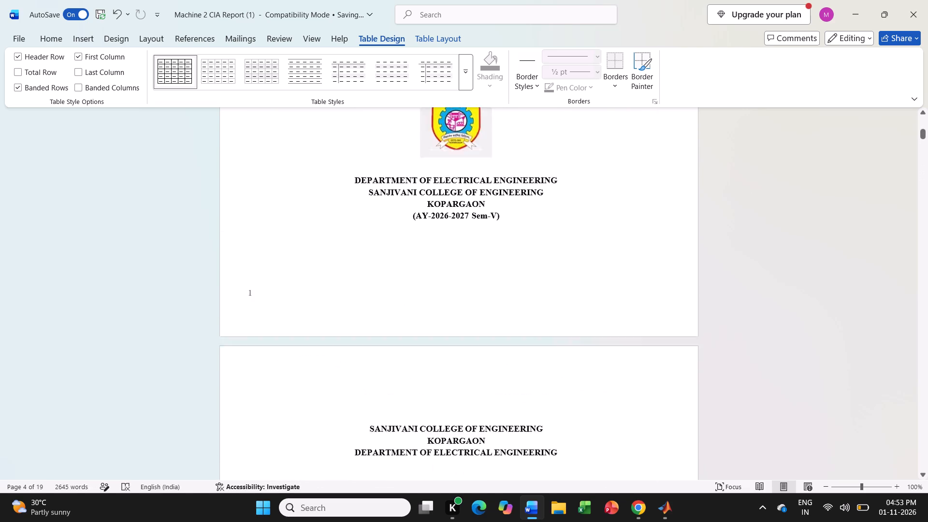
scroll(754, 194, down, 3)
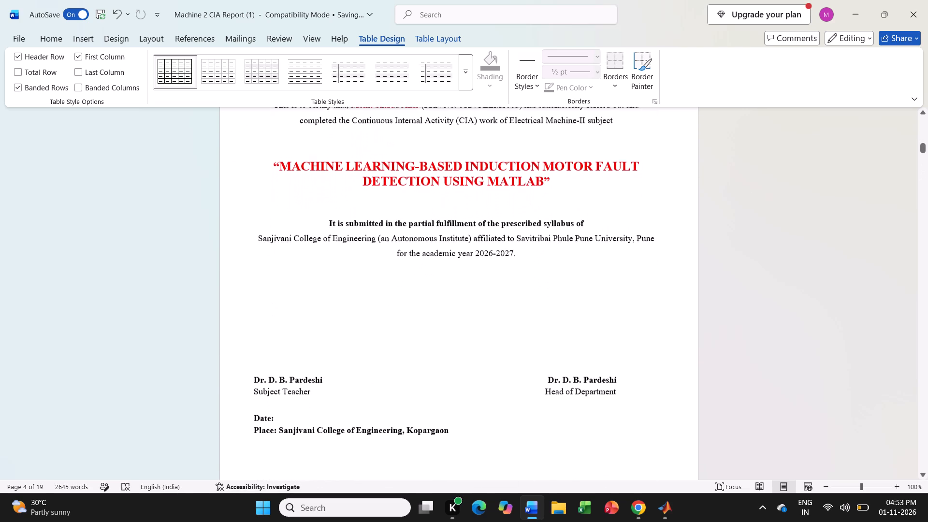
scroll(754, 194, down, 1)
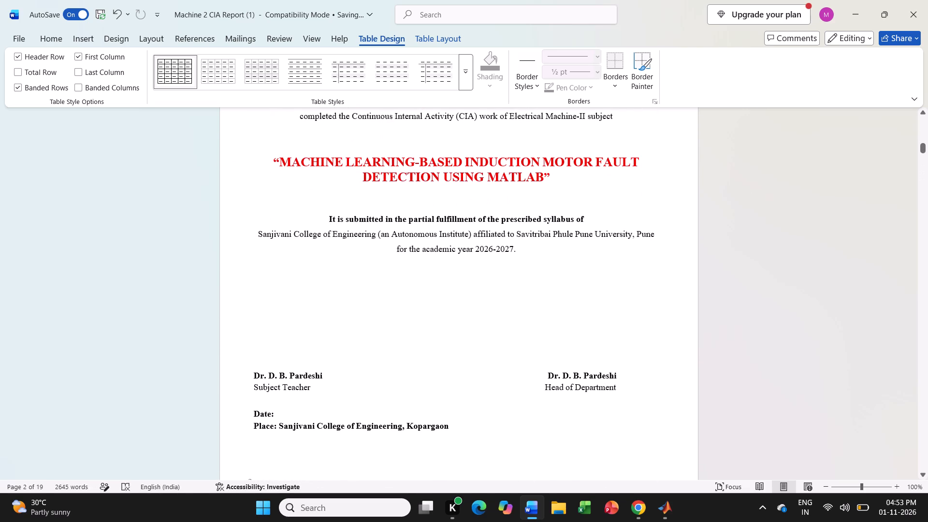
scroll(800, 296, up, 12)
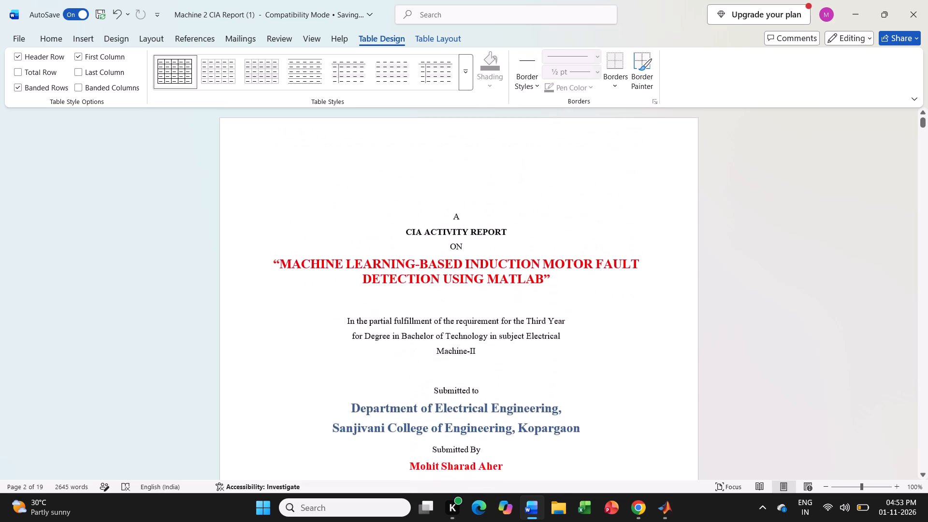
scroll(800, 296, down, 10)
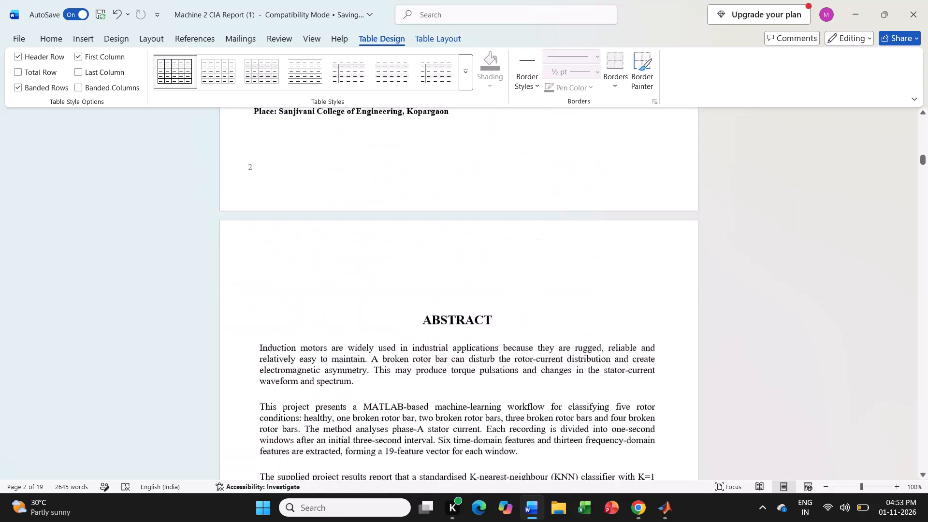
scroll(800, 296, down, 5)
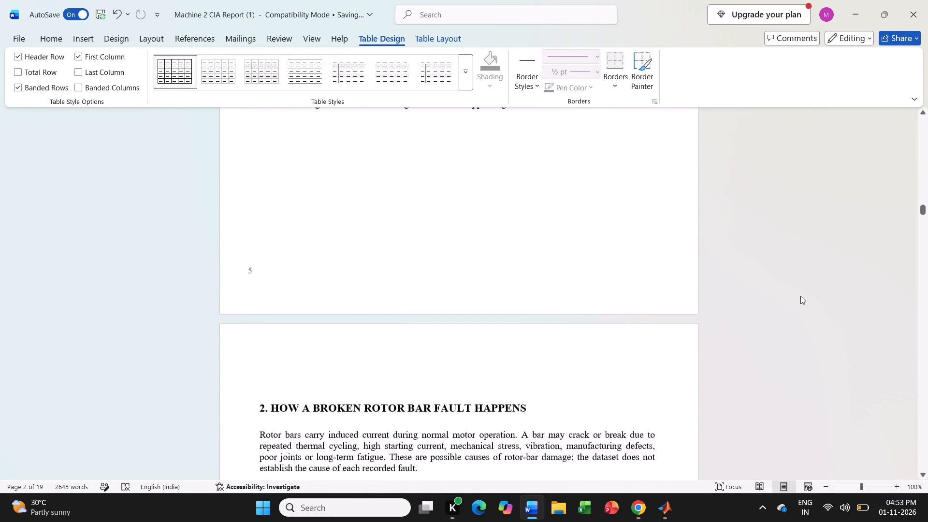
scroll(800, 296, down, 15)
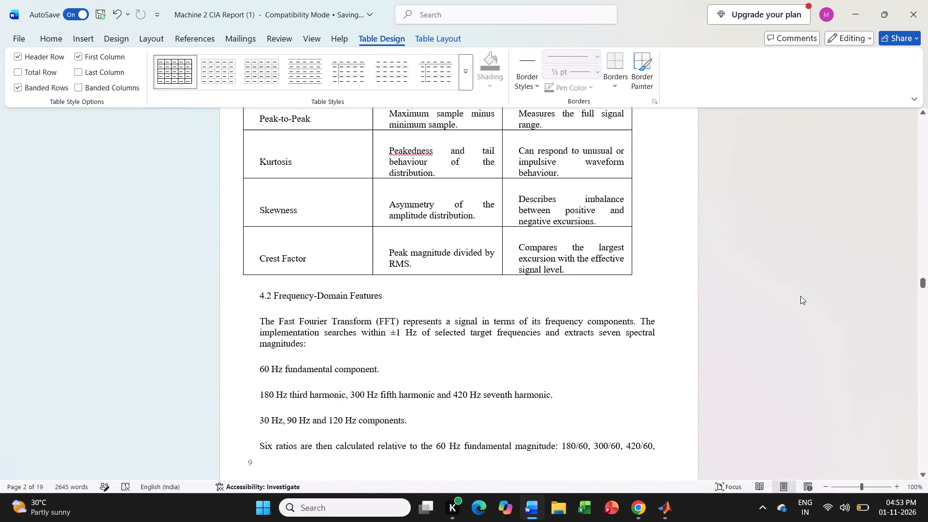
scroll(800, 296, down, 7)
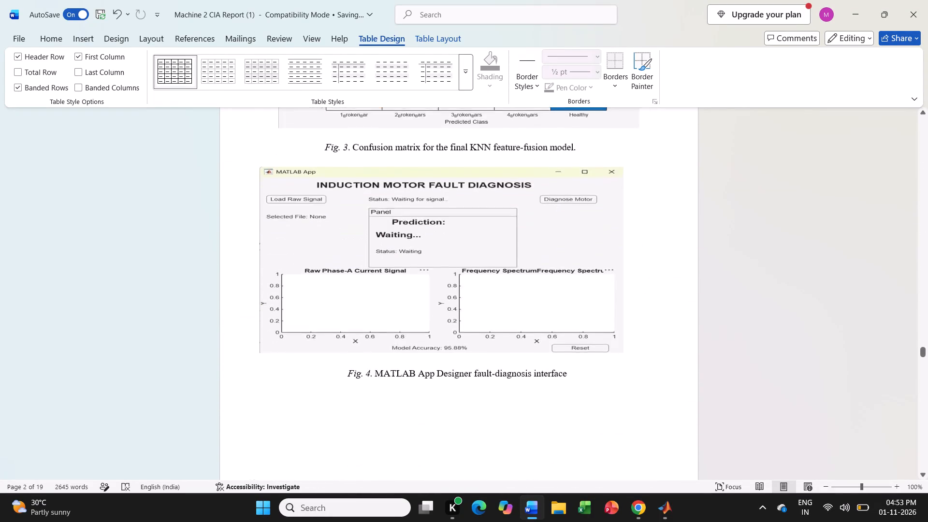
scroll(800, 296, down, 7)
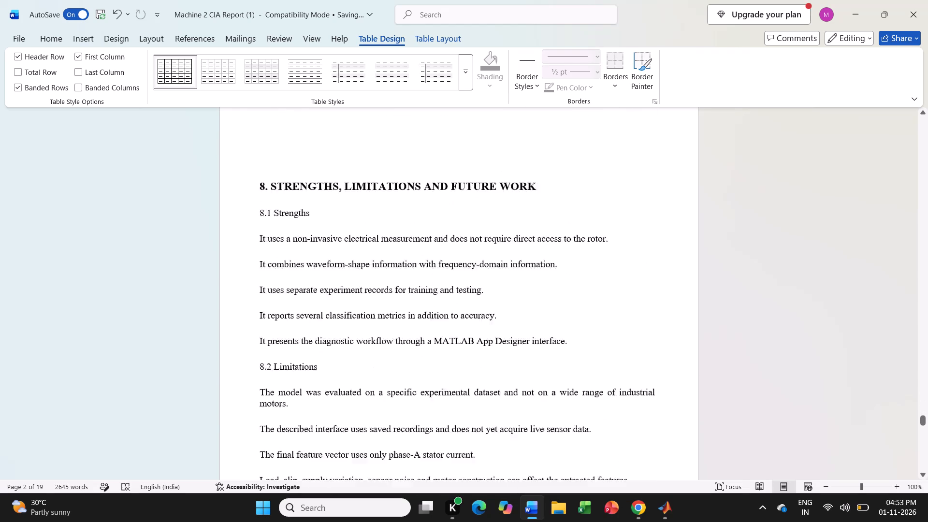
scroll(800, 296, down, 4)
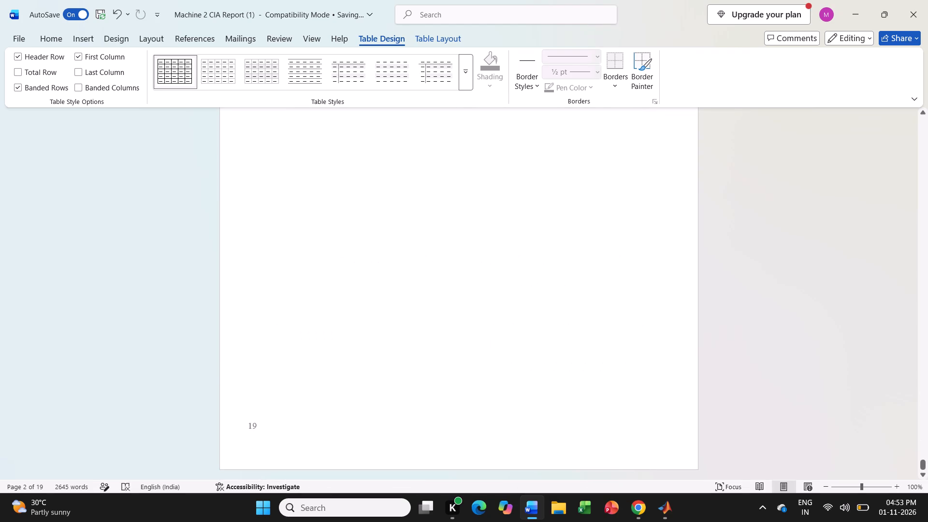
Save the report.
key(ctrl+s)
key(ctrl+s)
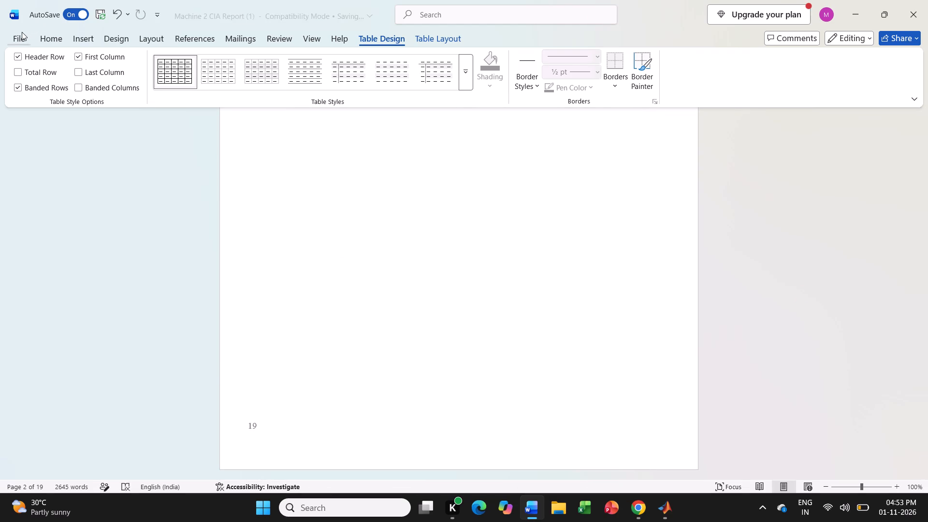
Save a copy of the report in the Downloads folder as a Word document named CIA Report Machine 2 DBP.
click(22, 32)
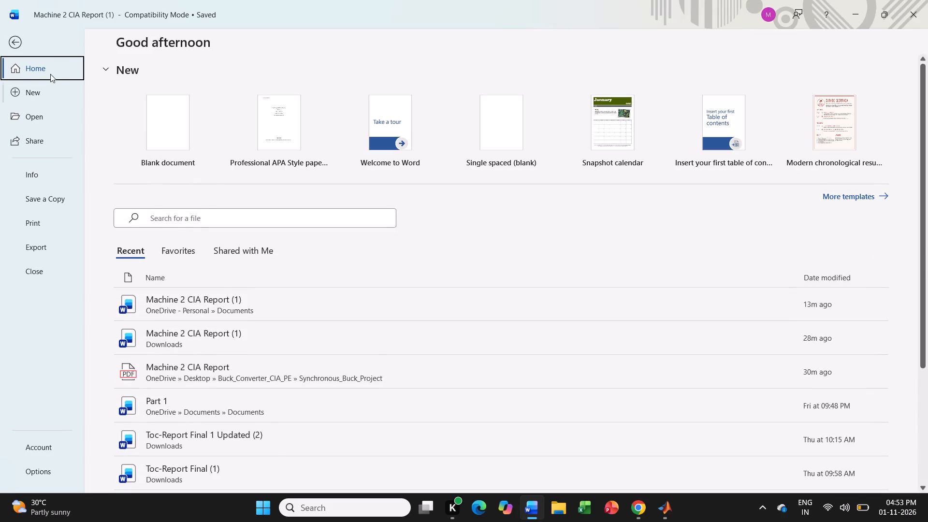
click(44, 199)
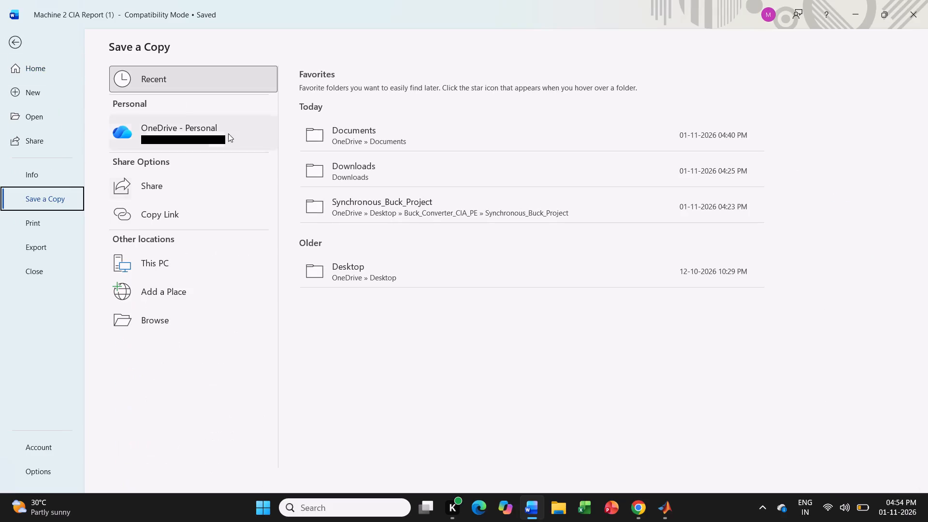
click(364, 165)
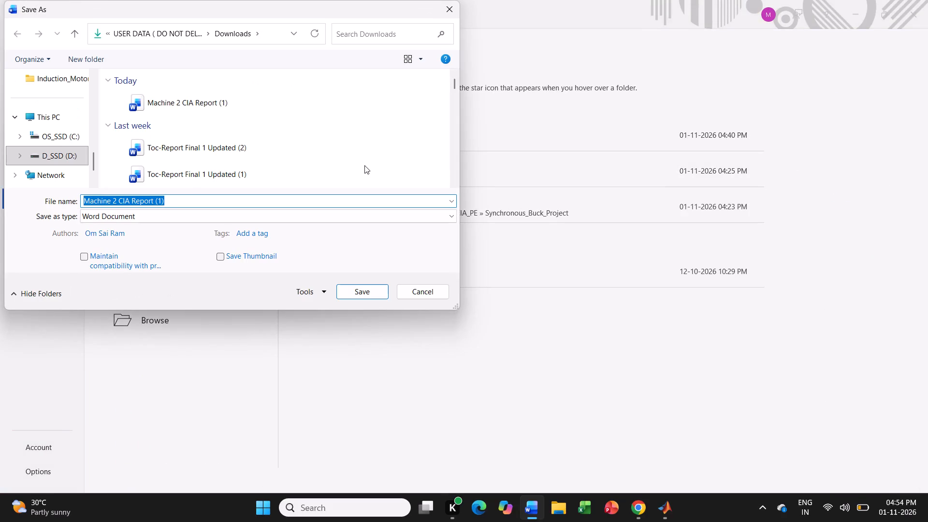
key(BackSpace)
text(CIA Report Machine 2)
key(space)
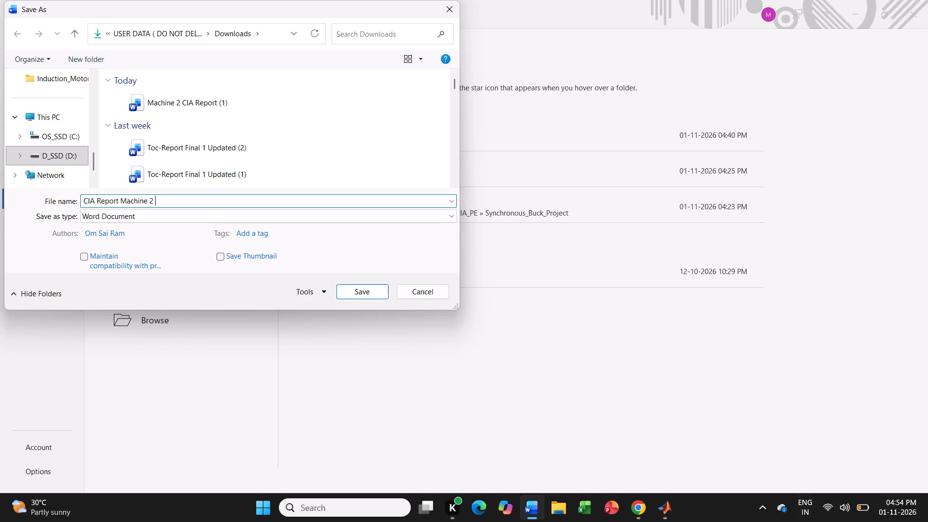
text(DBP)
key(Return)
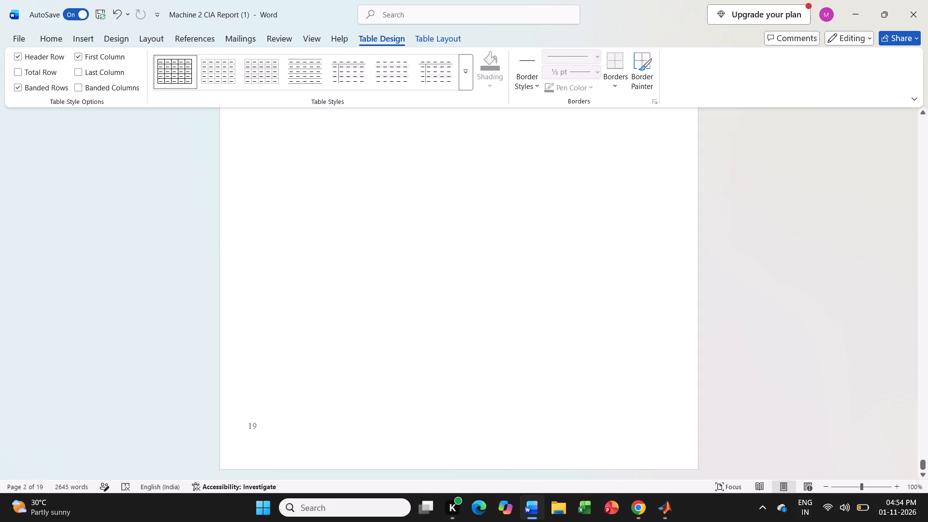
click(638, 512)
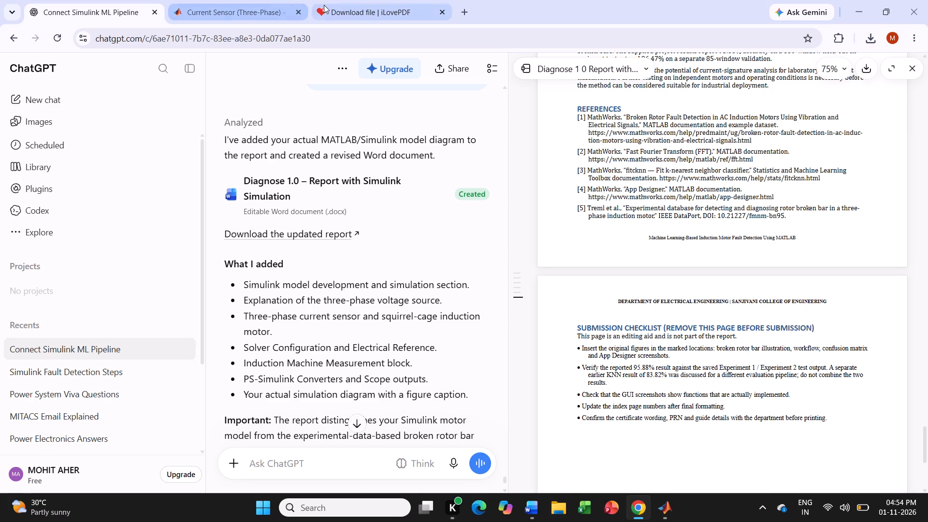
click(326, 5)
click(11, 38)
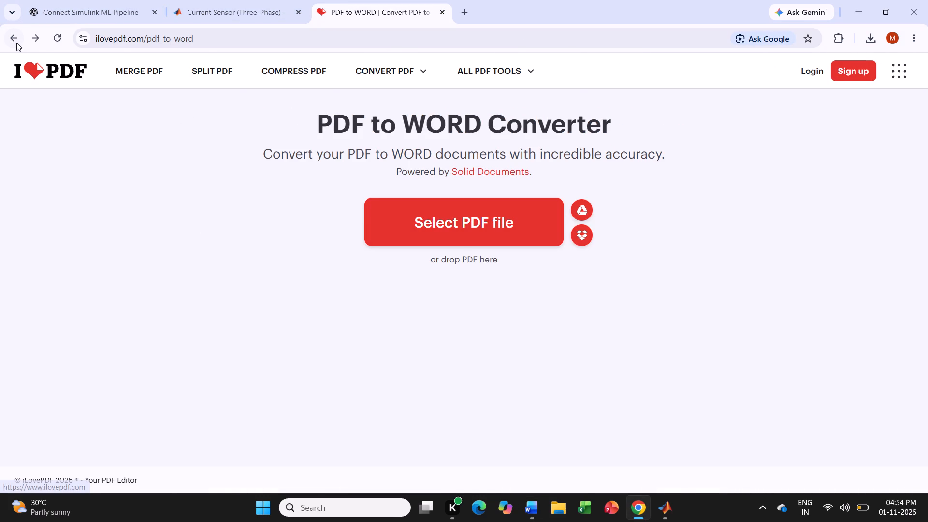
click(16, 43)
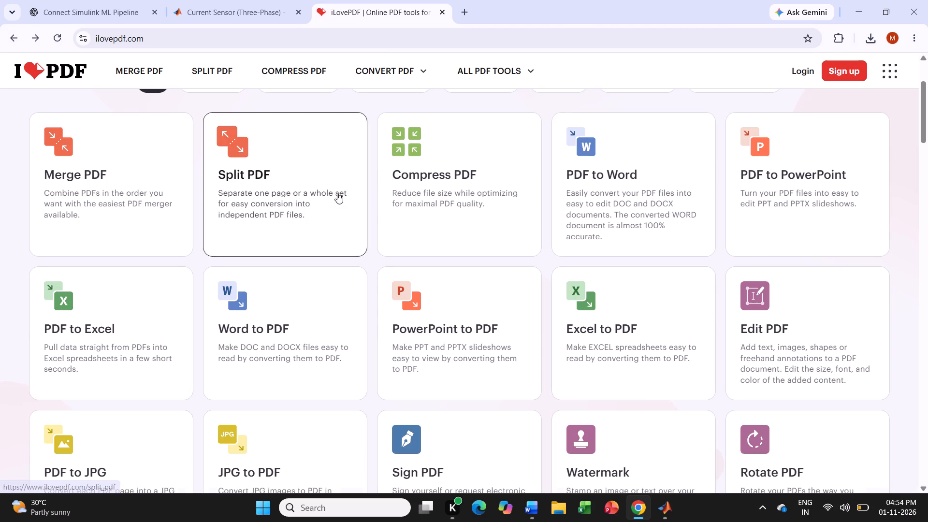
click(283, 318)
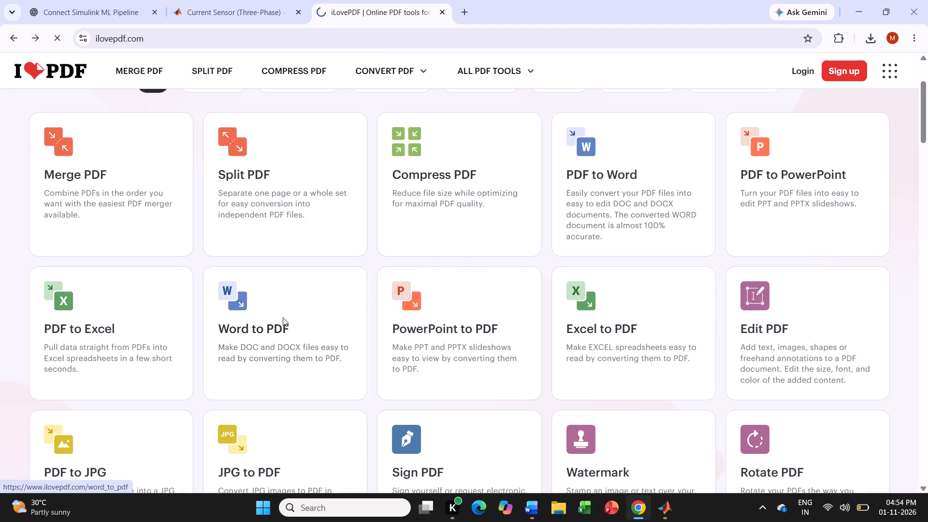
click(450, 208)
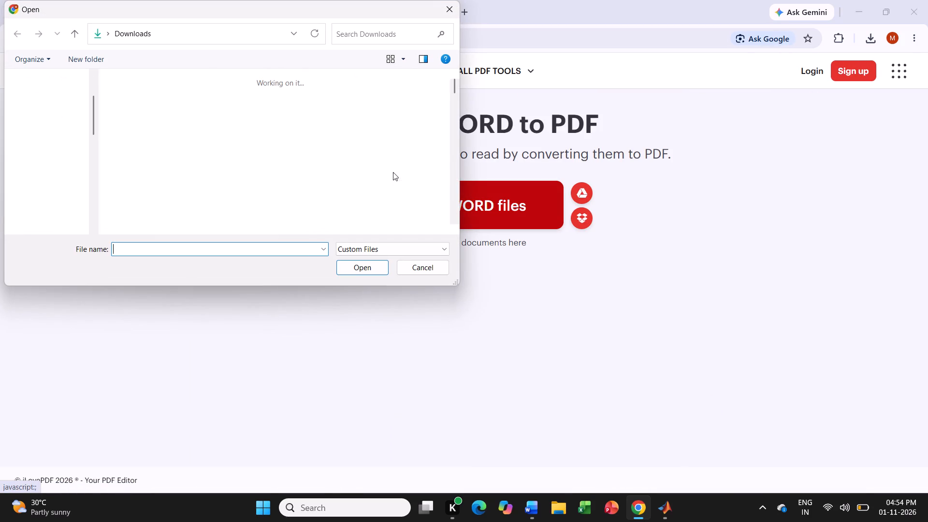
click(217, 106)
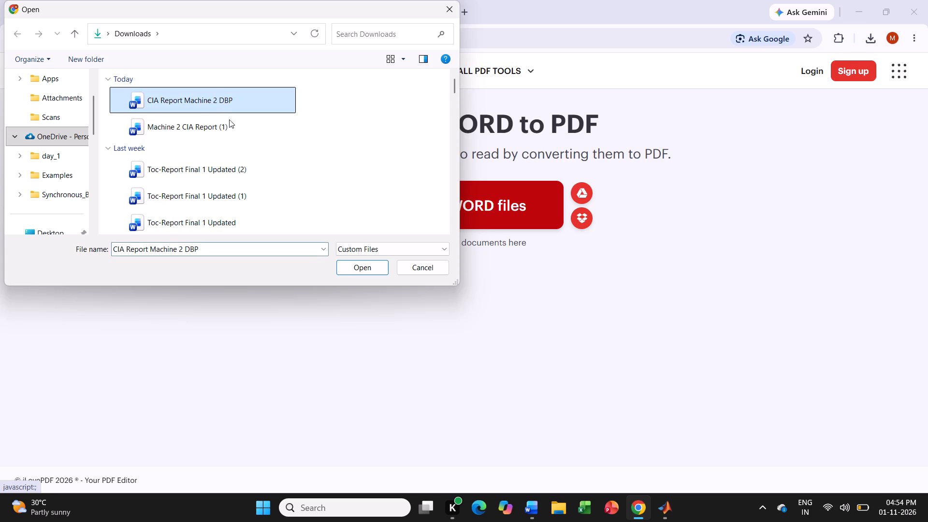
click(363, 270)
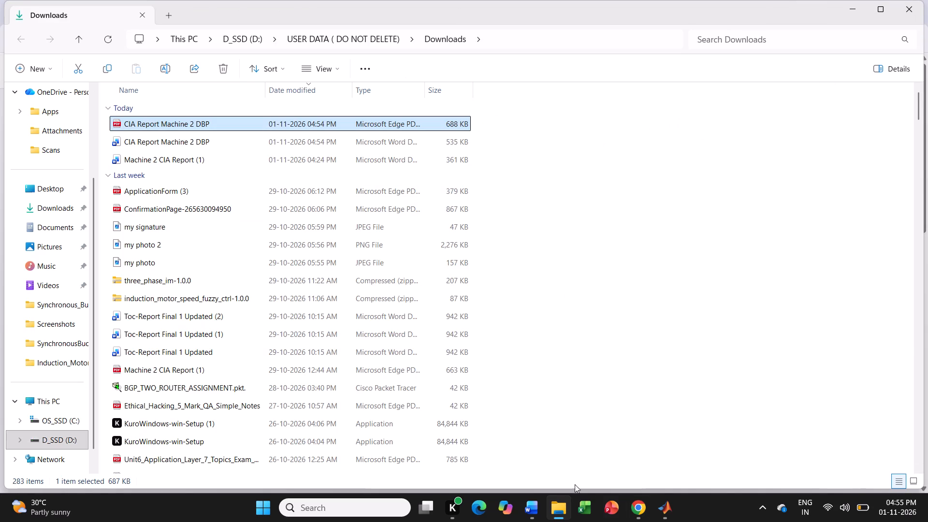
Launch the WhatsApp app.
click(366, 506)
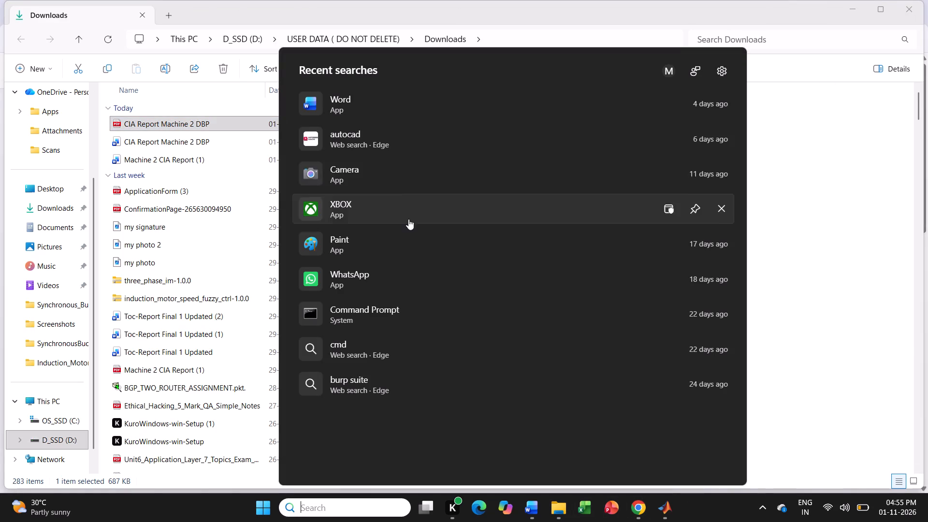
click(360, 270)
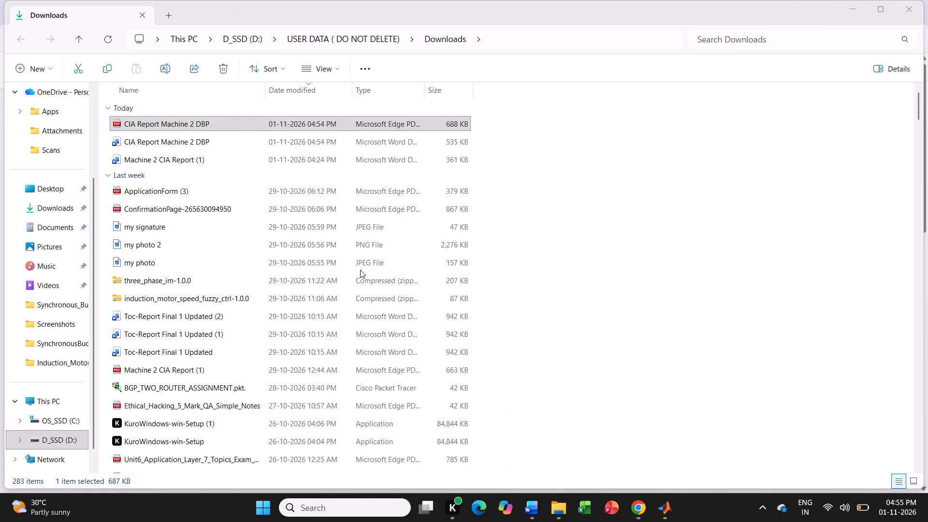
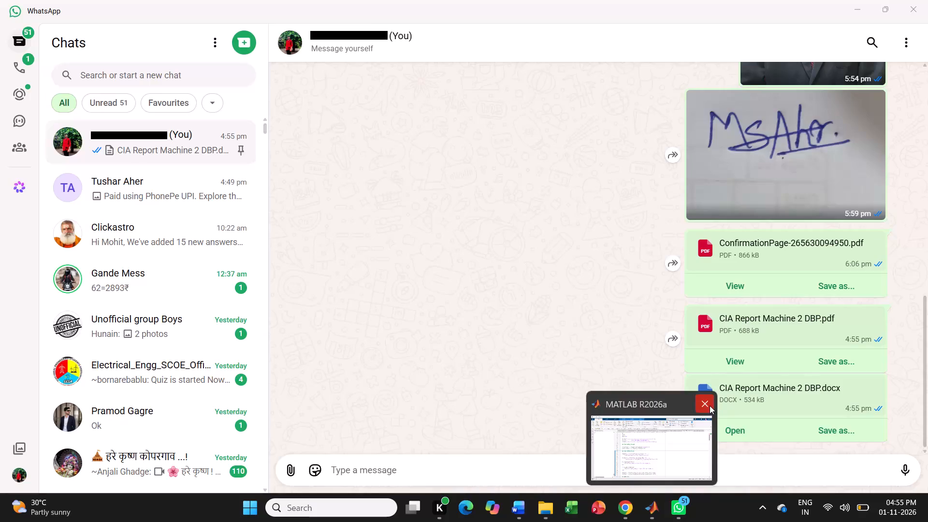
click(710, 406)
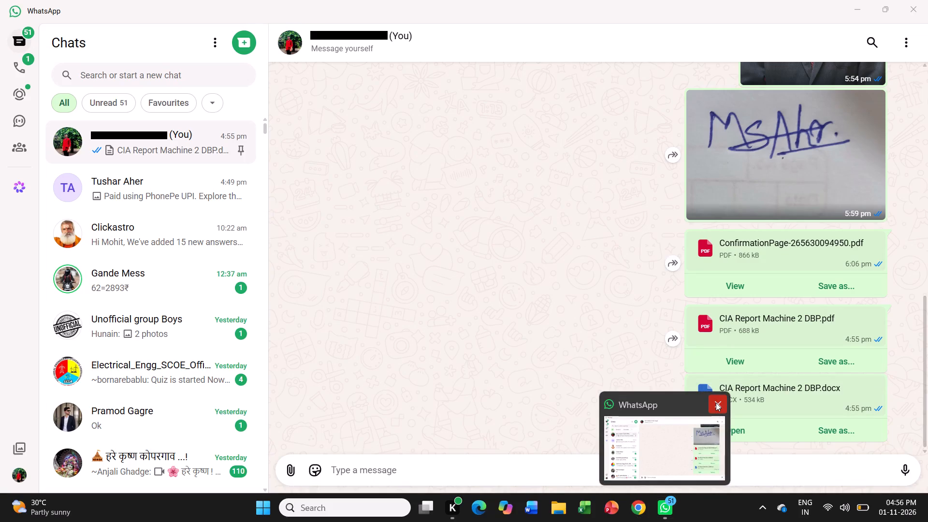